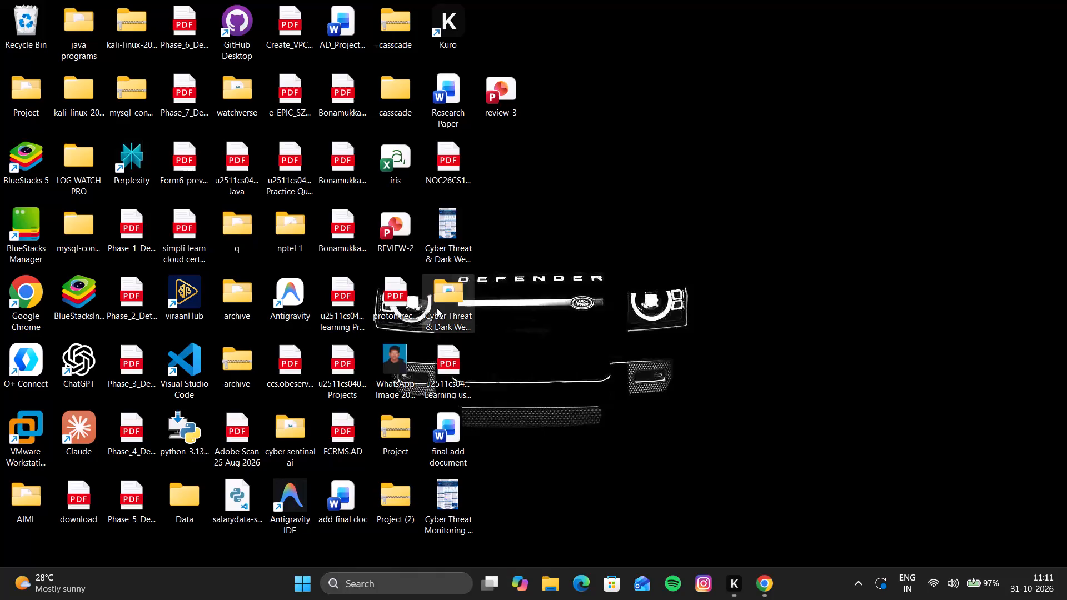
Open the Cyber Threat & Dark Web Monitoring folder from the desktop.
{"action": "double_click", "coordinate": [438, 303]}
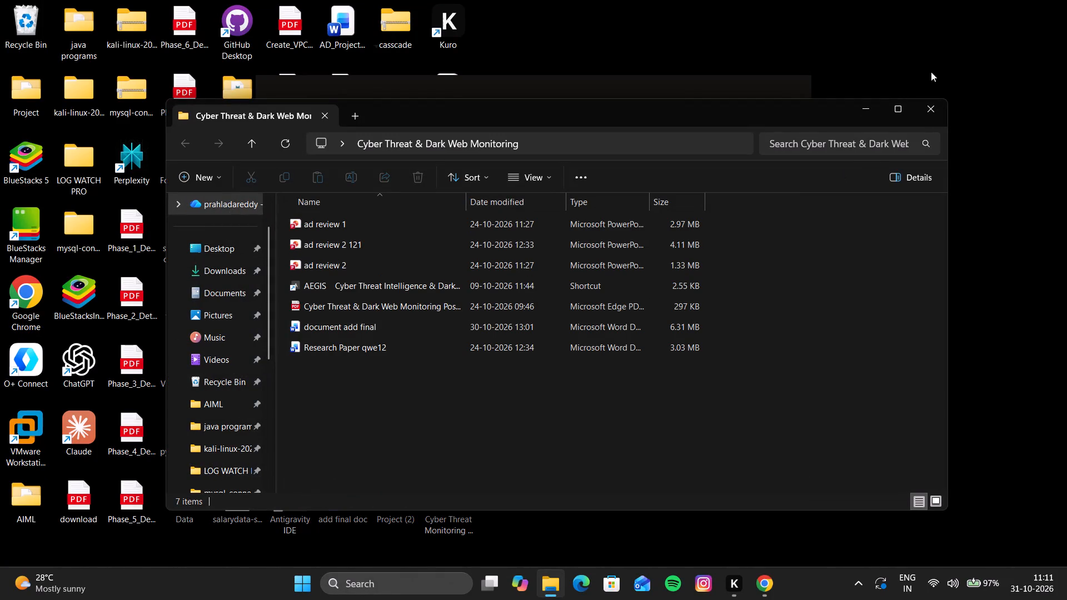
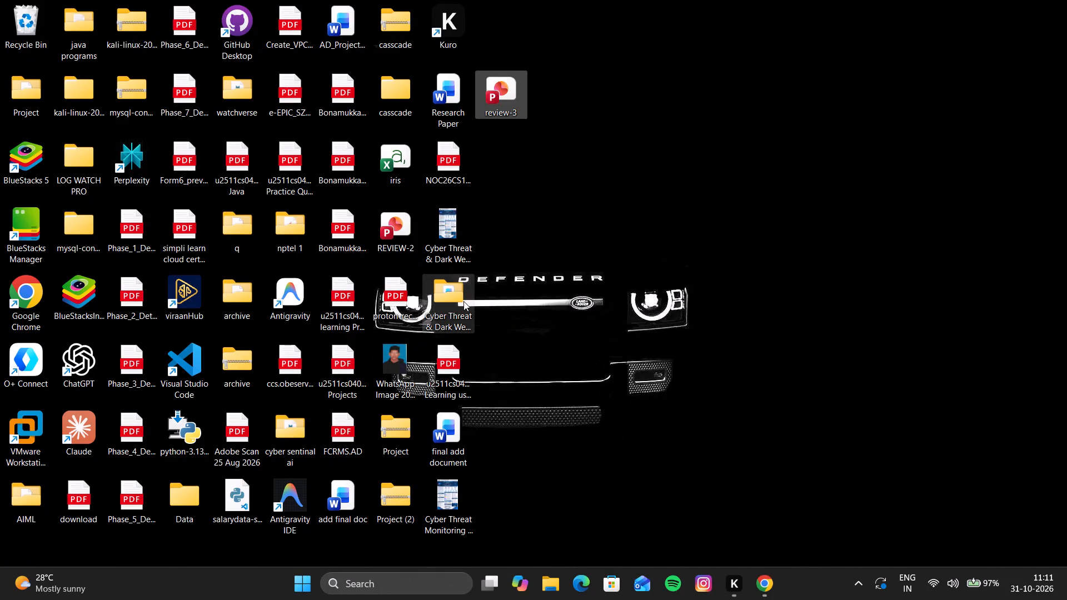
Open the Cyber Threat & Dark Web Monitoring folder and move the AEGIS Cyber Threat Intelligence shortcut out to the desktop.
{"action": "left_click", "coordinate": [612, 266]}
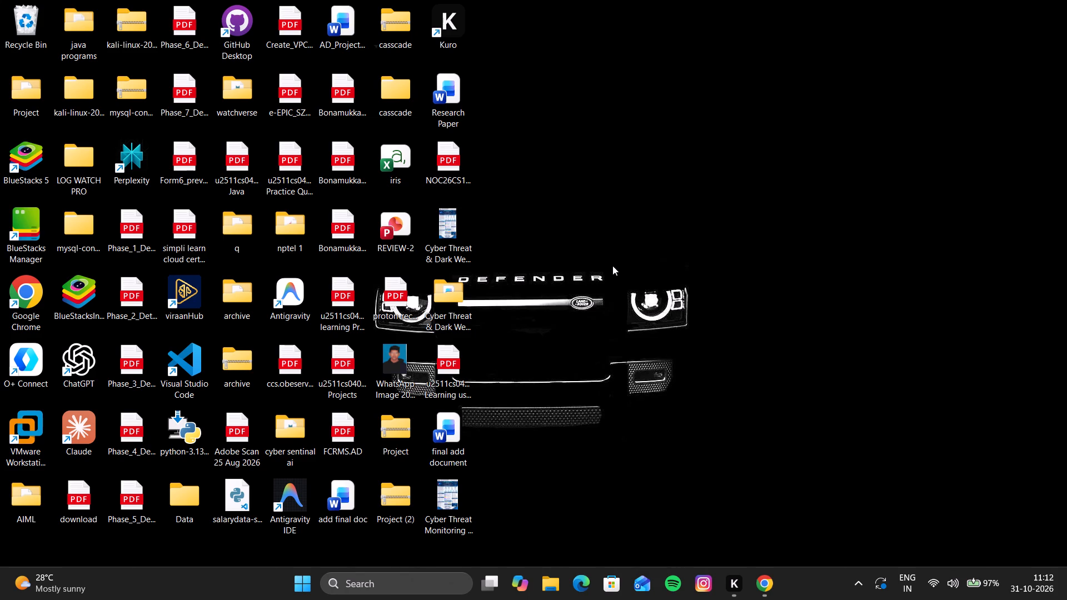
{"action": "double_click", "coordinate": [438, 293]}
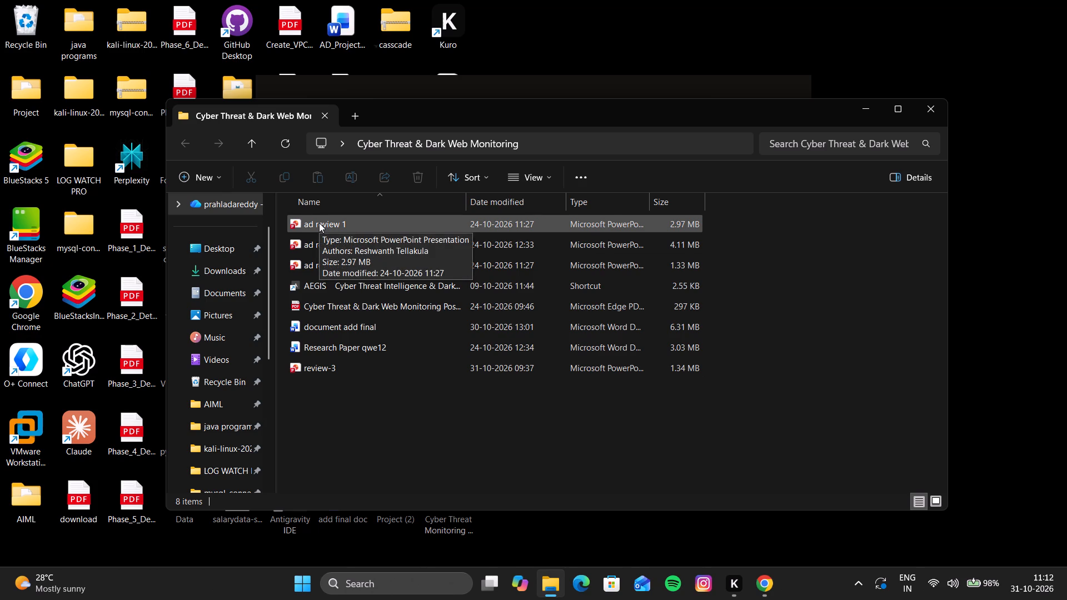
{"action": "left_click", "coordinate": [353, 429]}
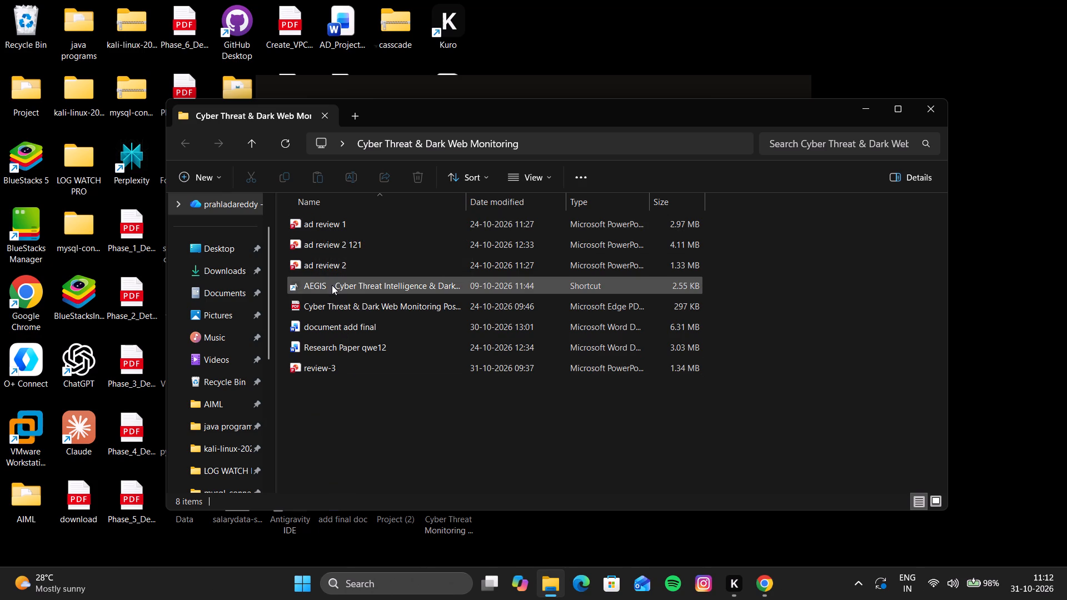
{"action": "left_click_drag", "start_coordinate": [332, 285], "coordinate": [565, 59]}
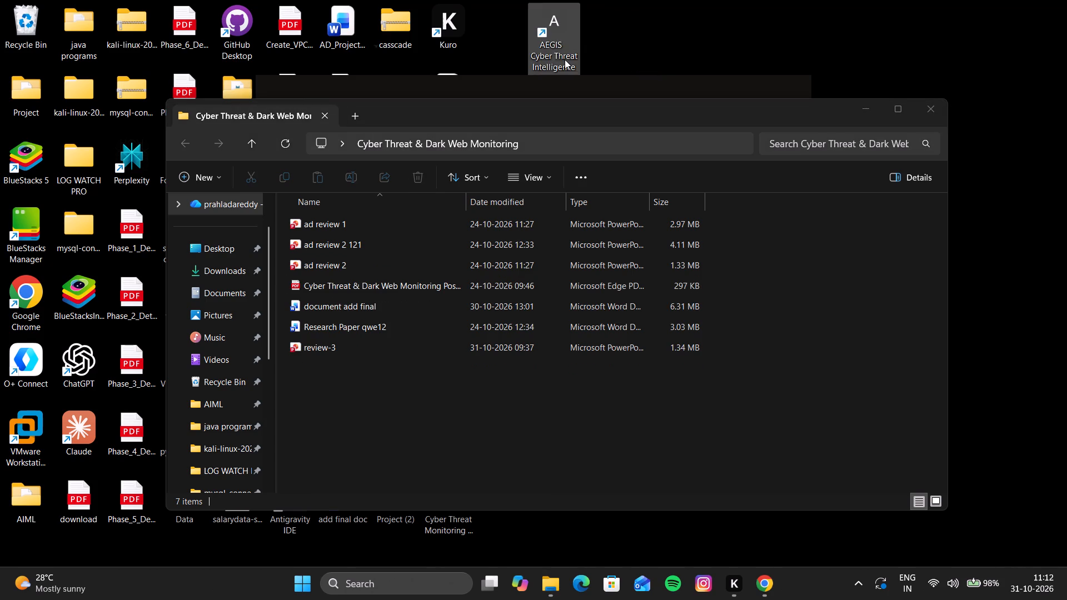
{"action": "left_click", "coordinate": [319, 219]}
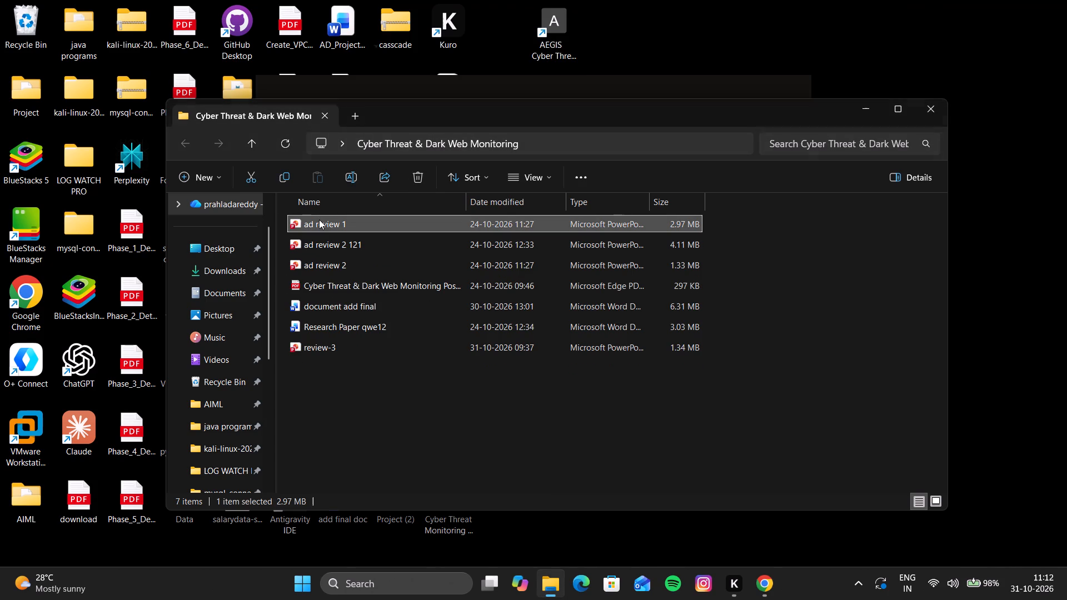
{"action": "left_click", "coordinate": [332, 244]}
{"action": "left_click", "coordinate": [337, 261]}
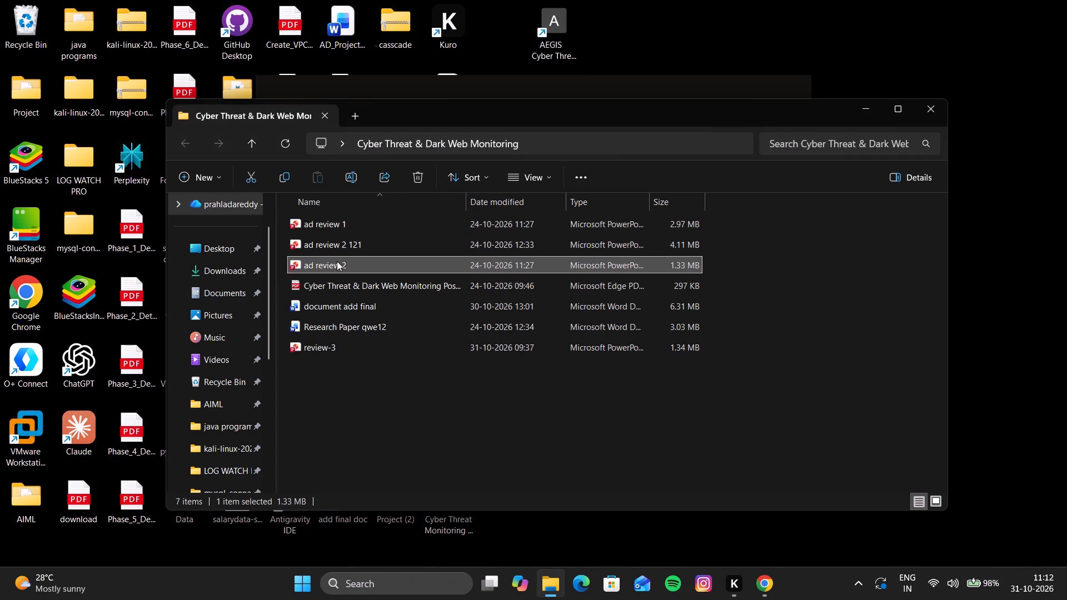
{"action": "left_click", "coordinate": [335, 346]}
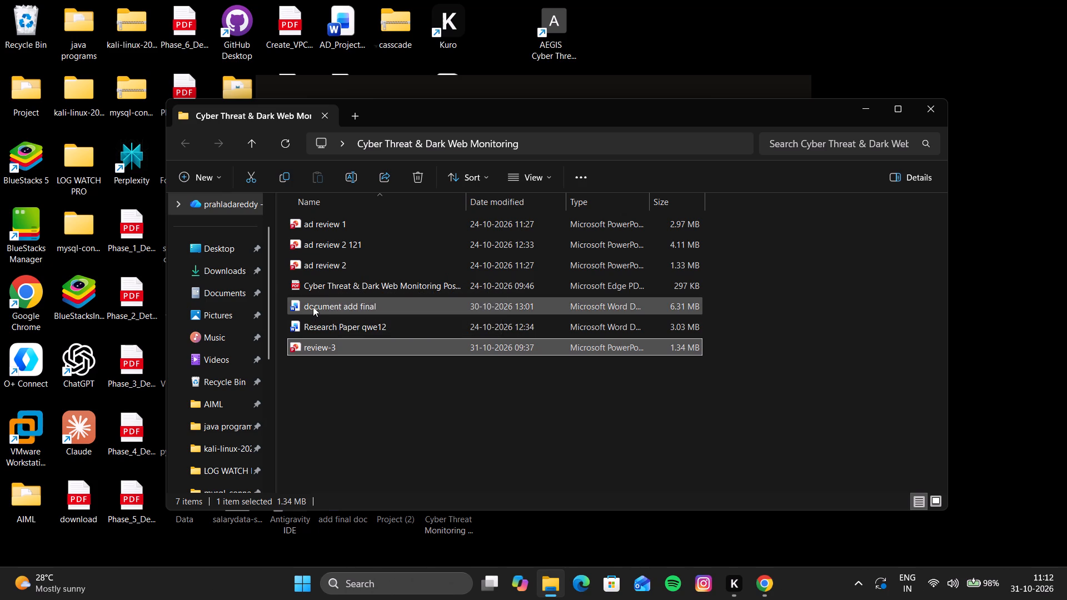
Move the Word file "document add final" from the Cyber Threat & Dark Web Monitoring folder to the desktop.
{"action": "left_click_drag", "start_coordinate": [314, 306], "coordinate": [617, 82]}
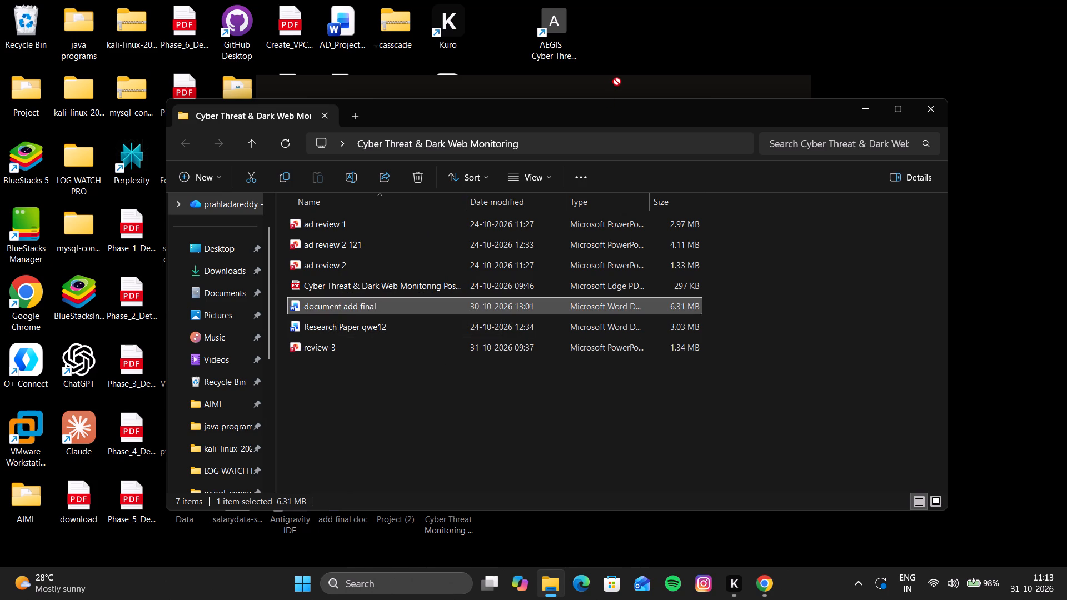
{"action": "left_click_drag", "start_coordinate": [617, 82], "coordinate": [368, 318]}
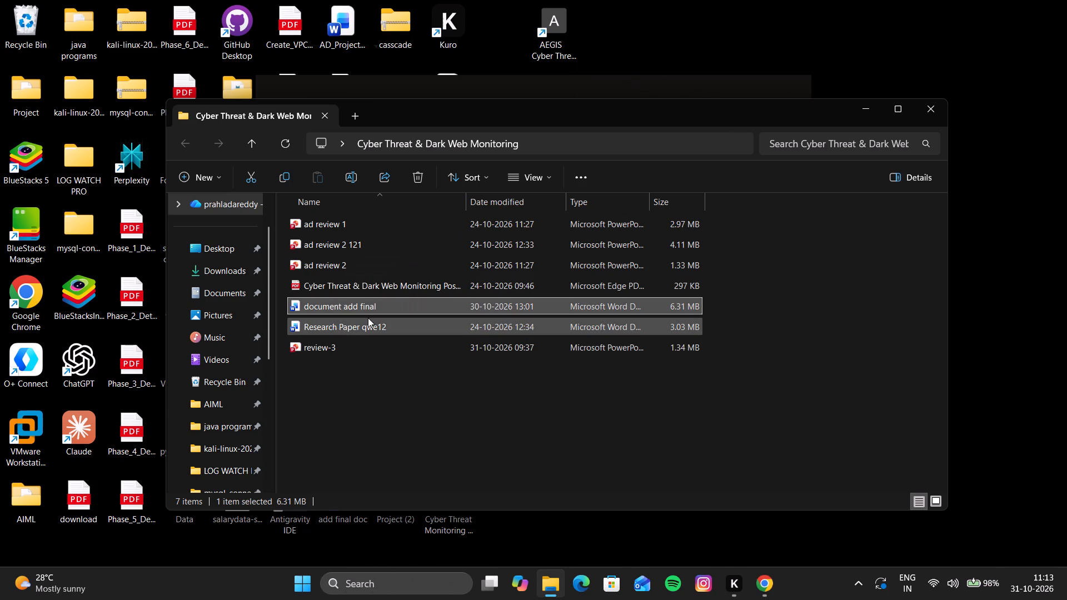
{"action": "left_click", "coordinate": [332, 324]}
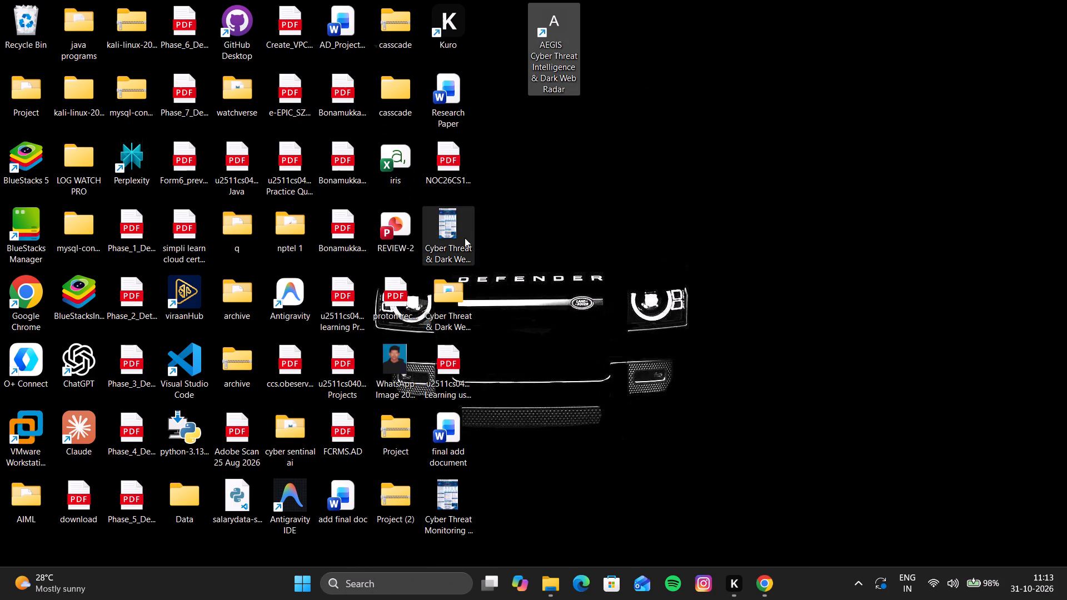
{"action": "double_click", "coordinate": [450, 301]}
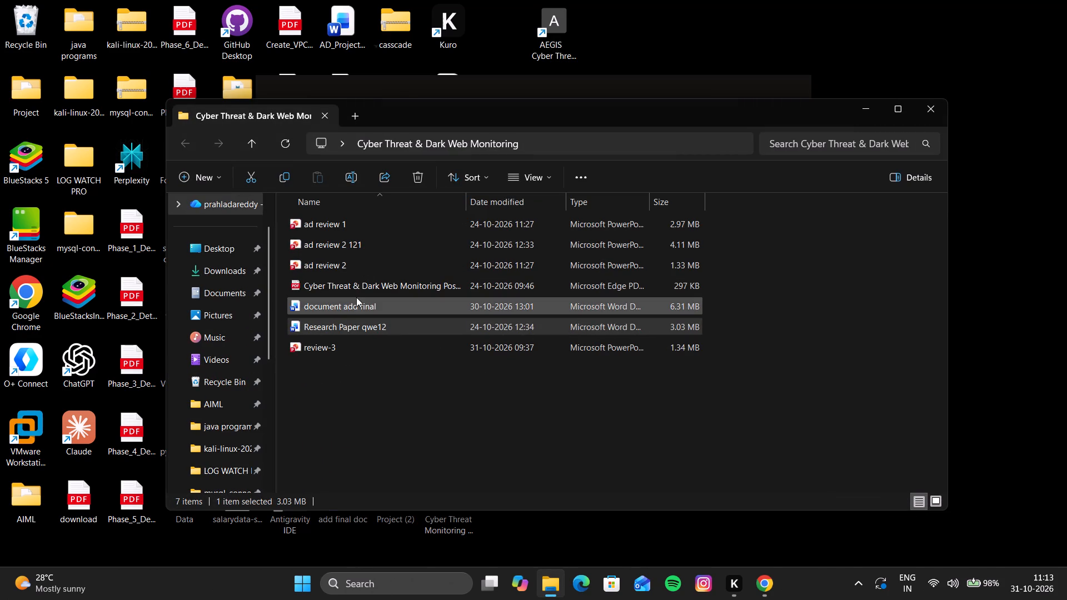
{"action": "left_click_drag", "start_coordinate": [356, 303], "coordinate": [539, 120]}
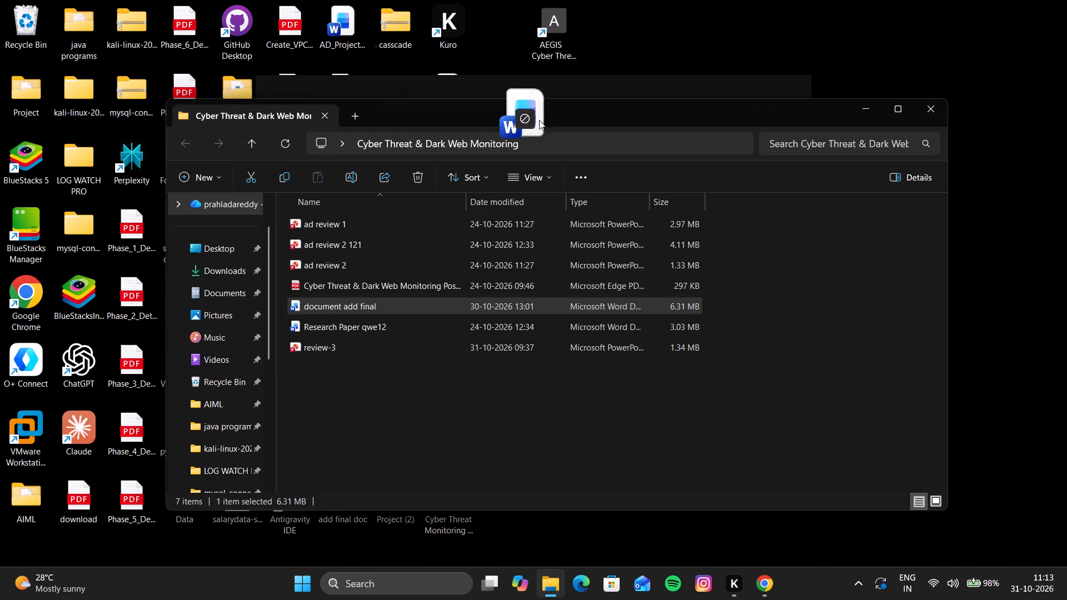
{"action": "left_click_drag", "start_coordinate": [539, 120], "coordinate": [645, 48]}
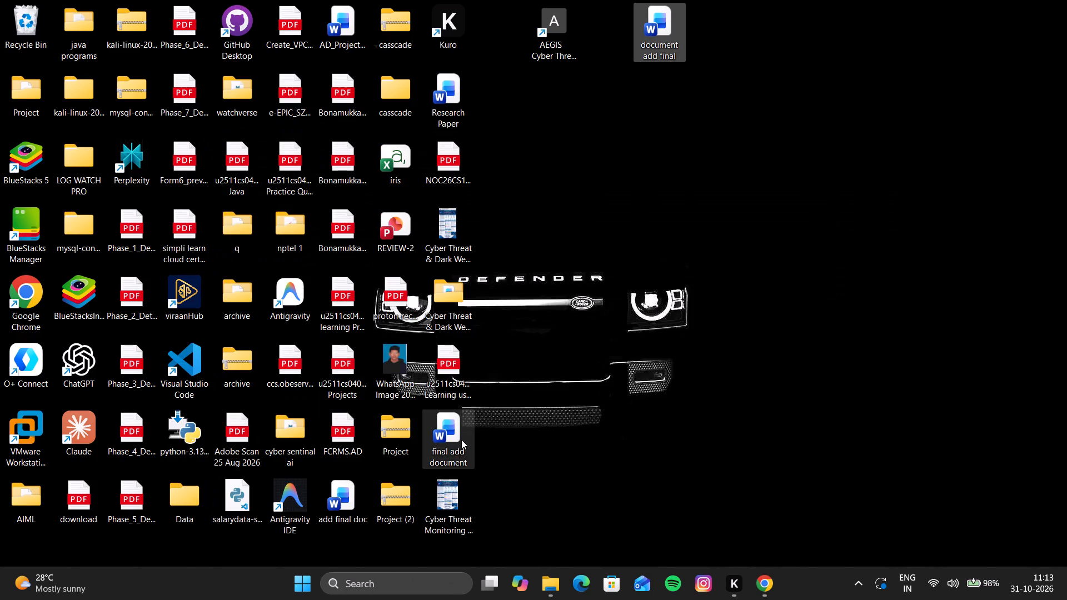
Move "final add document" from the desktop into the Cyber Threat & Dark Web Monitoring folder and open that folder.
{"action": "left_click_drag", "start_coordinate": [453, 434], "coordinate": [457, 284]}
{"action": "double_click", "coordinate": [457, 284]}
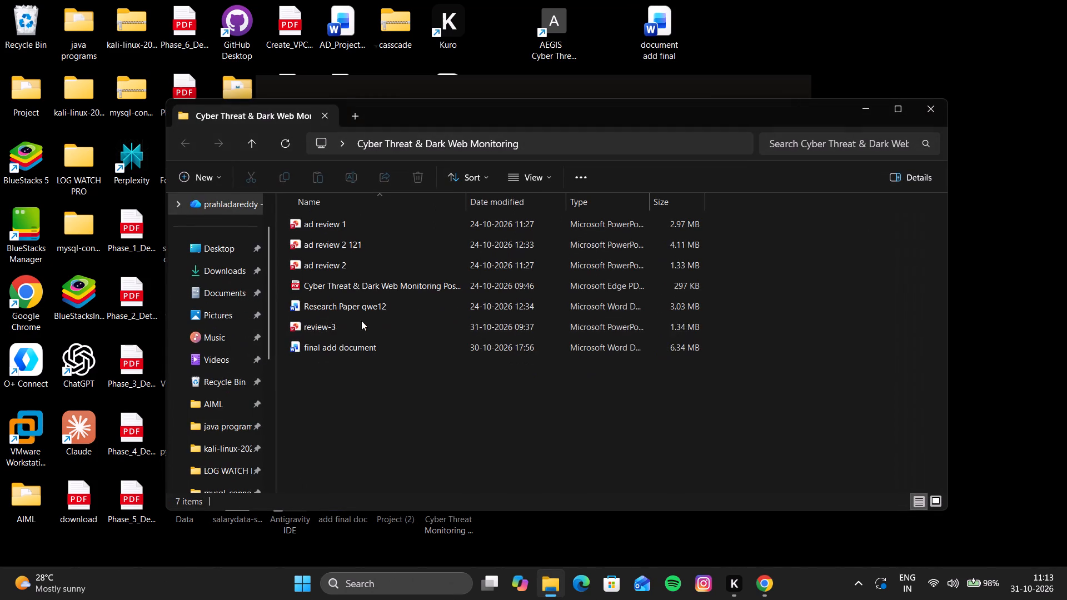
Open the "ad review 2 121" presentation, skim its slides through to the end, and close it.
{"action": "double_click", "coordinate": [335, 245]}
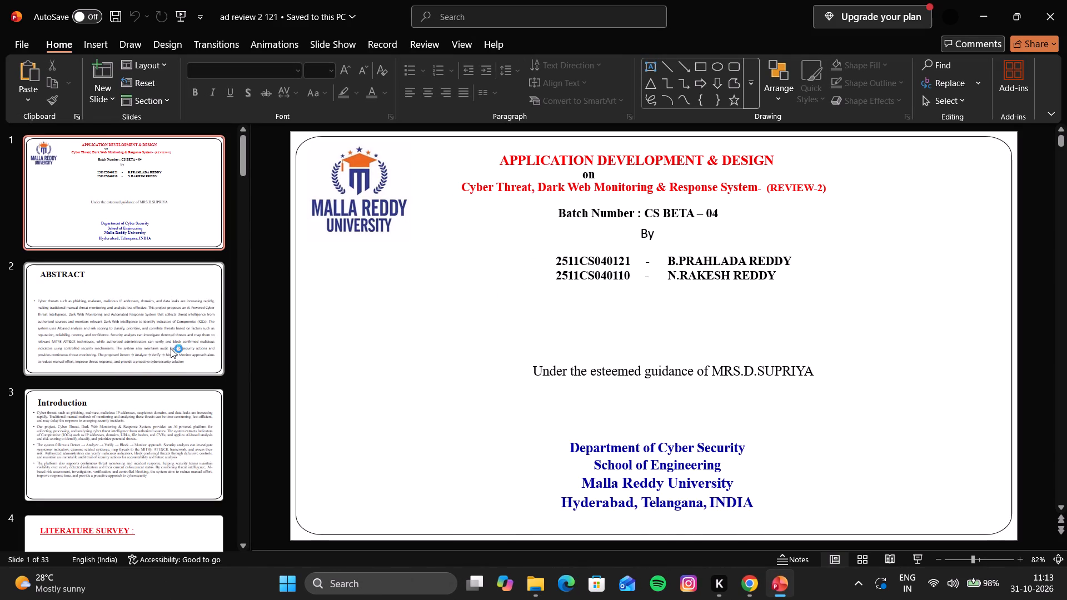
{"action": "scroll", "coordinate": [122, 349], "scroll_direction": "down", "scroll_amount": 13}
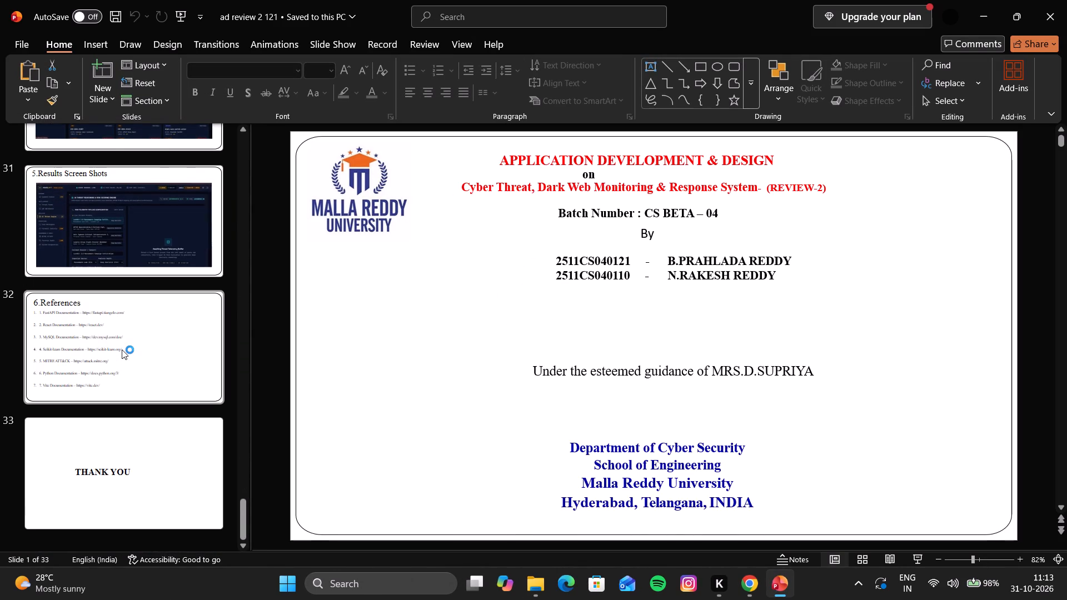
{"action": "scroll", "coordinate": [122, 349], "scroll_direction": "down", "scroll_amount": 3}
{"action": "scroll", "coordinate": [122, 349], "scroll_direction": "up", "scroll_amount": 1}
{"action": "scroll", "coordinate": [122, 349], "scroll_direction": "up", "scroll_amount": 20}
{"action": "scroll", "coordinate": [122, 349], "scroll_direction": "up", "scroll_amount": 4}
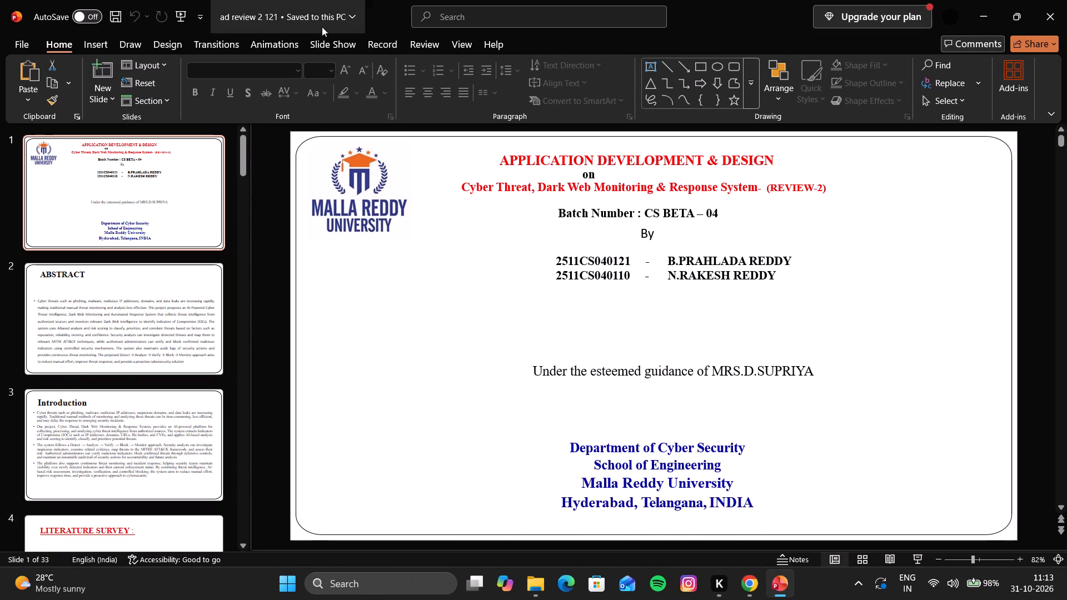
{"action": "left_click", "coordinate": [1065, 3]}
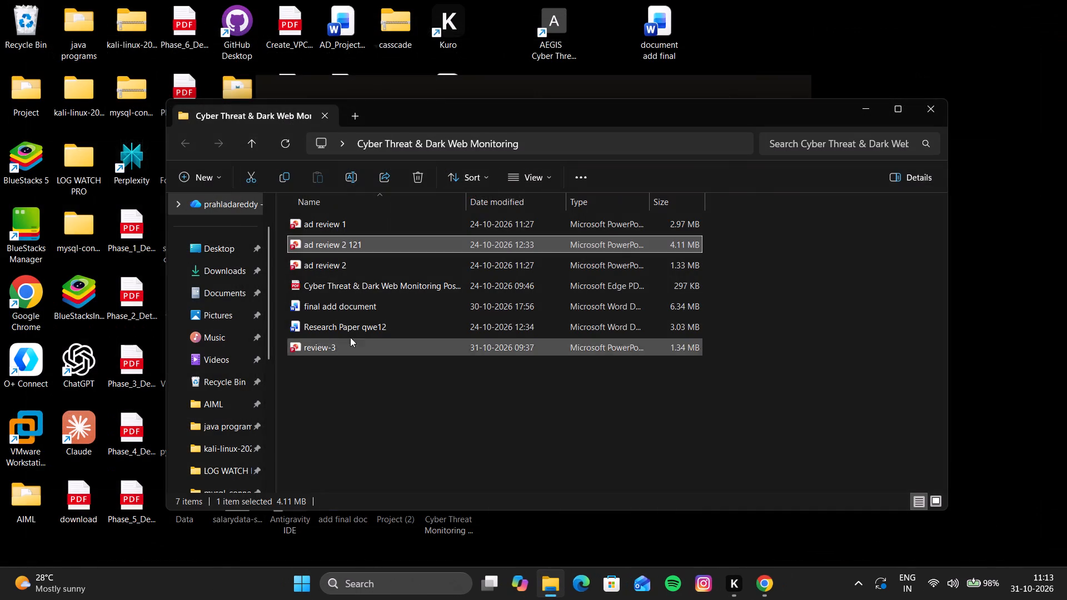
Open the "ad review 2" presentation, look through all its slides and its Abstract slide, and return to the project folder.
{"action": "double_click", "coordinate": [336, 261]}
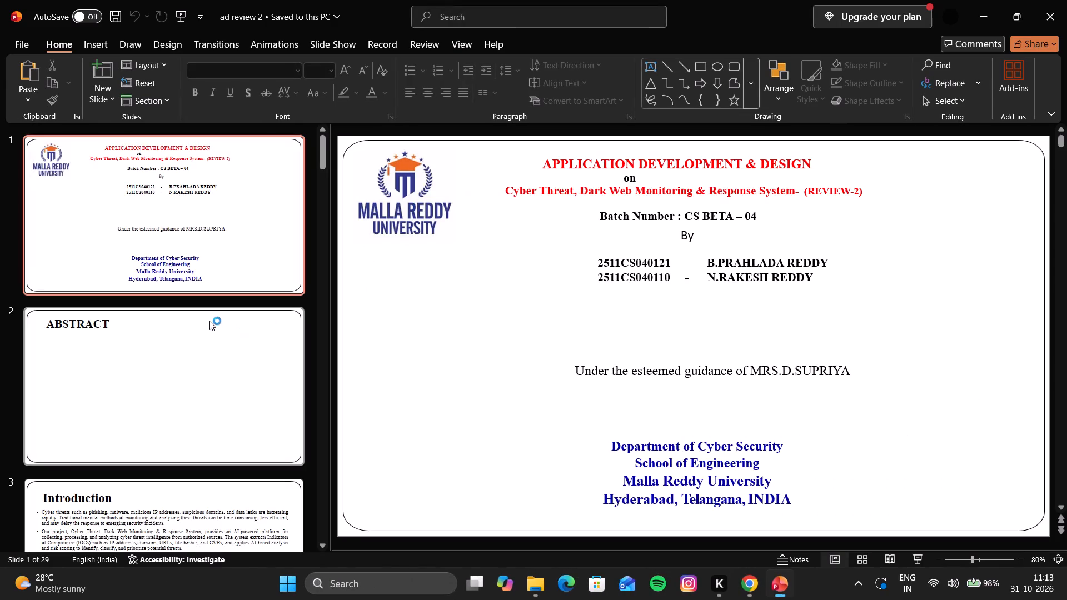
{"action": "scroll", "coordinate": [207, 319], "scroll_direction": "down", "scroll_amount": 12}
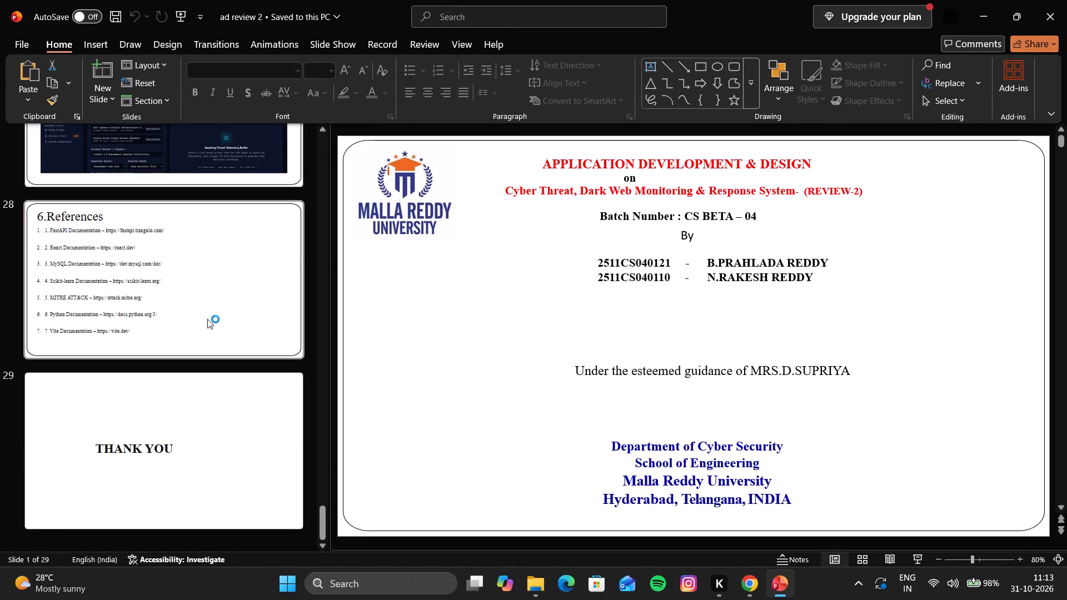
{"action": "scroll", "coordinate": [207, 319], "scroll_direction": "up", "scroll_amount": 2}
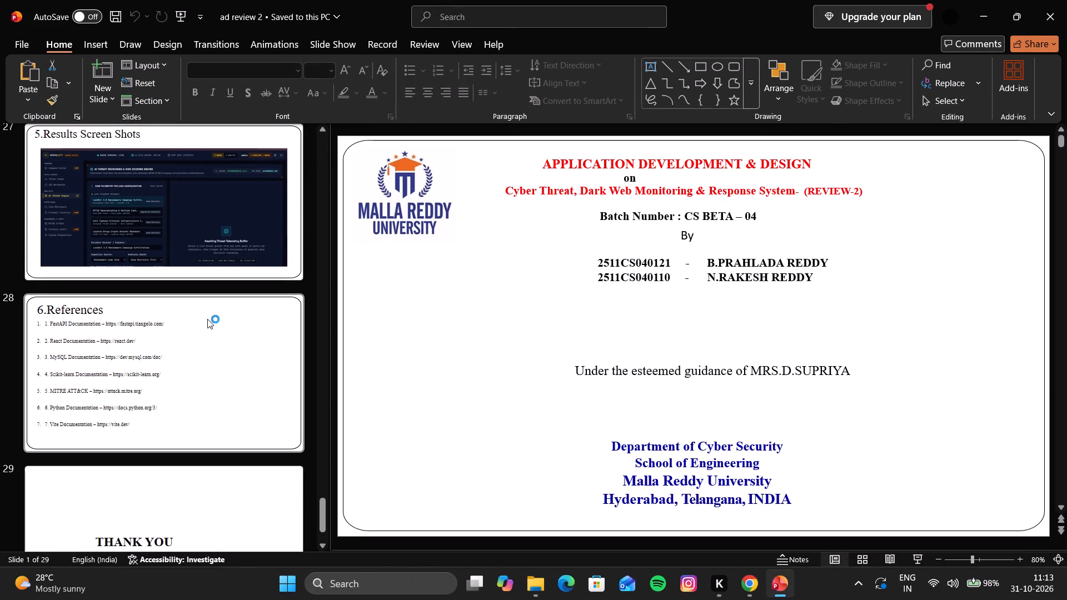
{"action": "scroll", "coordinate": [207, 319], "scroll_direction": "up", "scroll_amount": 5}
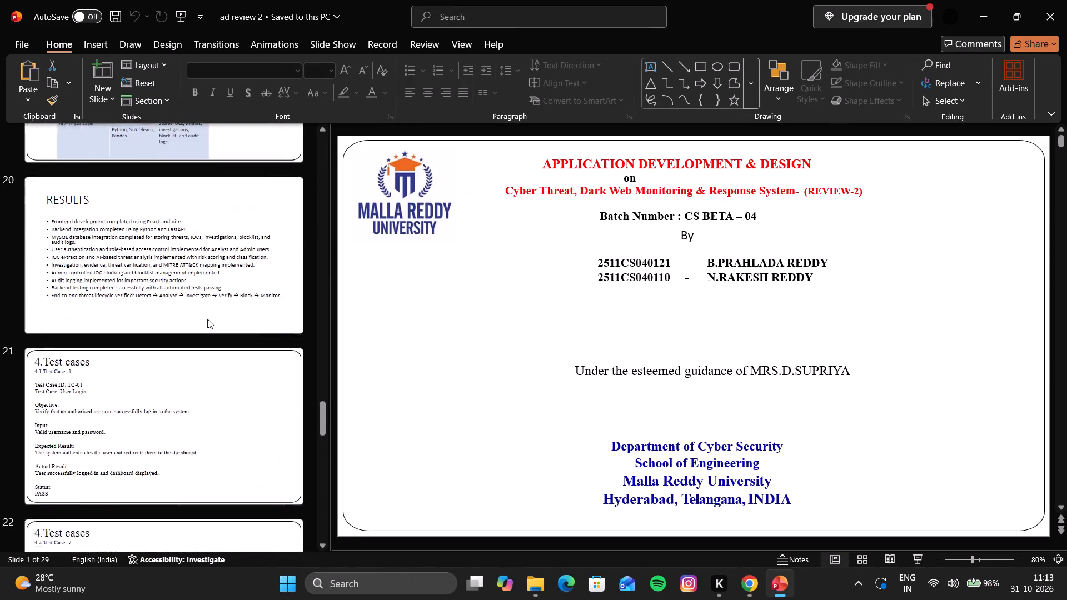
{"action": "scroll", "coordinate": [207, 319], "scroll_direction": "up", "scroll_amount": 7}
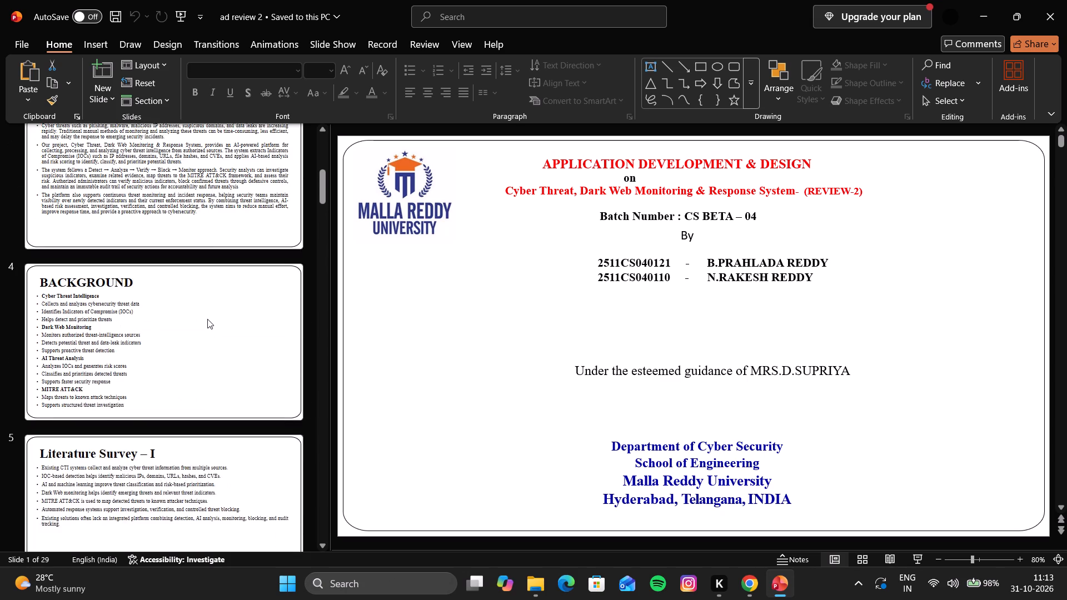
{"action": "scroll", "coordinate": [207, 319], "scroll_direction": "up", "scroll_amount": 3}
{"action": "left_click", "coordinate": [131, 377]}
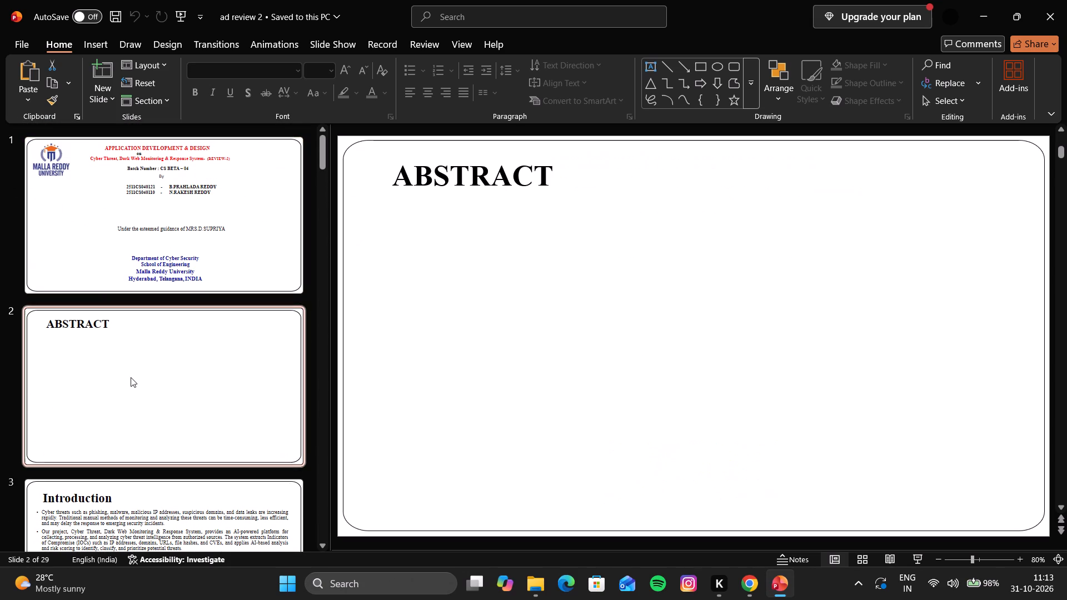
{"action": "left_click", "coordinate": [975, 12]}
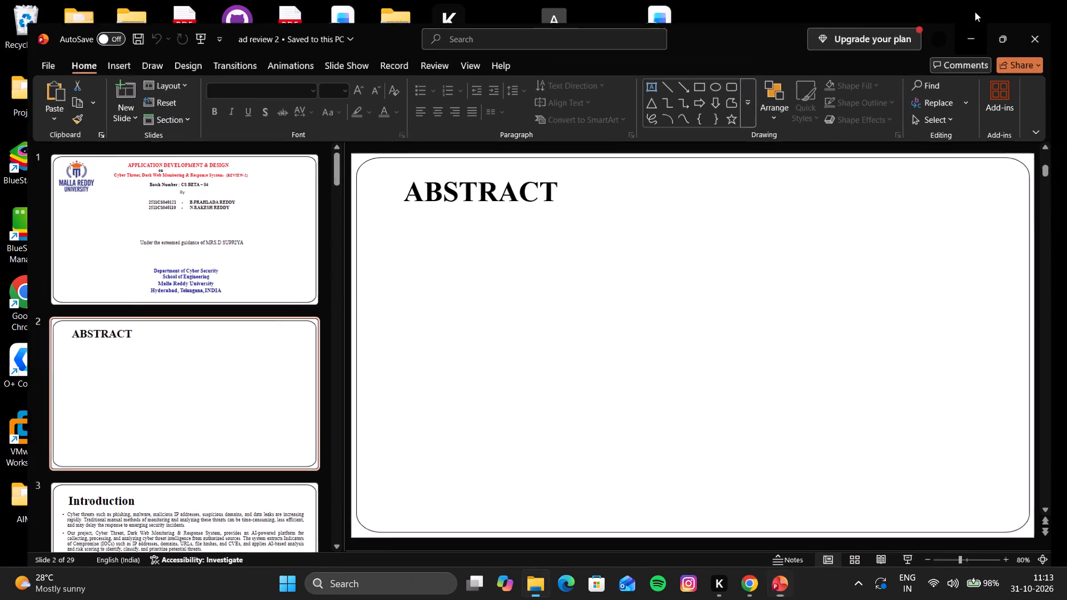
Reopen "ad review 2 121", examine its slides from the title to the closing slide, and close the presentation.
{"action": "double_click", "coordinate": [387, 242]}
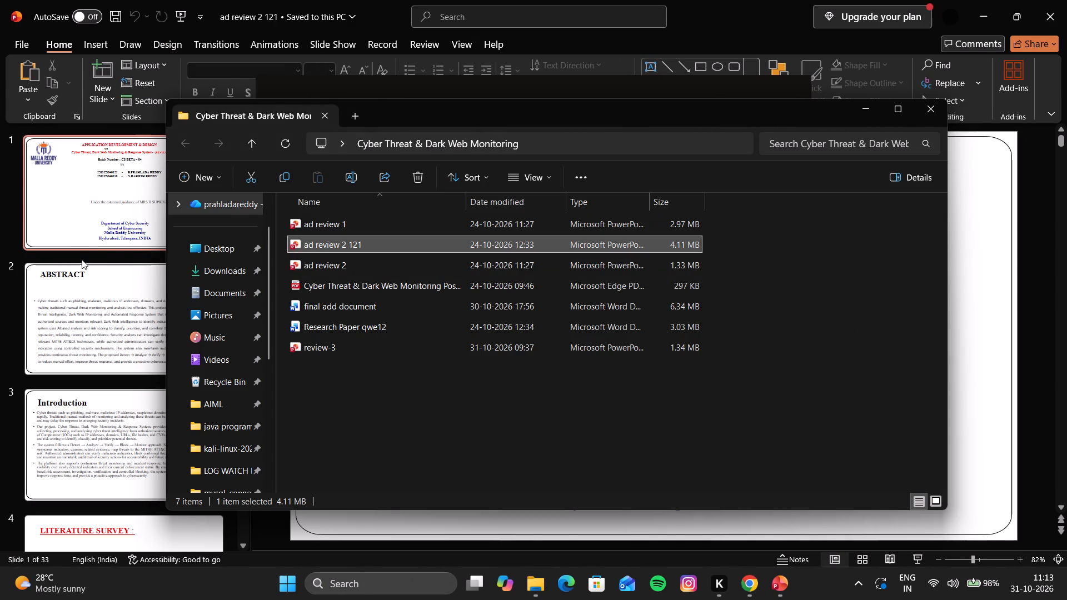
{"action": "left_click", "coordinate": [571, 534]}
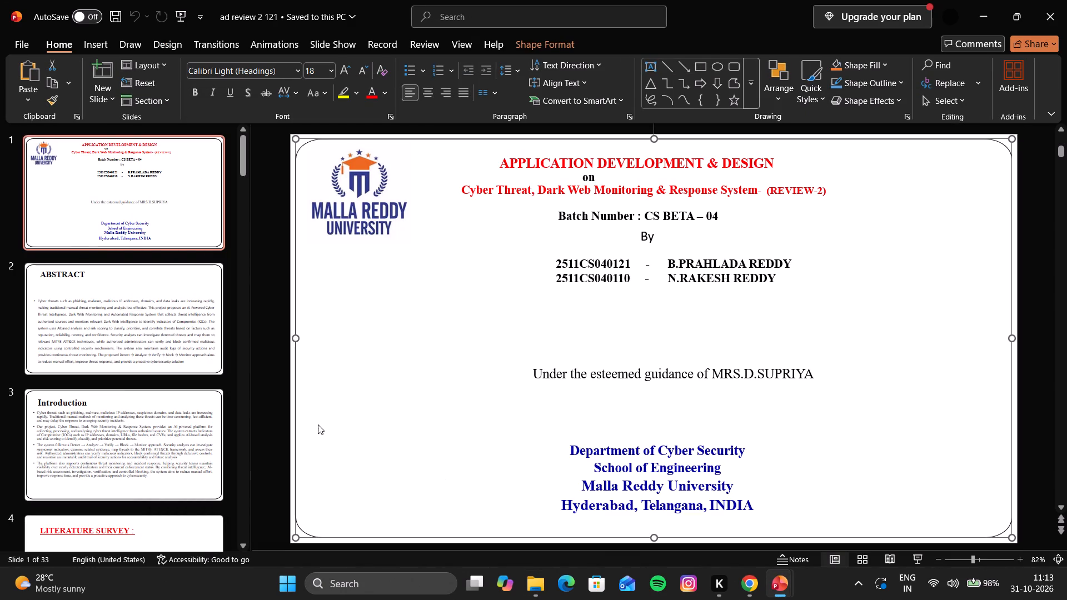
{"action": "scroll", "coordinate": [92, 471], "scroll_direction": "down", "scroll_amount": 19}
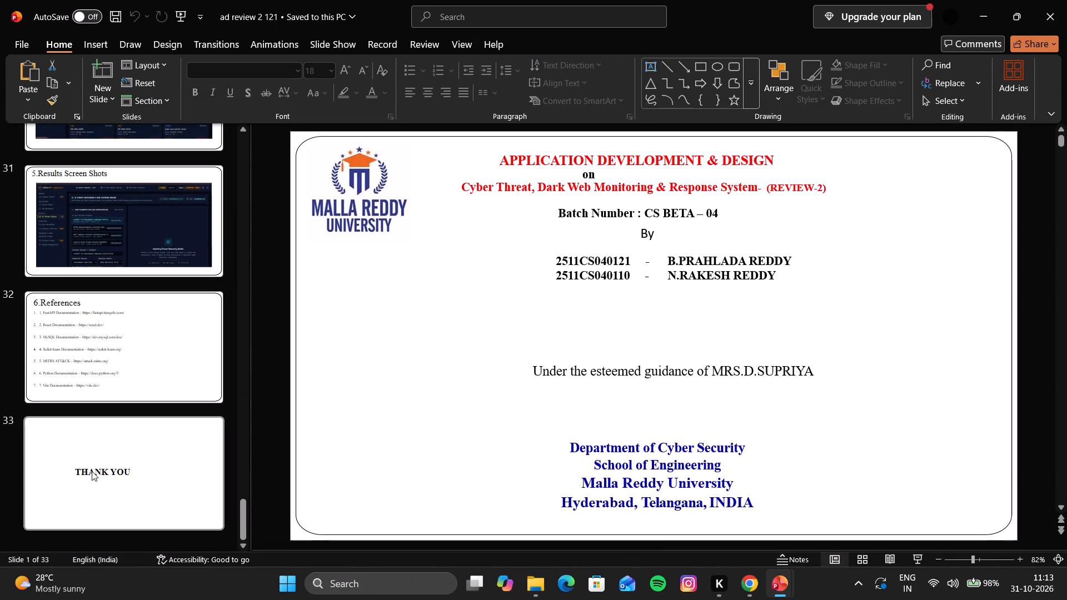
{"action": "scroll", "coordinate": [96, 259], "scroll_direction": "up", "scroll_amount": 1}
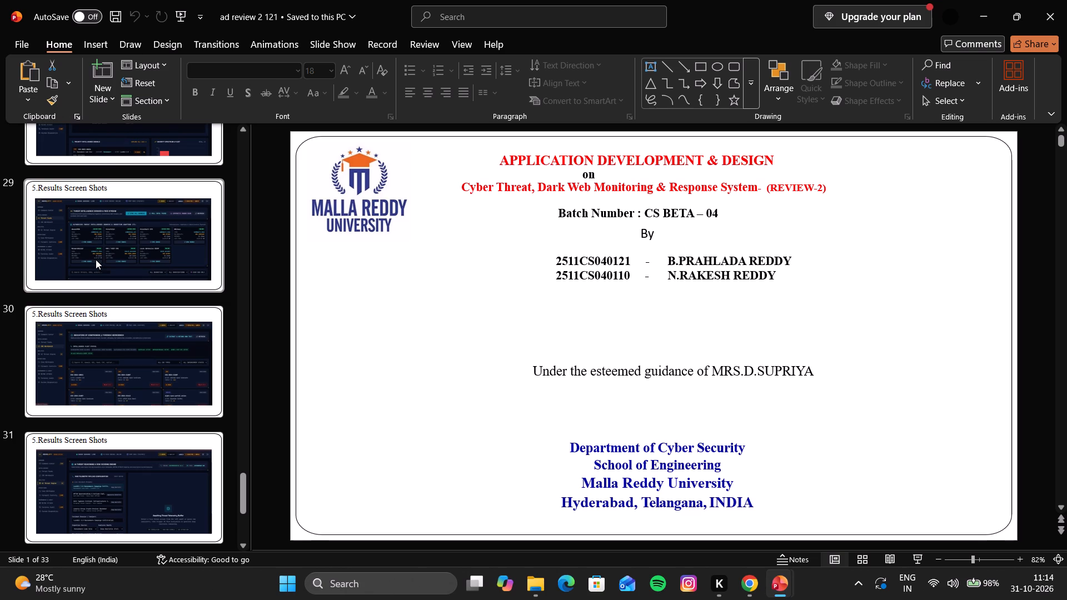
{"action": "scroll", "coordinate": [96, 259], "scroll_direction": "down", "scroll_amount": 11}
{"action": "scroll", "coordinate": [96, 259], "scroll_direction": "up", "scroll_amount": 17}
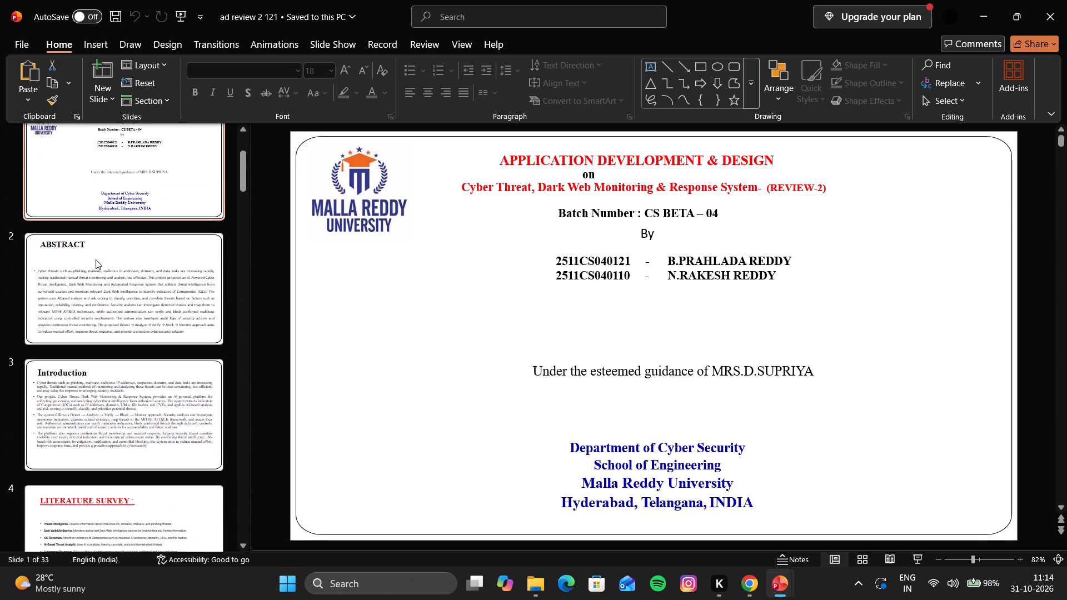
{"action": "scroll", "coordinate": [96, 259], "scroll_direction": "up", "scroll_amount": 2}
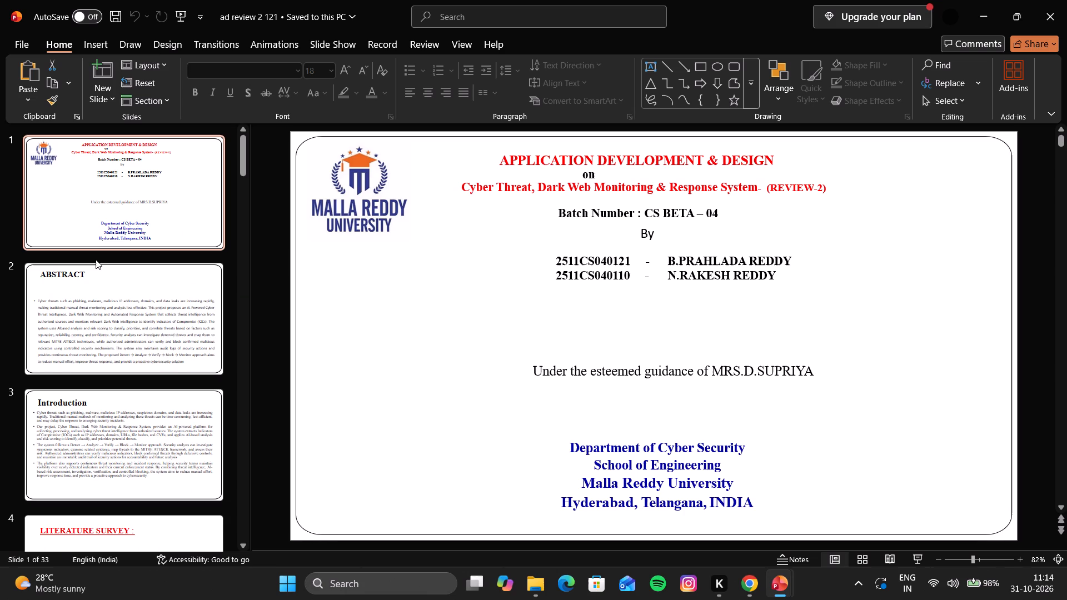
{"action": "scroll", "coordinate": [96, 259], "scroll_direction": "down", "scroll_amount": 13}
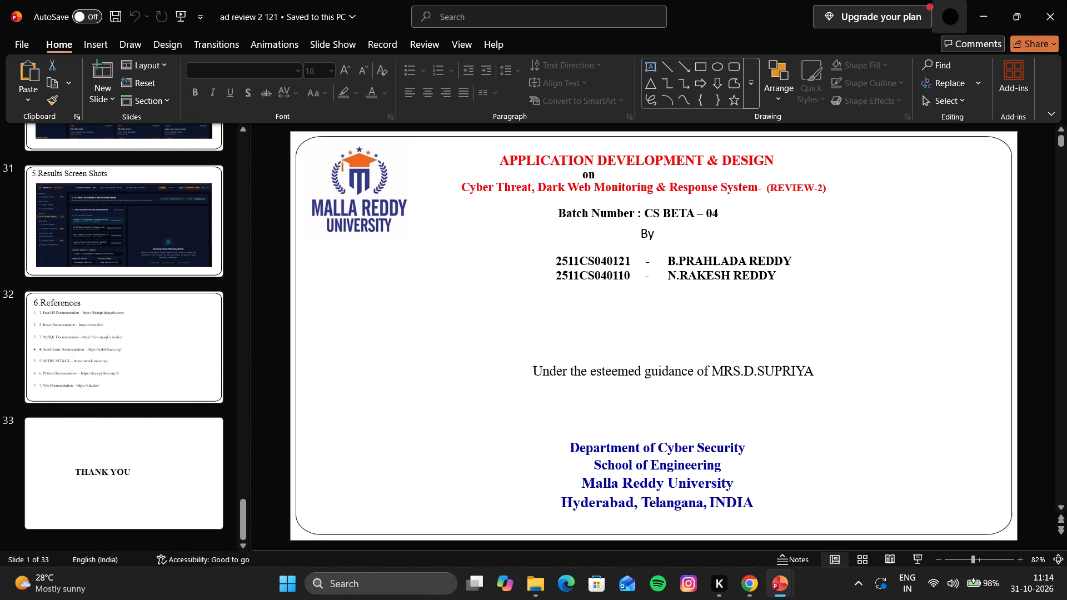
{"action": "left_click", "coordinate": [1065, 1]}
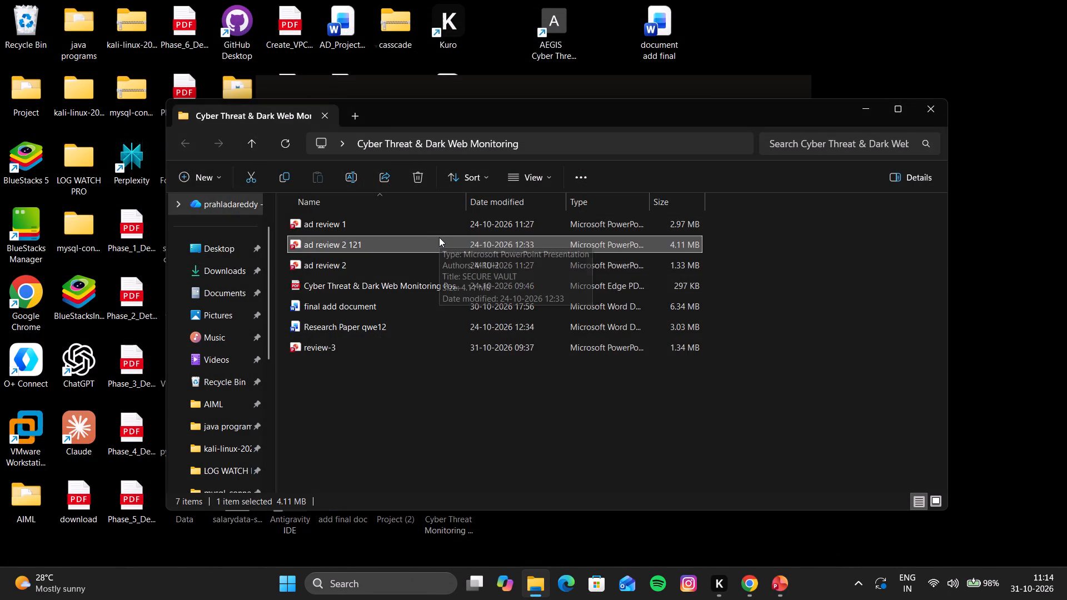
Delete the "ad review 2 121" presentation from the Cyber Threat & Dark Web Monitoring folder.
{"action": "left_click", "coordinate": [417, 174]}
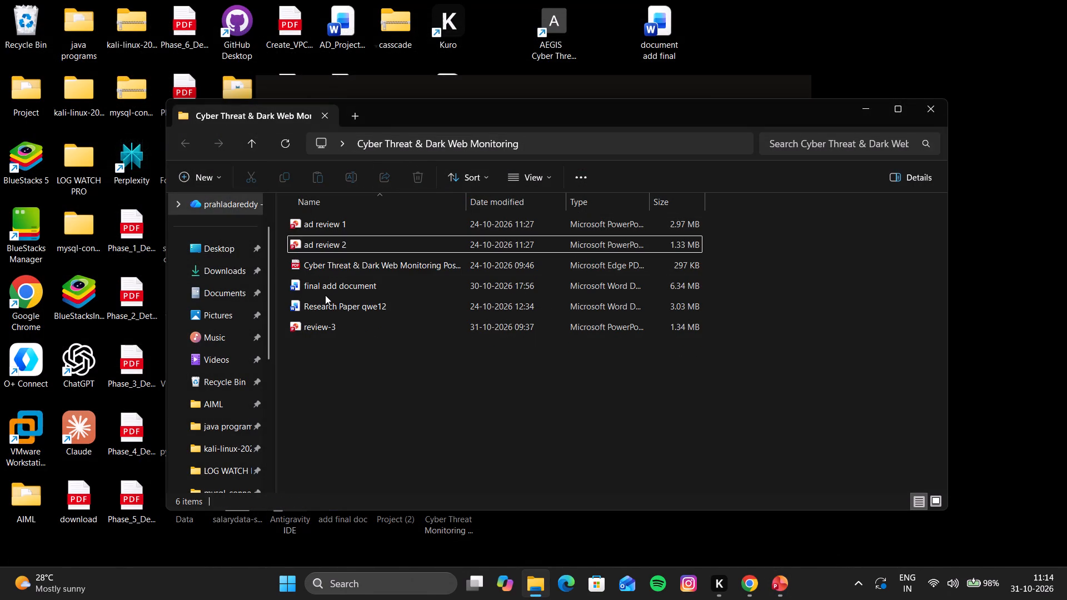
Open the "review-3" presentation from the project folder.
{"action": "left_click", "coordinate": [313, 243]}
{"action": "double_click", "coordinate": [351, 324]}
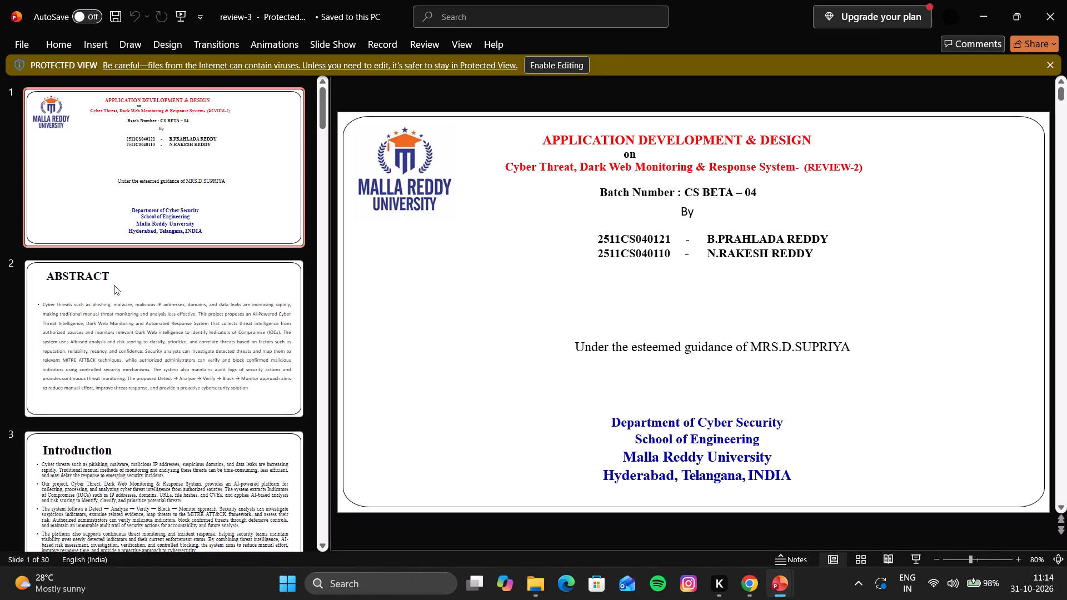
Copy the entire abstract body text from the Abstract slide of the "review-3" presentation.
{"action": "left_click", "coordinate": [121, 342]}
{"action": "left_click", "coordinate": [561, 253]}
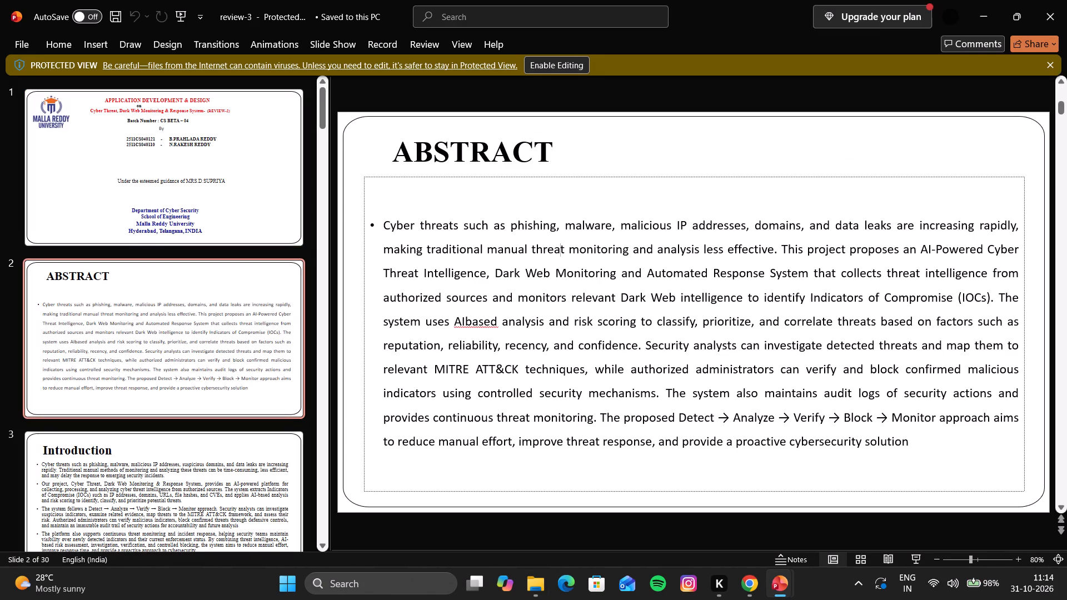
{"action": "key", "text": "ctrl+a"}
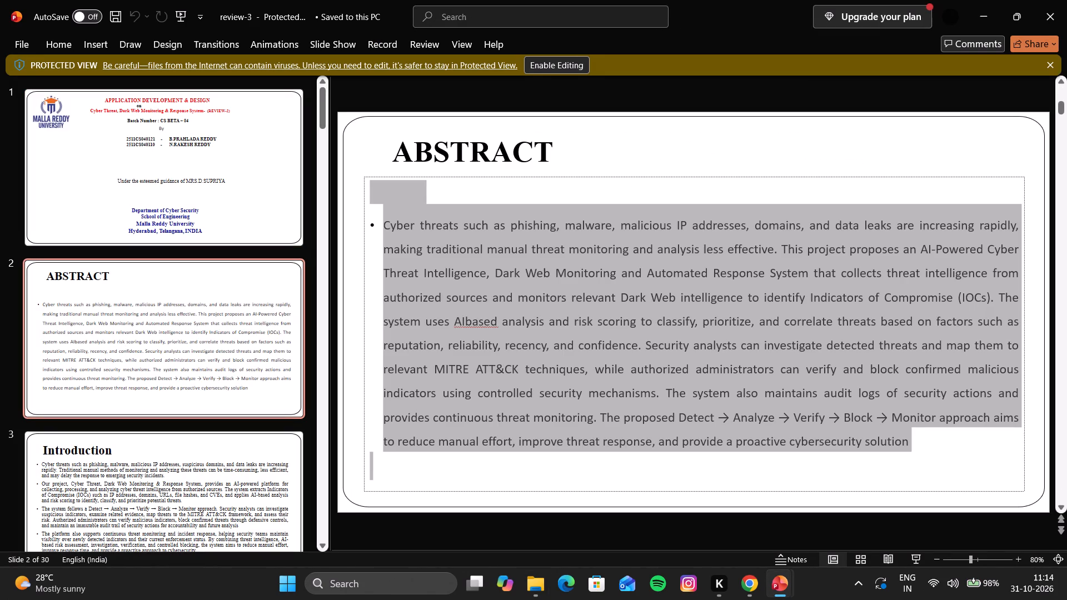
{"action": "key", "text": "ctrl+c"}
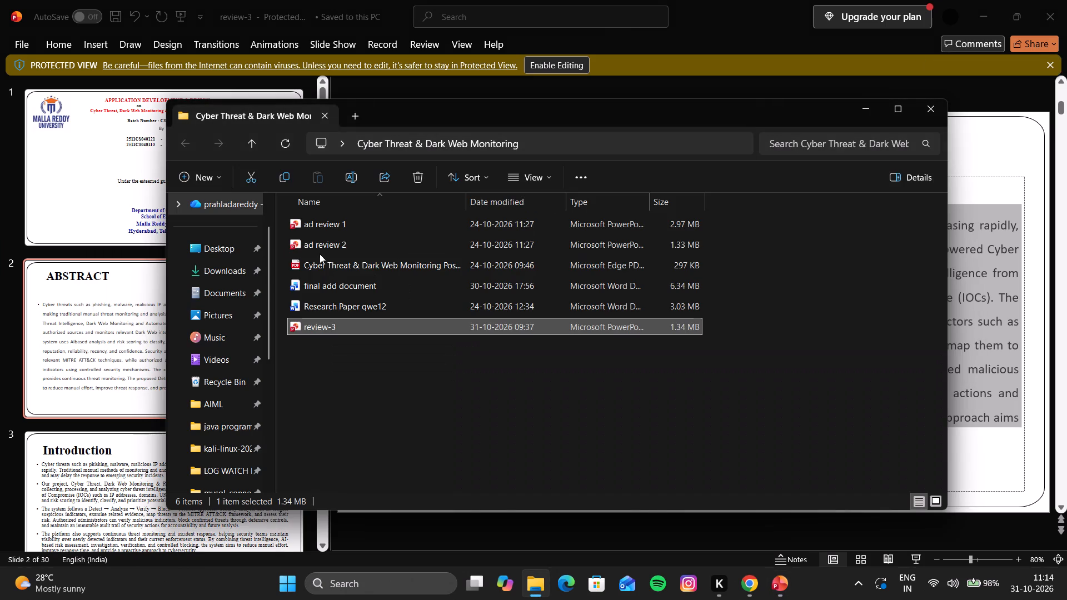
Open "ad review 2" from the project folder and paste the copied abstract text into the empty body box of its Abstract slide.
{"action": "double_click", "coordinate": [317, 243]}
{"action": "left_click", "coordinate": [155, 390]}
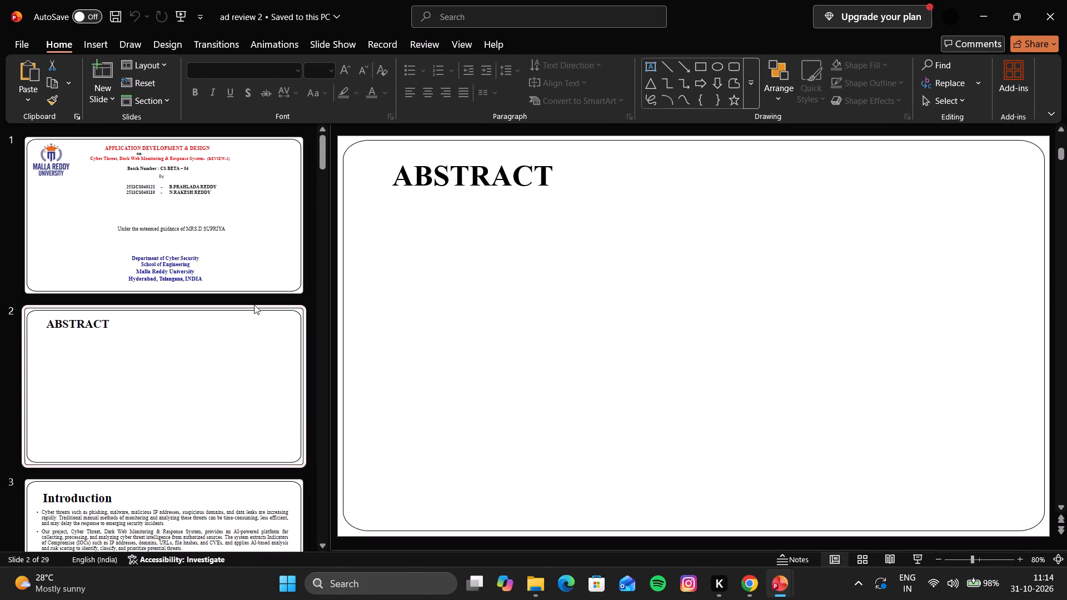
{"action": "left_click", "coordinate": [582, 199]}
{"action": "left_click", "coordinate": [482, 357]}
{"action": "left_click", "coordinate": [435, 282]}
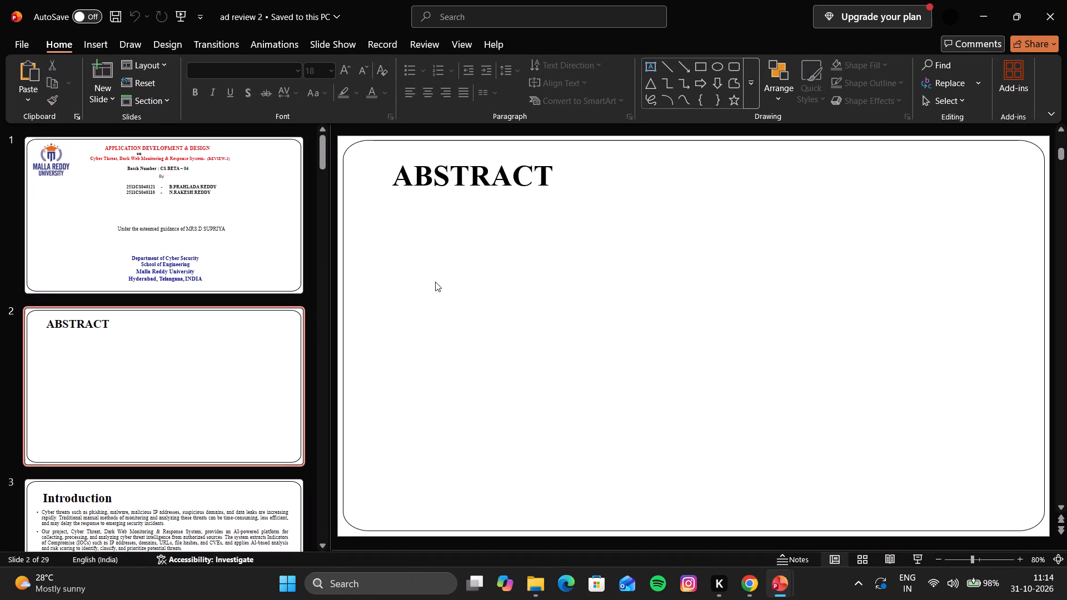
{"action": "left_click", "coordinate": [435, 282]}
{"action": "left_click", "coordinate": [406, 179]}
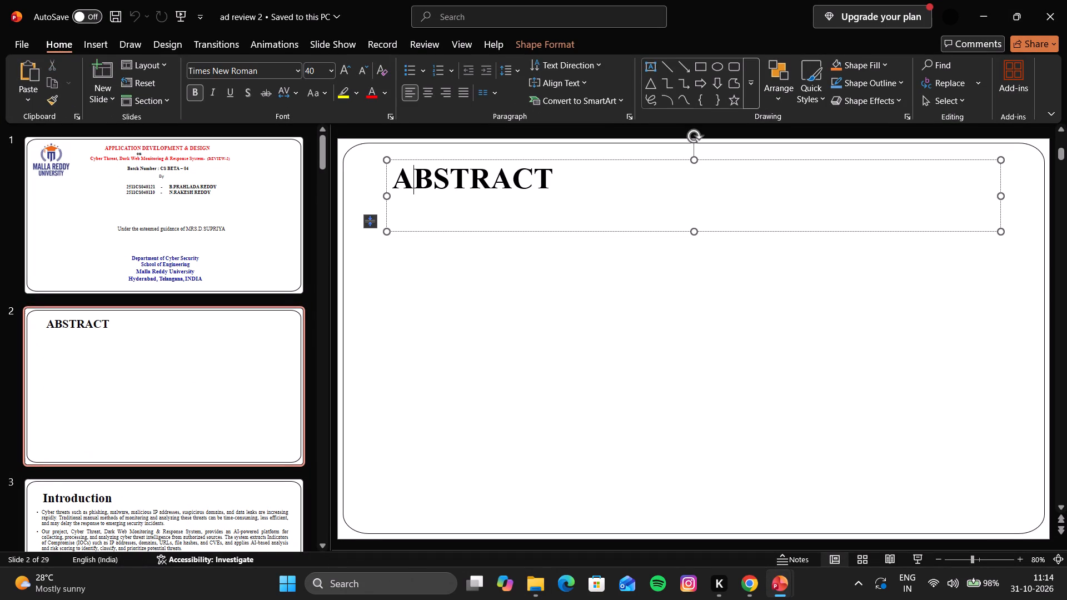
{"action": "left_click", "coordinate": [471, 346]}
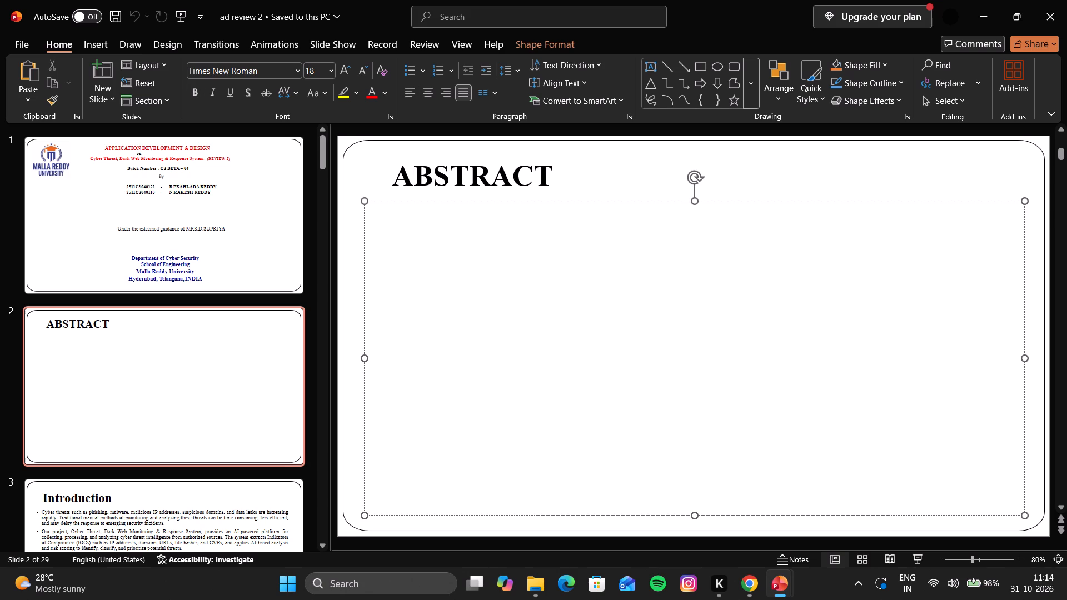
{"action": "left_click", "coordinate": [386, 226]}
{"action": "key", "text": "ctrl+v"}
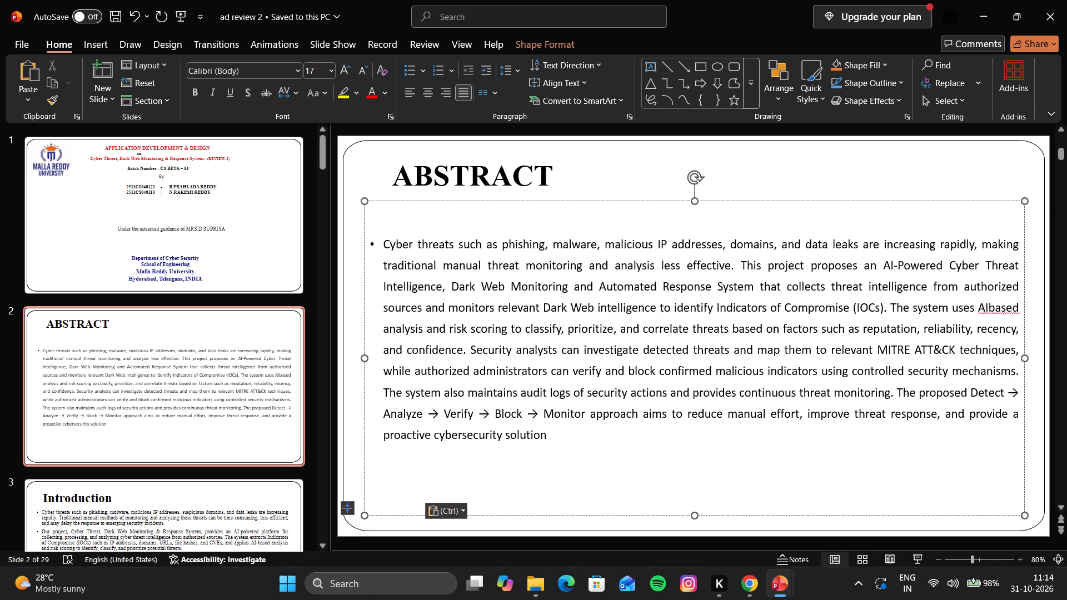
Look over the remaining slides of "ad review 2" and close it, saving the changes in the Cyber Threat & Dark Web Monitoring folder.
{"action": "key", "text": "ctrl+s"}
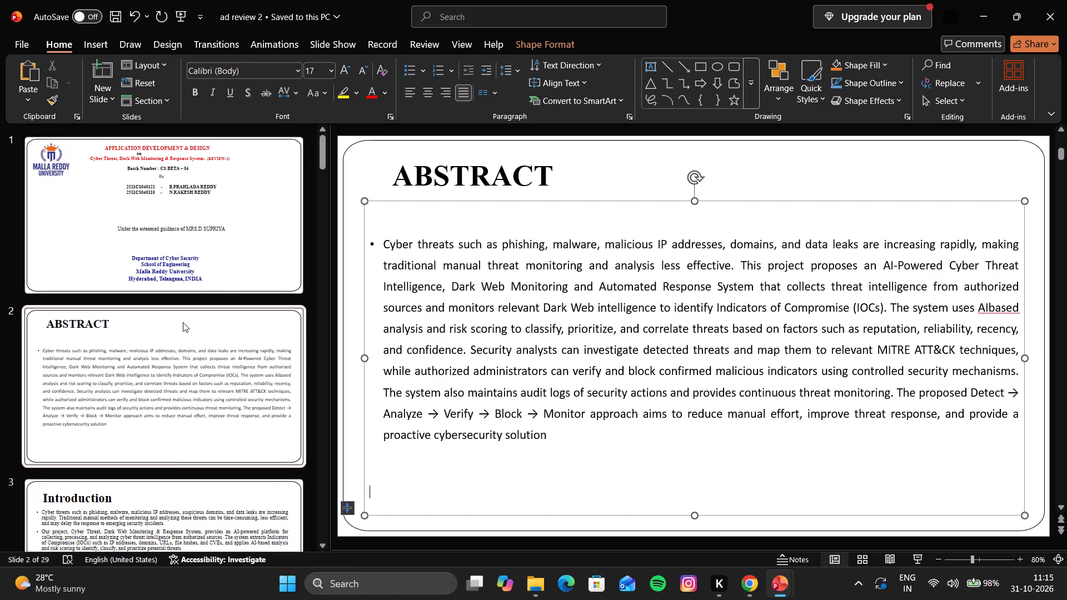
{"action": "scroll", "coordinate": [252, 399], "scroll_direction": "down", "scroll_amount": 7}
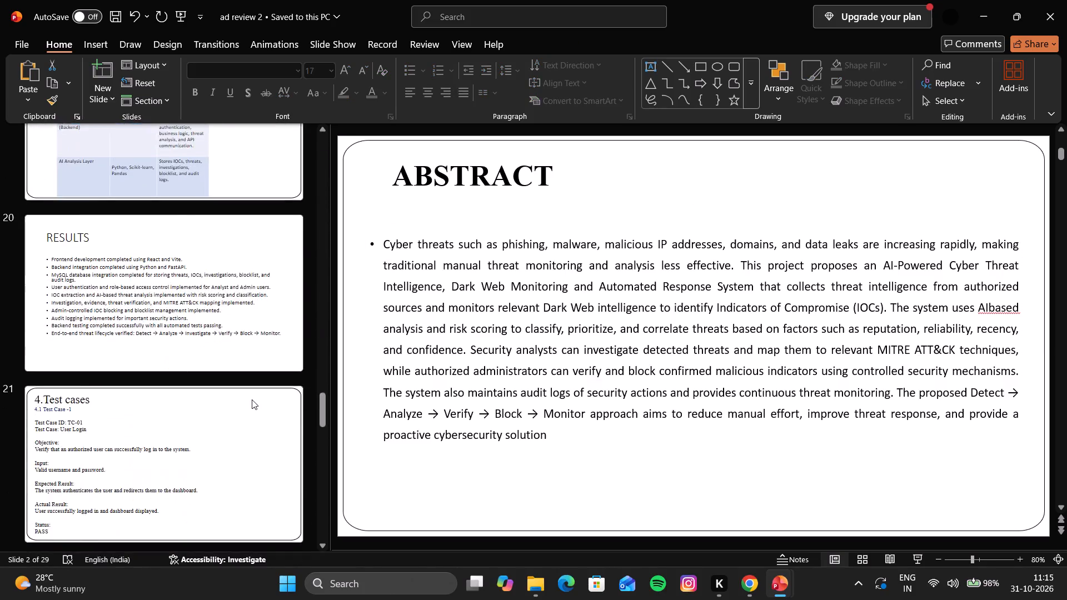
{"action": "scroll", "coordinate": [252, 399], "scroll_direction": "down", "scroll_amount": 6}
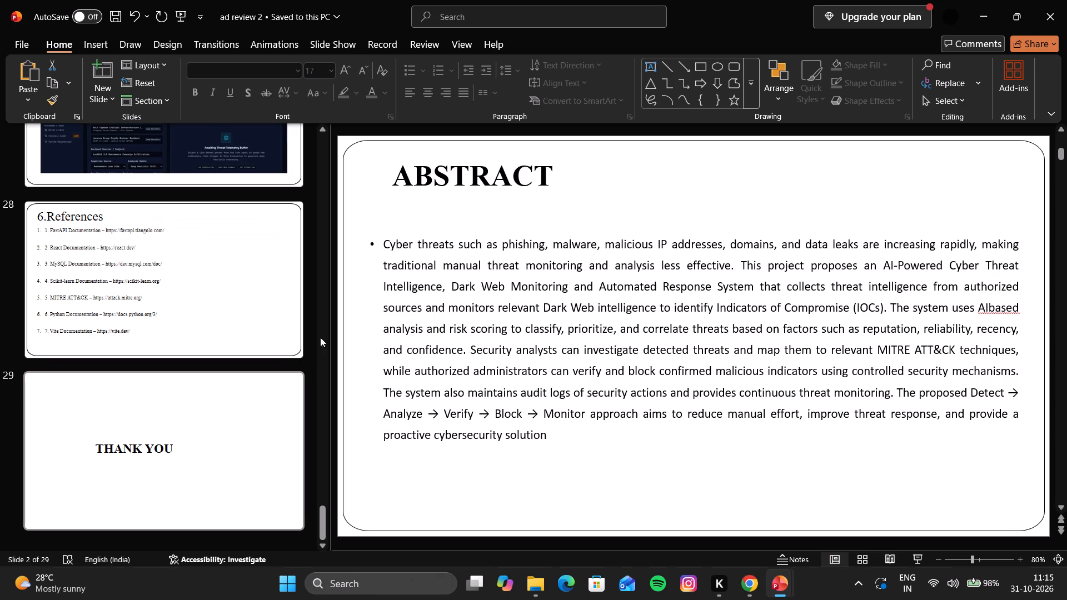
{"action": "left_click", "coordinate": [1066, 0]}
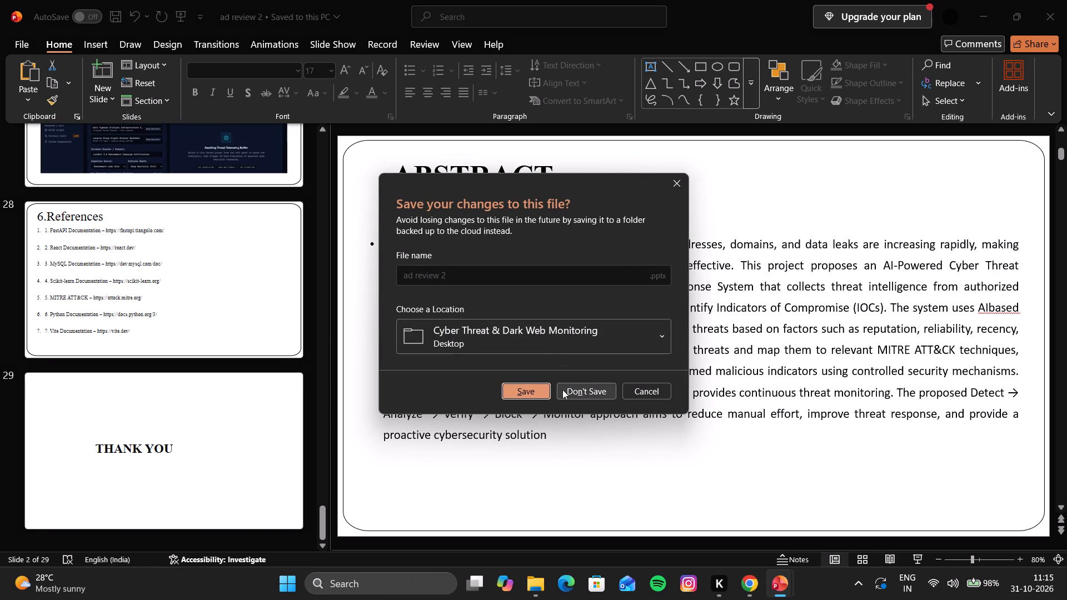
{"action": "left_click", "coordinate": [528, 392]}
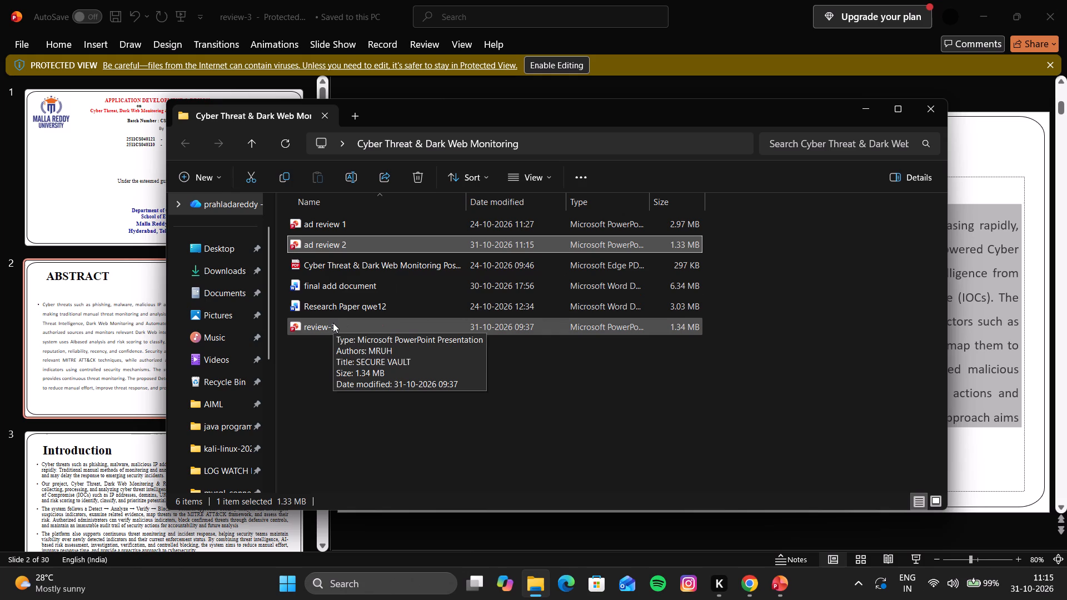
Open the "ad review 1" presentation, skim its slides, and close it.
{"action": "left_click", "coordinate": [513, 476]}
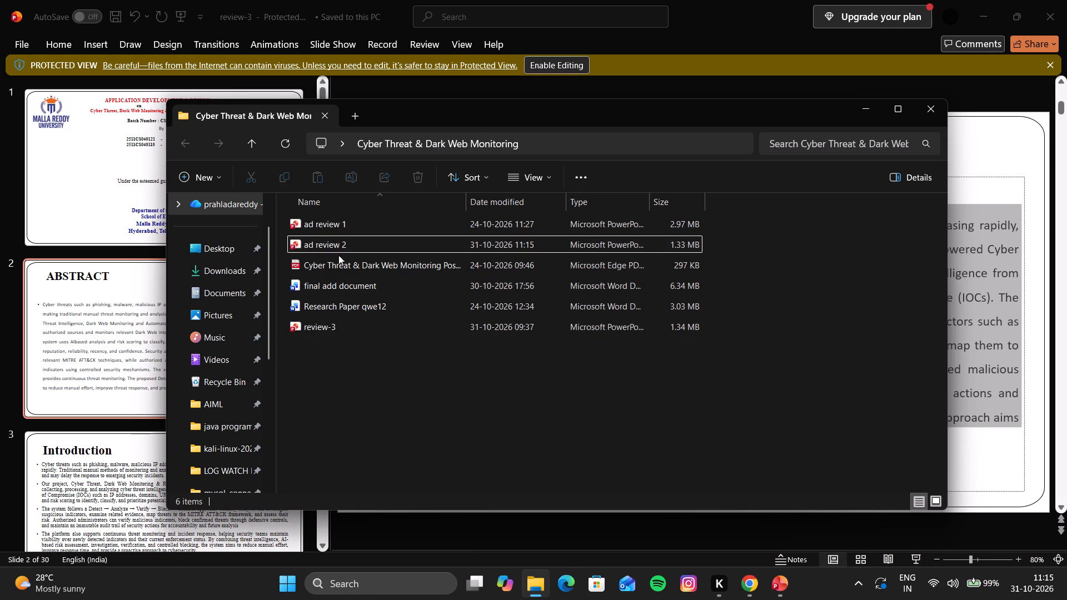
{"action": "double_click", "coordinate": [322, 225]}
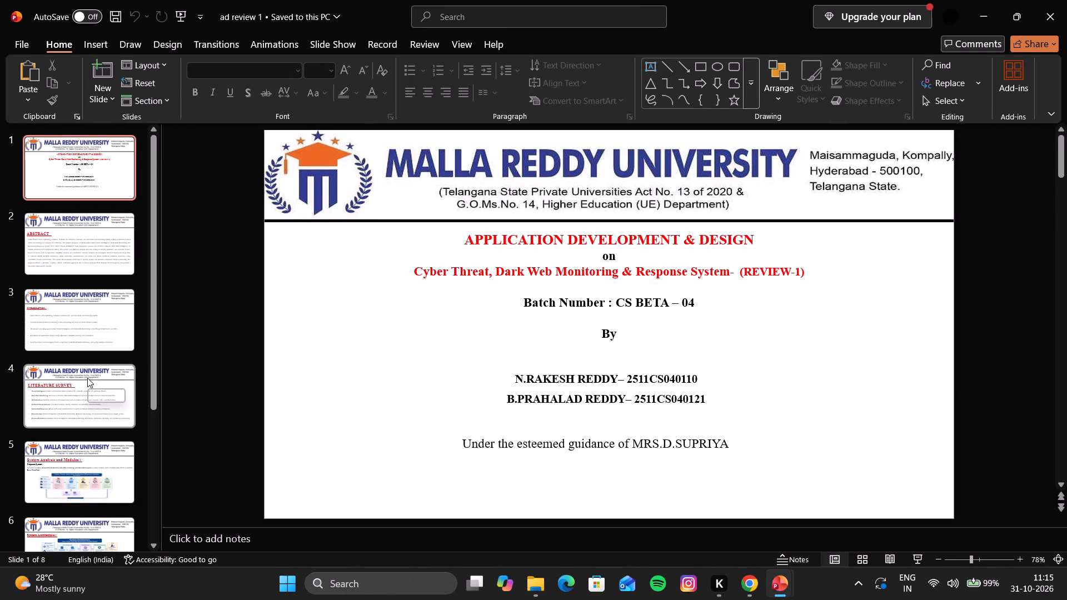
{"action": "scroll", "coordinate": [87, 378], "scroll_direction": "down", "scroll_amount": 4}
{"action": "scroll", "coordinate": [87, 378], "scroll_direction": "up", "scroll_amount": 8}
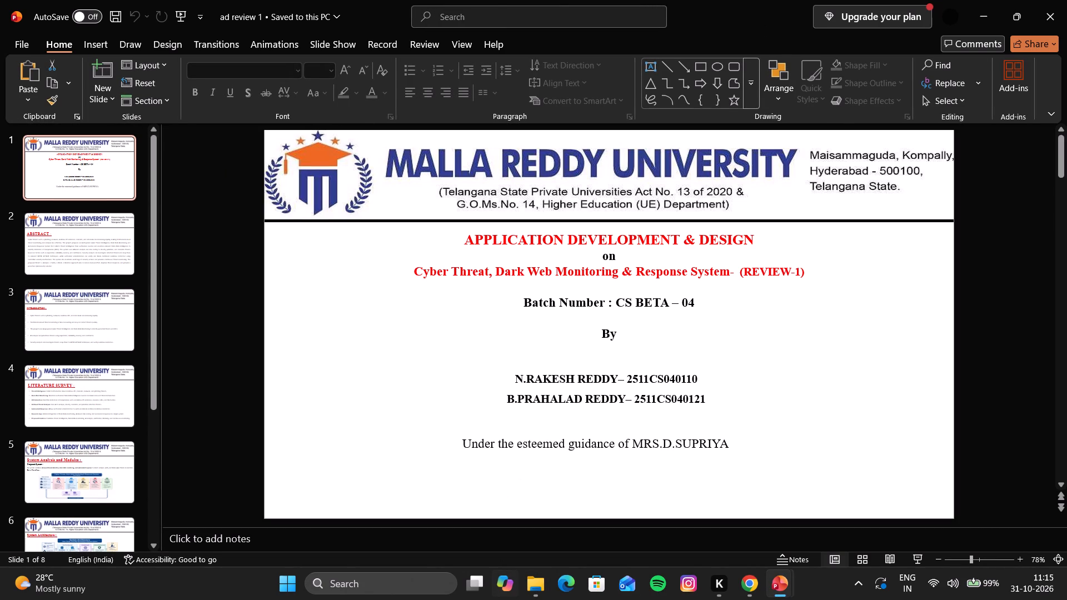
{"action": "left_click", "coordinate": [1066, 5]}
Reopen "ad review 2" and examine its slides from the Abstract to the closing slide, returning to the Abstract slide.
{"action": "double_click", "coordinate": [321, 243]}
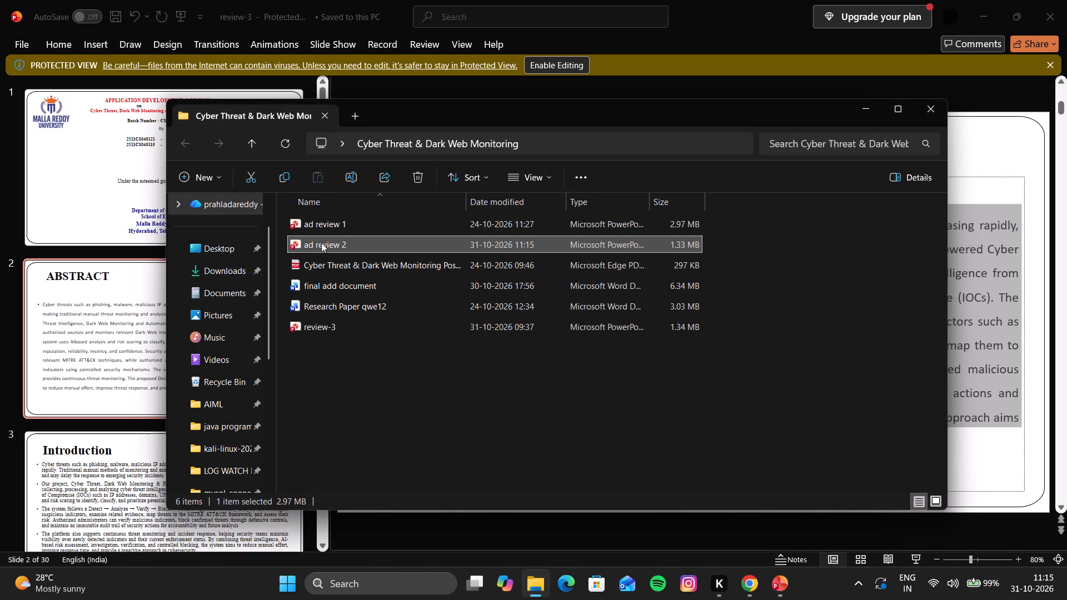
{"action": "left_click", "coordinate": [126, 397]}
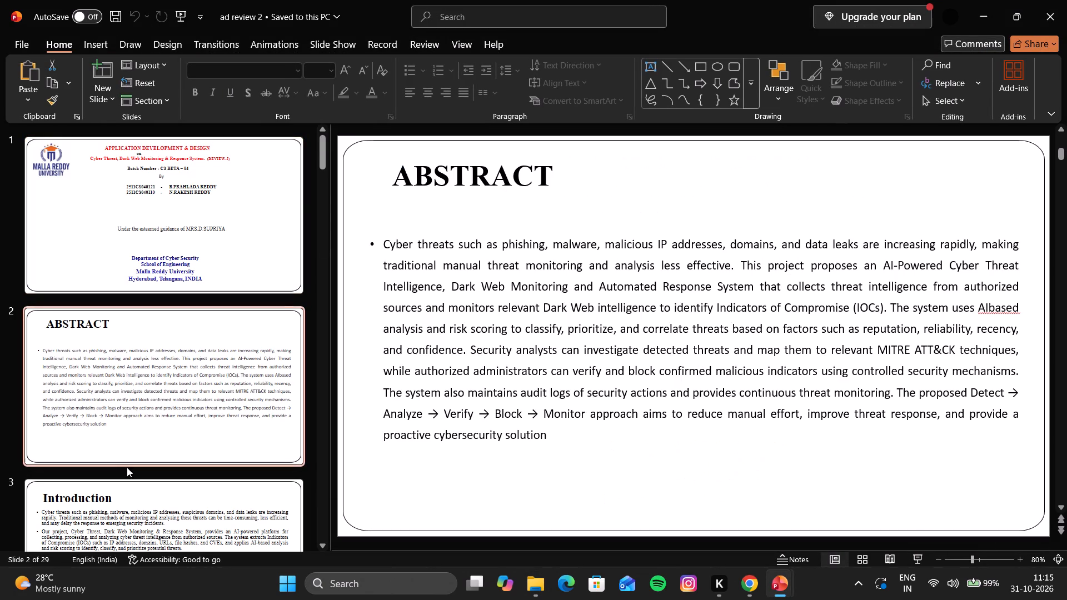
{"action": "left_click", "coordinate": [131, 513]}
{"action": "key", "text": "Down"}
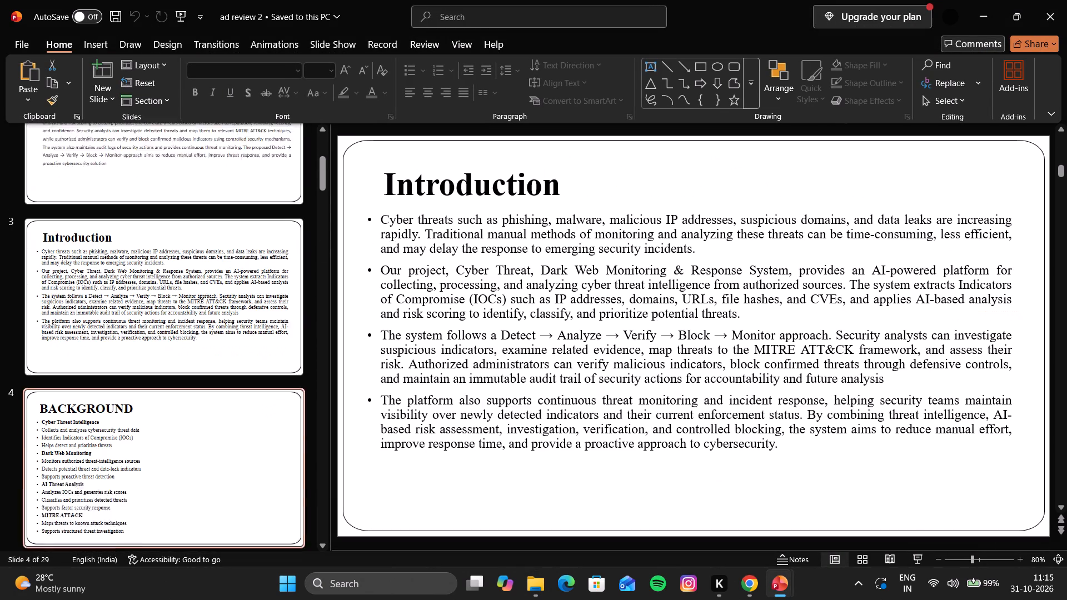
{"action": "key", "text": "Down"}
{"action": "key", "text": "Down"}
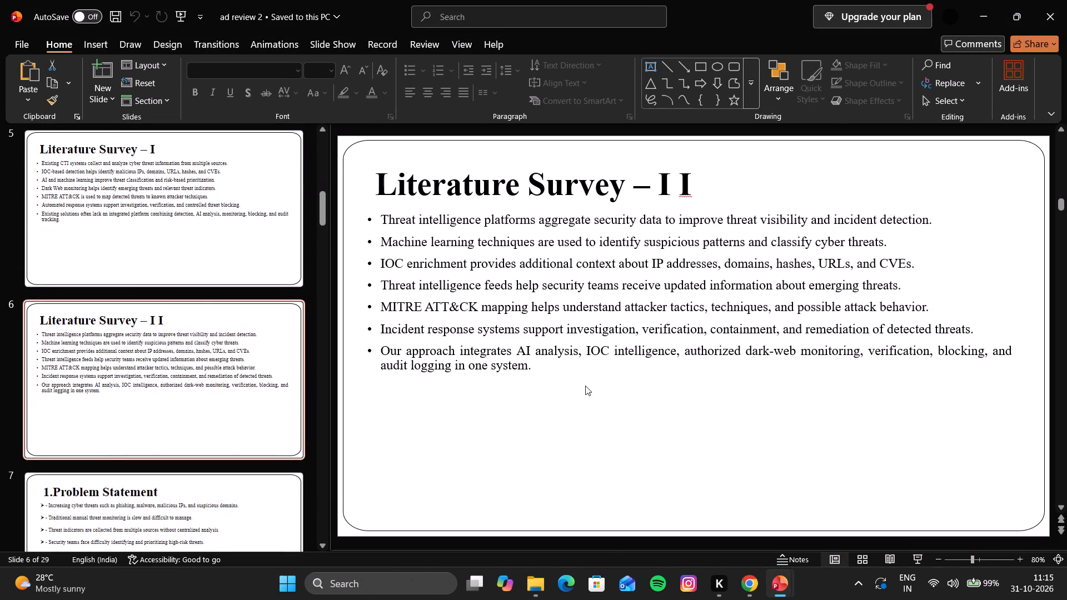
{"action": "key", "text": "Down"}
{"action": "key", "text": "Down"}
{"action": "key", "text": "Down"}
{"action": "key", "text": "Down"}
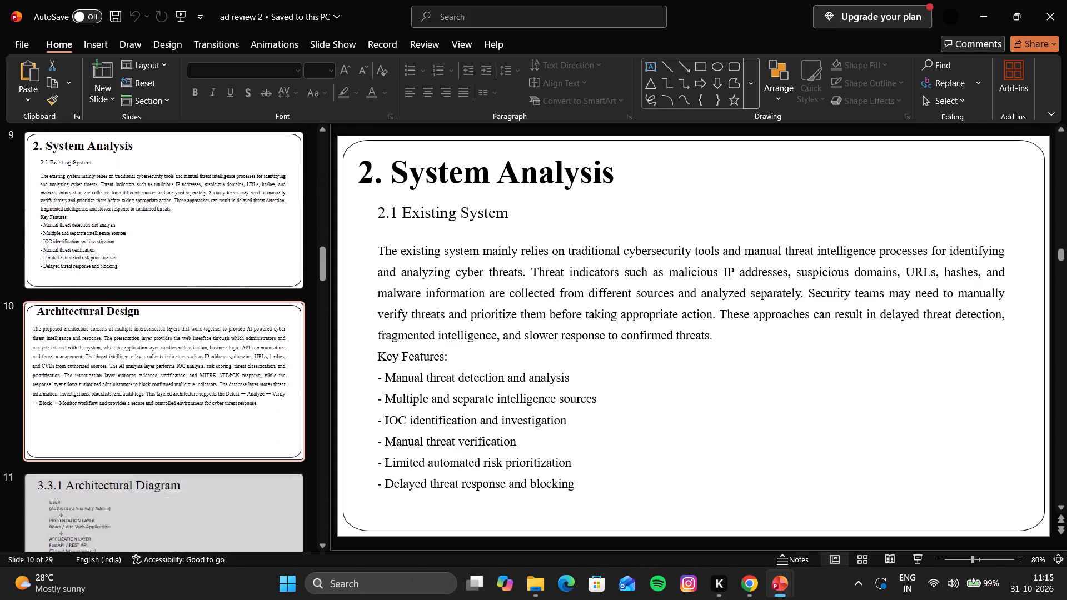
{"action": "key", "text": "Down"}
{"action": "key", "text": "Down"}
{"action": "key", "text": "Down"}
{"action": "key", "text": "Down"}
{"action": "key", "text": "Down"}
{"action": "key", "text": "Down"}
{"action": "key", "text": "Down"}
{"action": "key", "text": "Down"}
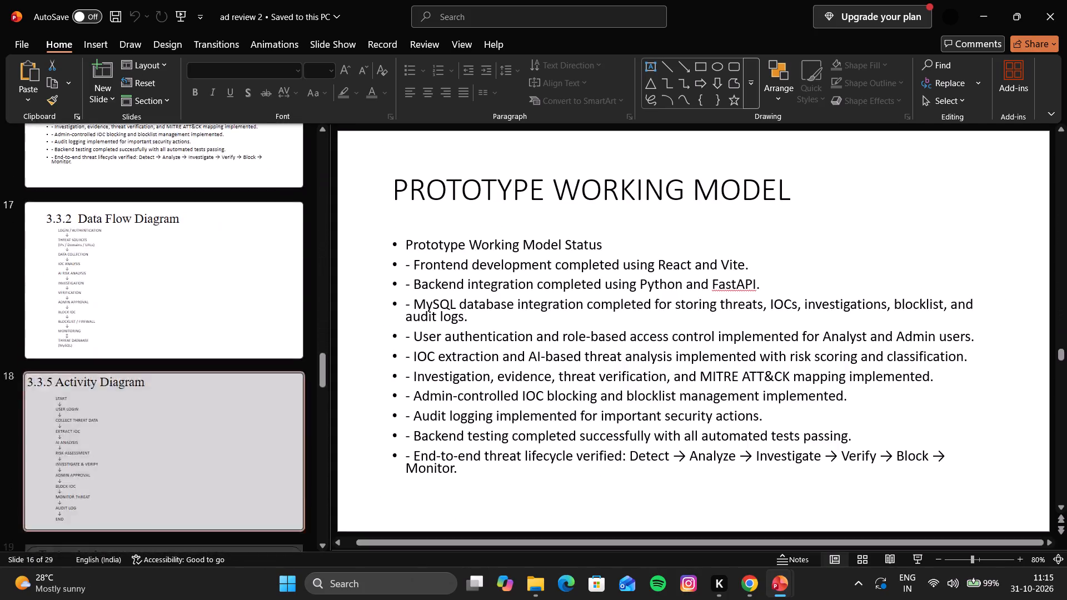
{"action": "key", "text": "Down"}
{"action": "key", "text": "Down"}
{"action": "key", "text": "Down"}
{"action": "key", "text": "Down"}
{"action": "key", "text": "Down"}
{"action": "key", "text": "Down"}
{"action": "key", "text": "Down"}
{"action": "key", "text": "Down"}
{"action": "key", "text": "Down"}
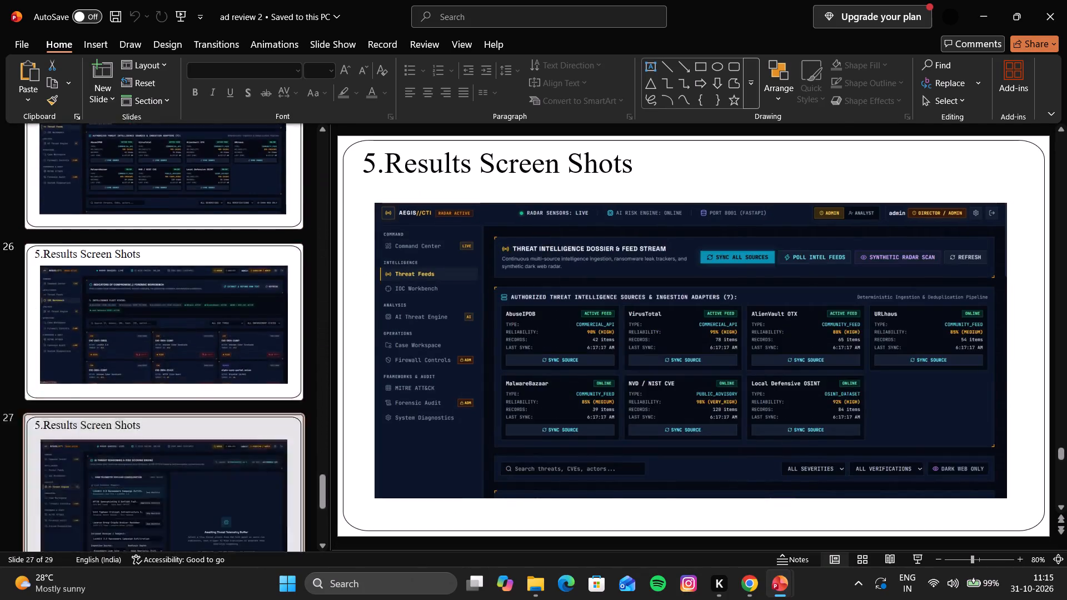
{"action": "key", "text": "Down"}
{"action": "key", "text": "Down"}
{"action": "key", "text": "Down"}
{"action": "key", "text": "Down"}
{"action": "key", "text": "Down"}
{"action": "scroll", "coordinate": [585, 386], "scroll_direction": "up", "scroll_amount": 1}
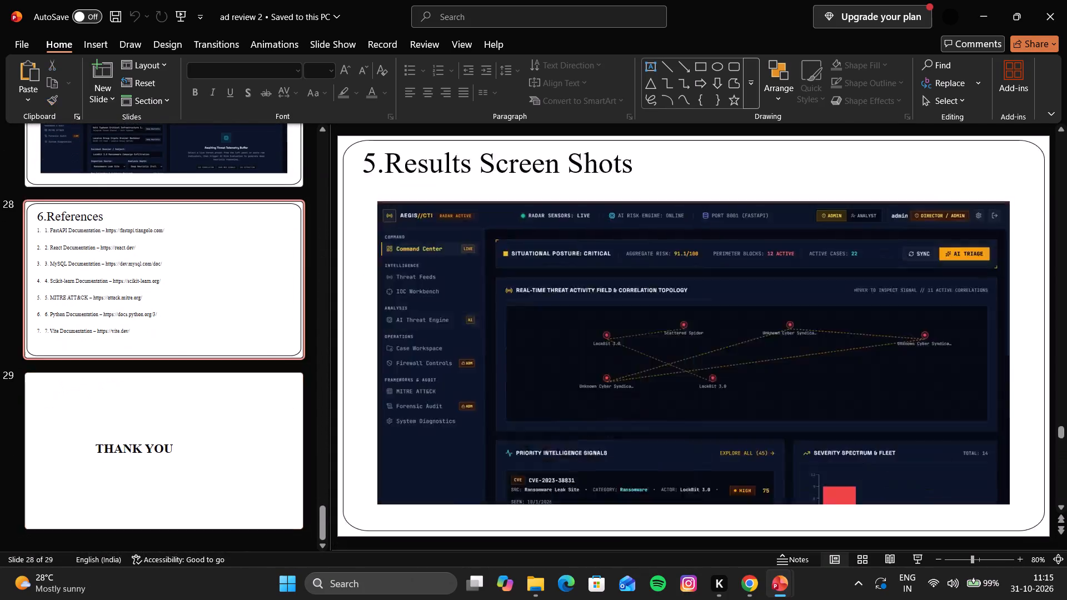
{"action": "scroll", "coordinate": [585, 386], "scroll_direction": "up", "scroll_amount": 3}
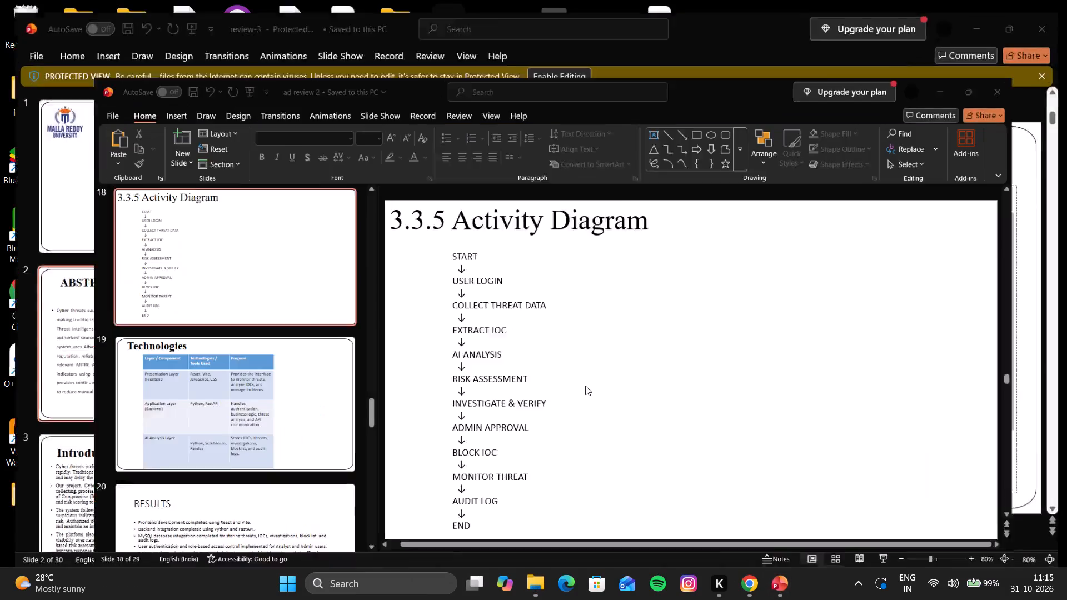
{"action": "scroll", "coordinate": [585, 386], "scroll_direction": "up", "scroll_amount": 4}
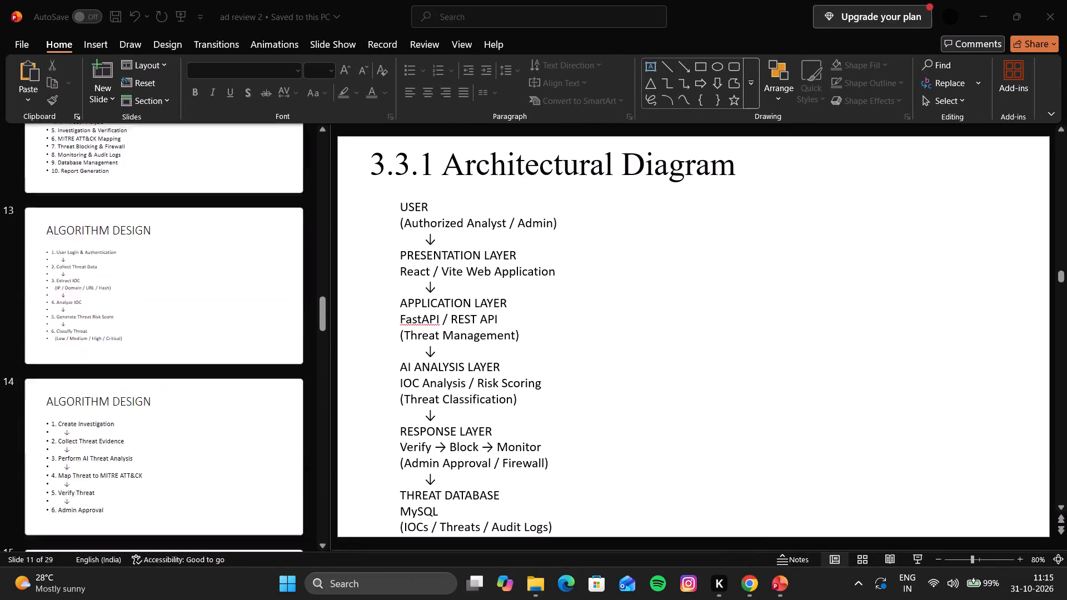
{"action": "scroll", "coordinate": [585, 386], "scroll_direction": "up", "scroll_amount": 2}
{"action": "scroll", "coordinate": [585, 386], "scroll_direction": "down", "scroll_amount": 2}
{"action": "scroll", "coordinate": [585, 386], "scroll_direction": "up", "scroll_amount": 1}
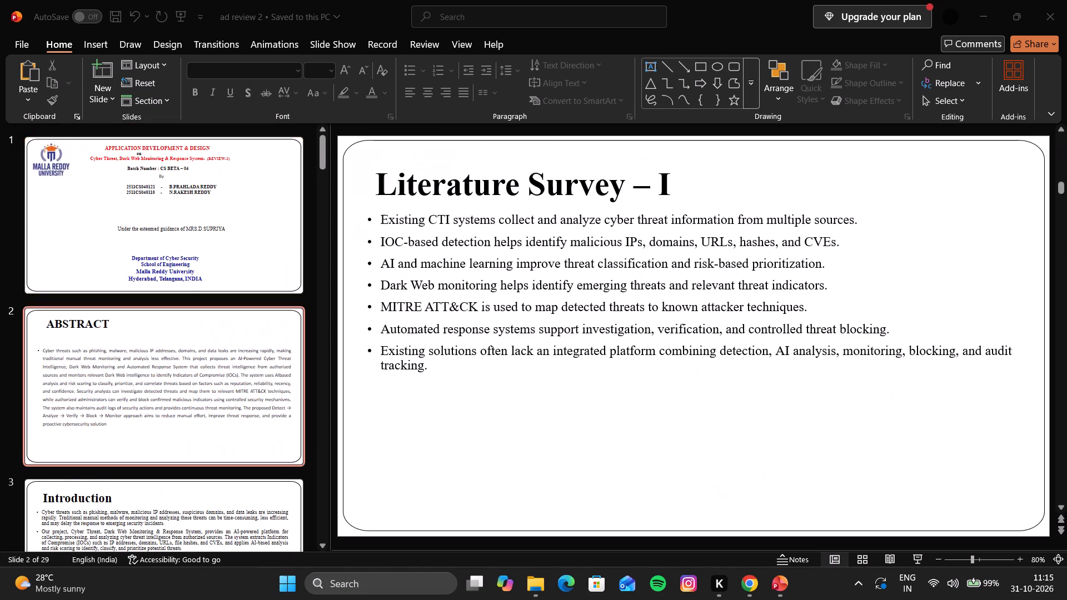
{"action": "scroll", "coordinate": [585, 386], "scroll_direction": "up", "scroll_amount": 1}
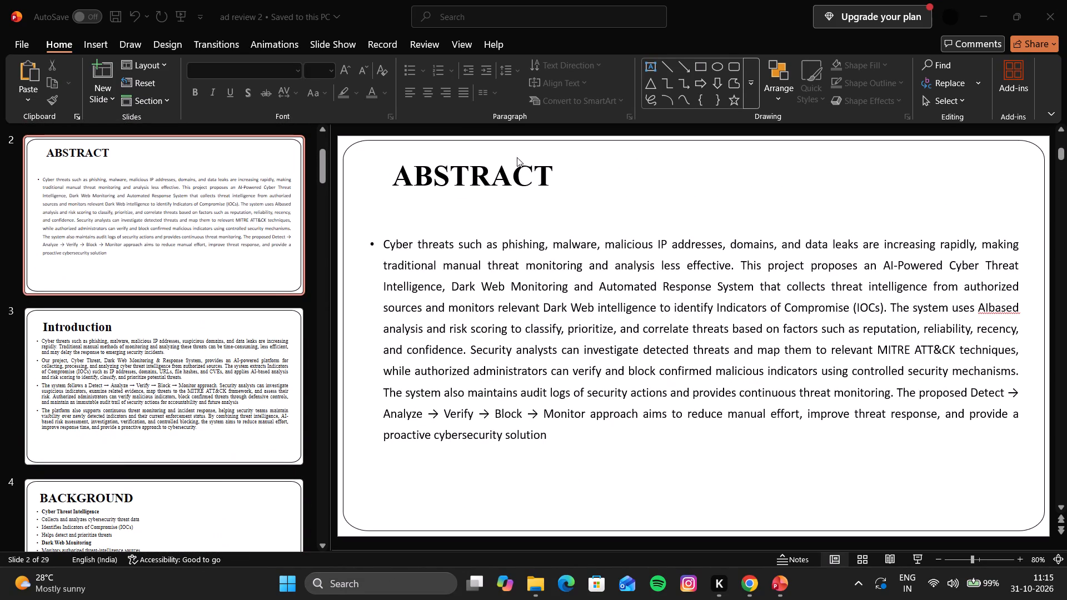
Check the font size of the Abstract slide's title, and look over the Introduction and Background slides.
{"action": "left_click", "coordinate": [508, 160]}
{"action": "left_click", "coordinate": [498, 180]}
{"action": "double_click", "coordinate": [498, 180]}
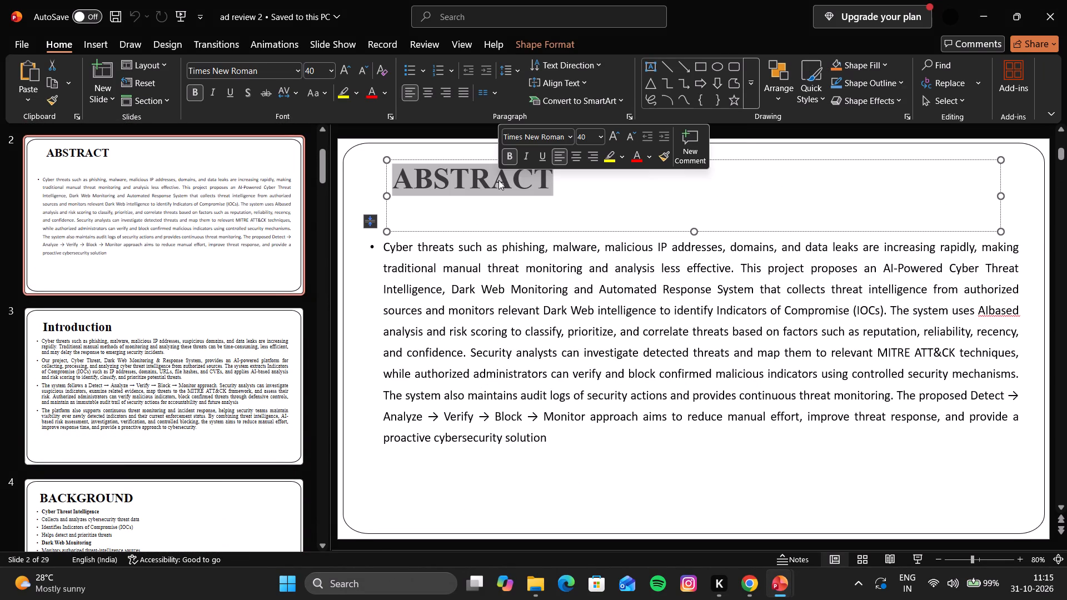
{"action": "left_click", "coordinate": [136, 219]}
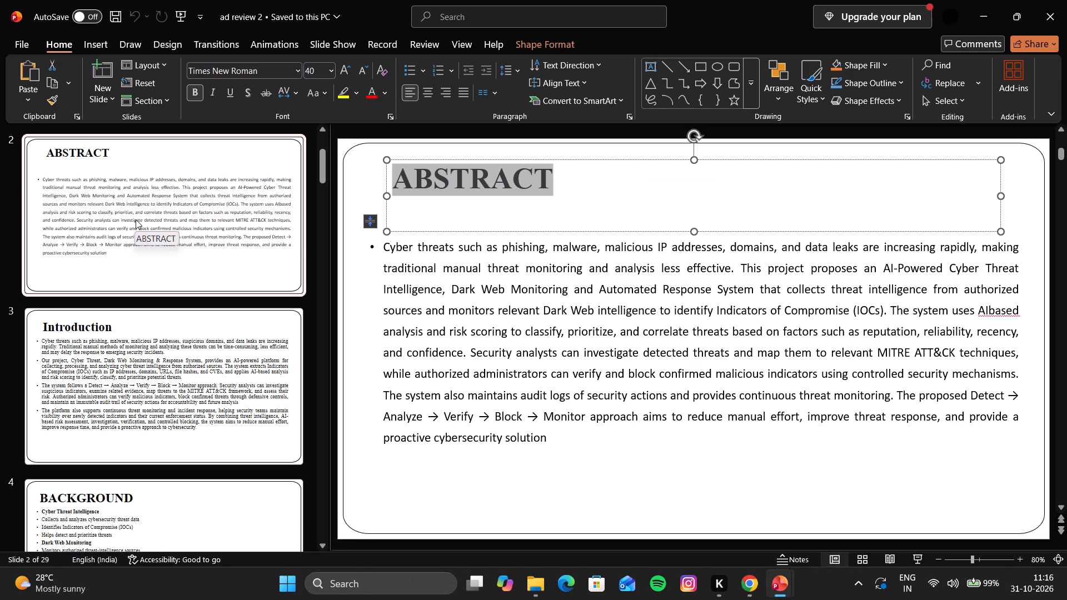
{"action": "left_click", "coordinate": [131, 423]}
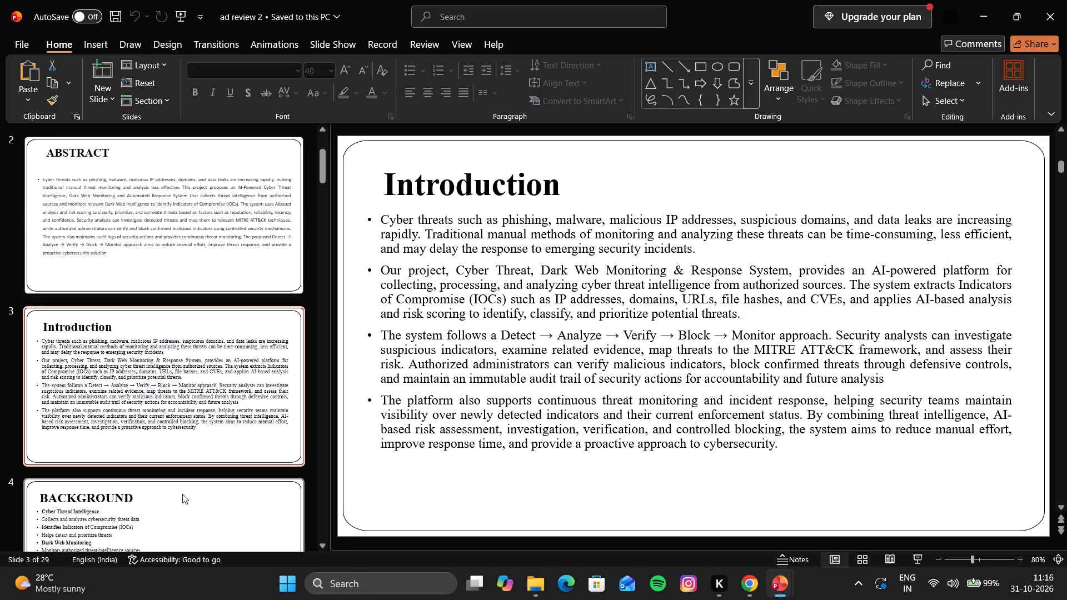
{"action": "left_click", "coordinate": [181, 494]}
Set the whole "Literature Survey – I" title on slide 5 to font size 40.
{"action": "left_click", "coordinate": [104, 529]}
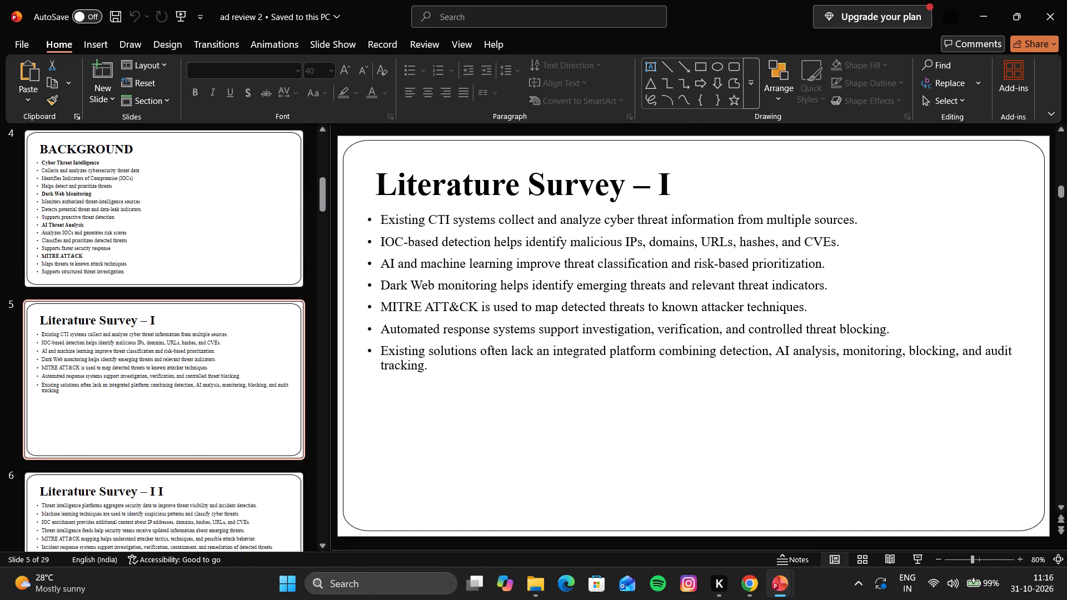
{"action": "left_click", "coordinate": [440, 177]}
{"action": "double_click", "coordinate": [441, 186]}
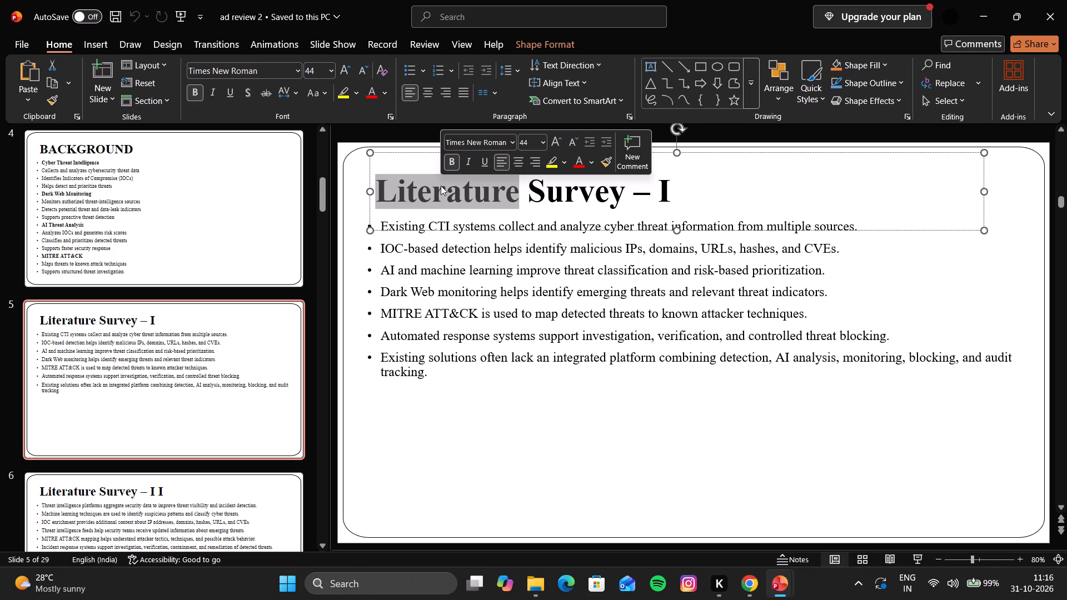
{"action": "left_click", "coordinate": [679, 188]}
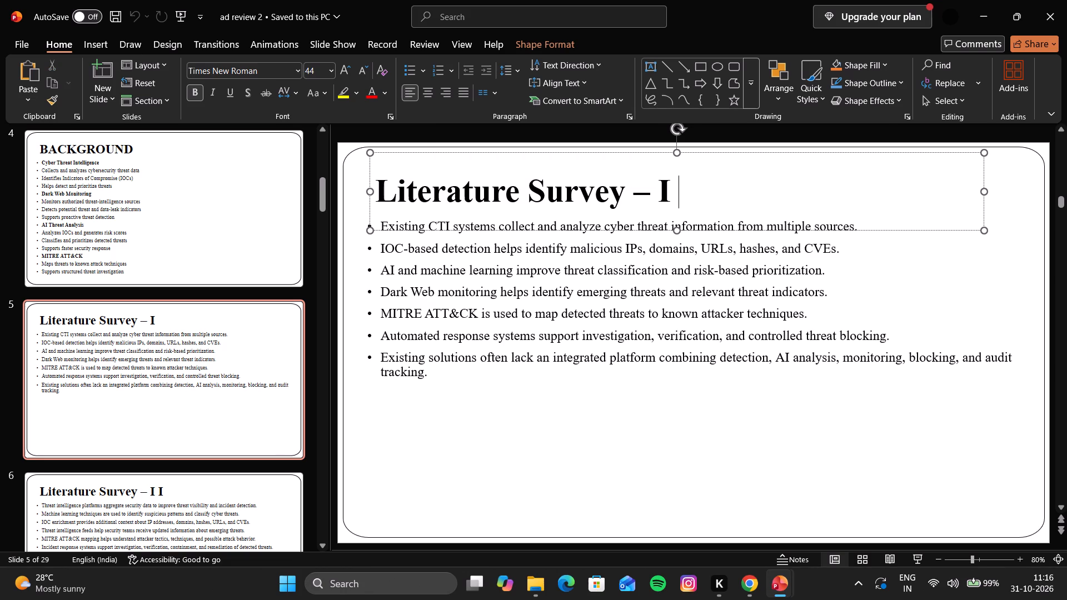
{"action": "left_click_drag", "start_coordinate": [679, 188], "coordinate": [421, 188]}
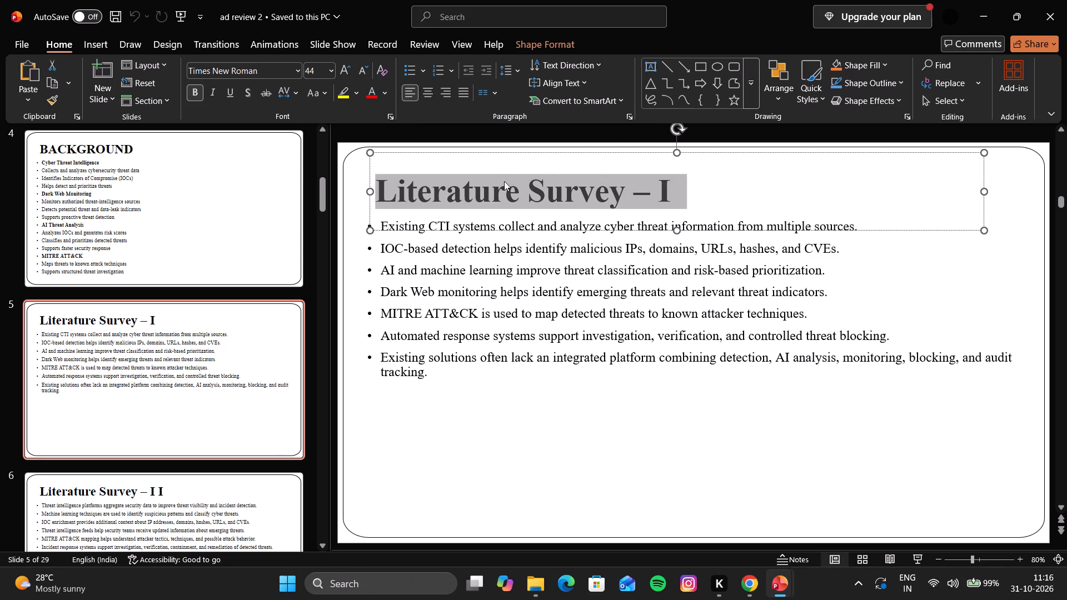
{"action": "left_click", "coordinate": [330, 71]}
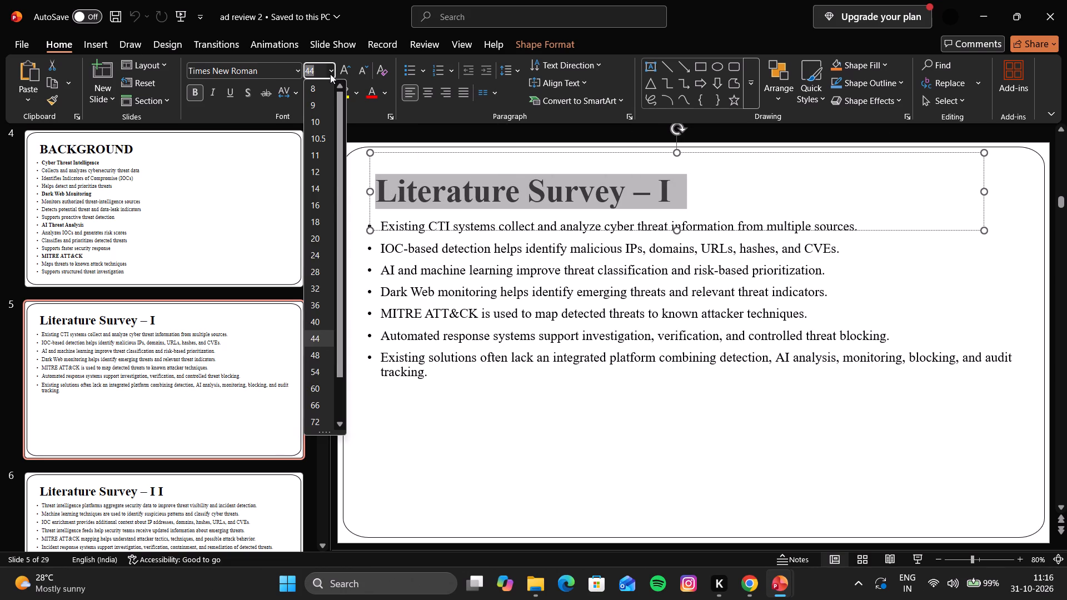
{"action": "left_click", "coordinate": [317, 322]}
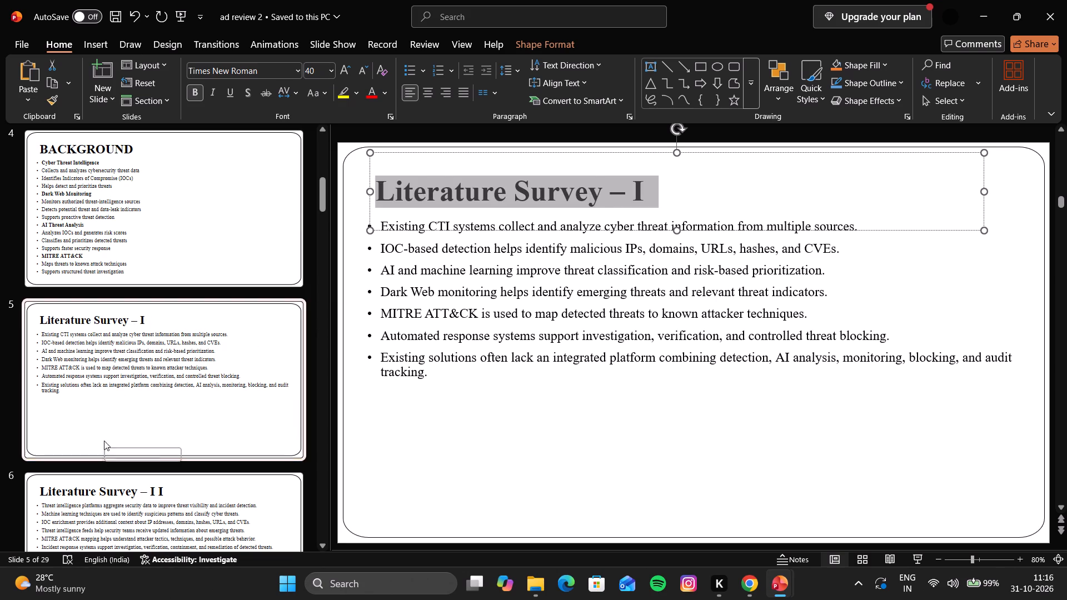
Set the whole "Literature Survey – I I" title on slide 6 to font size 40.
{"action": "left_click", "coordinate": [128, 527]}
{"action": "left_click", "coordinate": [594, 189]}
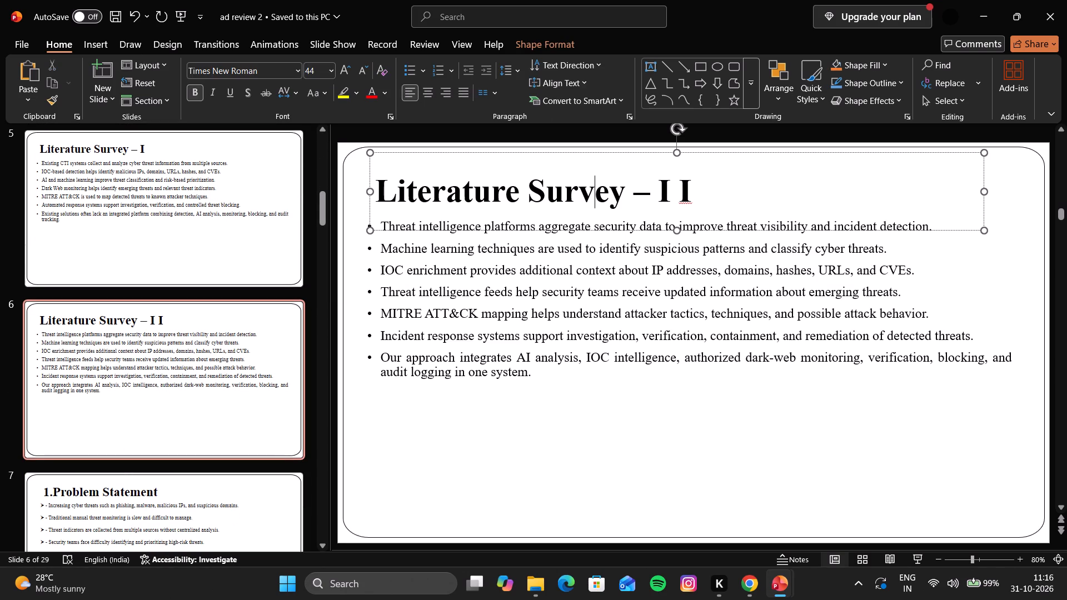
{"action": "left_click_drag", "start_coordinate": [713, 196], "coordinate": [436, 179]}
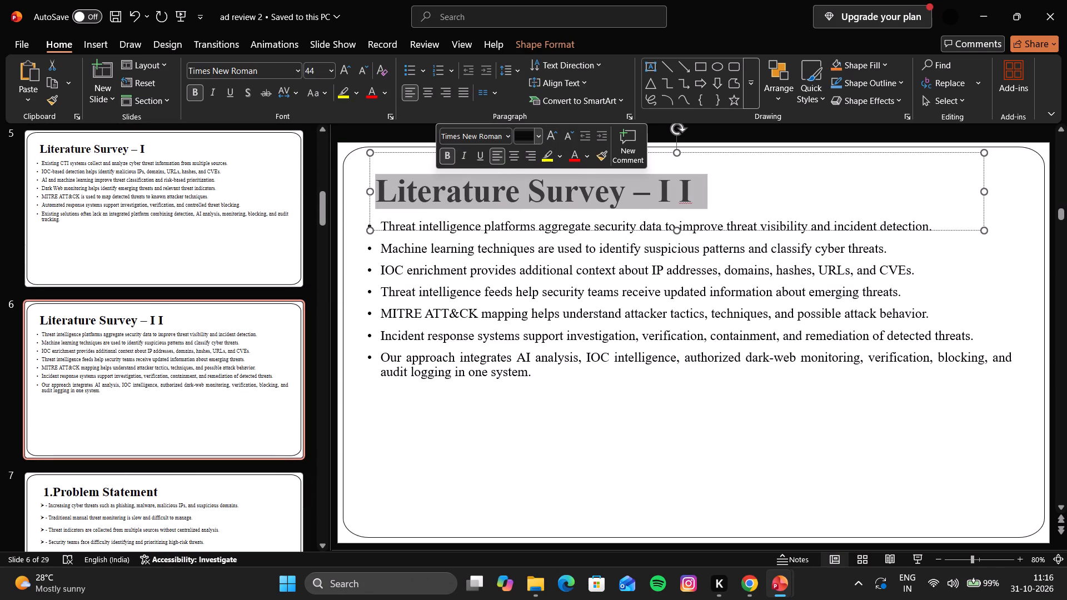
{"action": "left_click", "coordinate": [528, 134]}
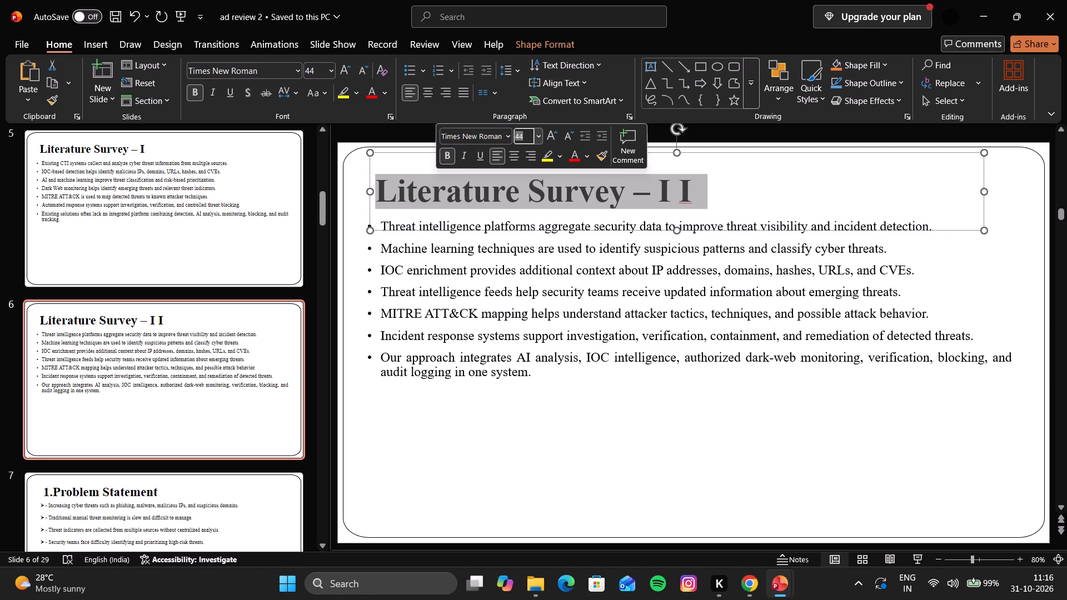
{"action": "key", "text": "BackSpace"}
{"action": "type", "text": "40"}
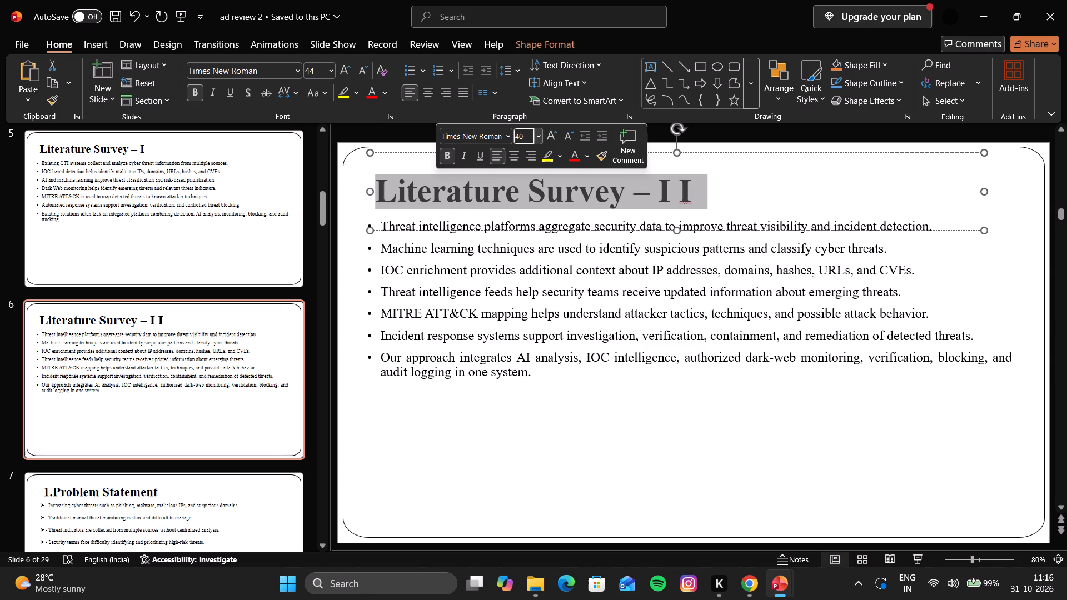
{"action": "key", "text": "Return"}
Insert an empty line above the first bullet in the body text of the "Literature Survey – I I" slide.
{"action": "left_click", "coordinate": [465, 463]}
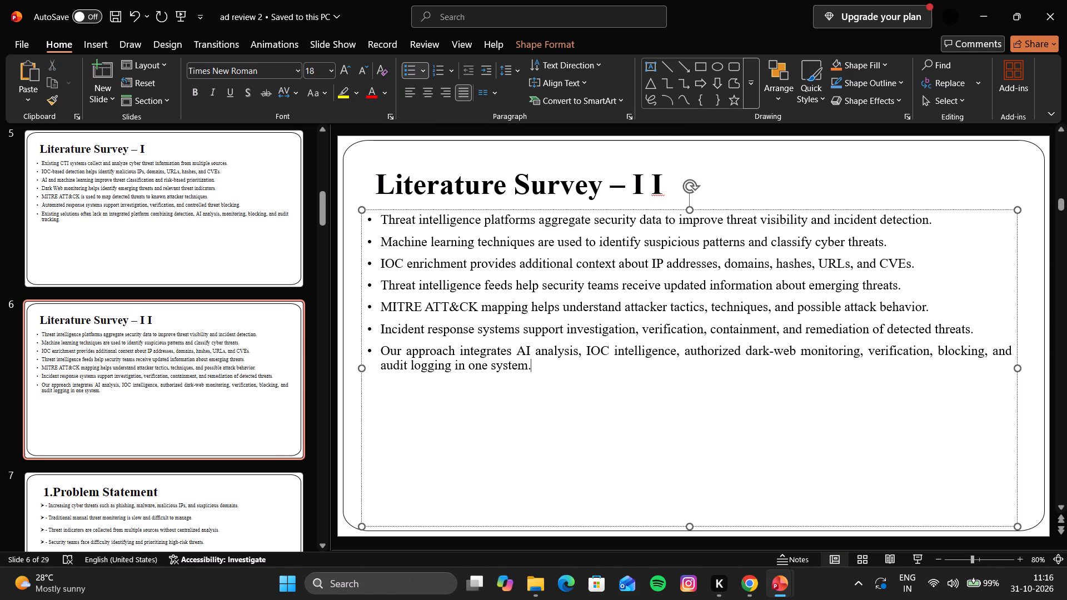
{"action": "left_click", "coordinate": [378, 211]}
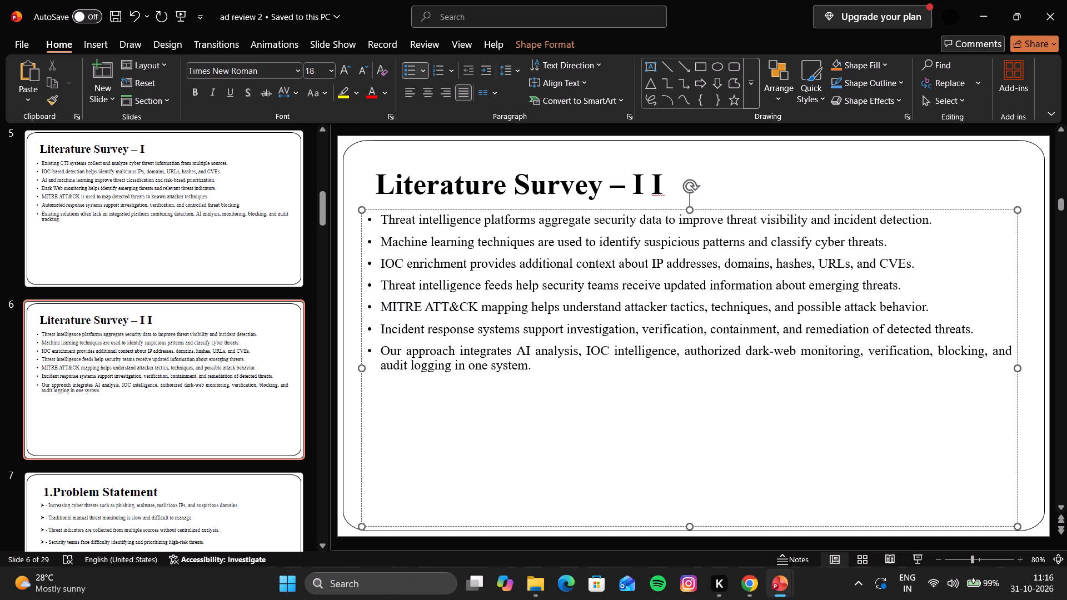
{"action": "left_click", "coordinate": [378, 220]}
{"action": "key", "text": "Return"}
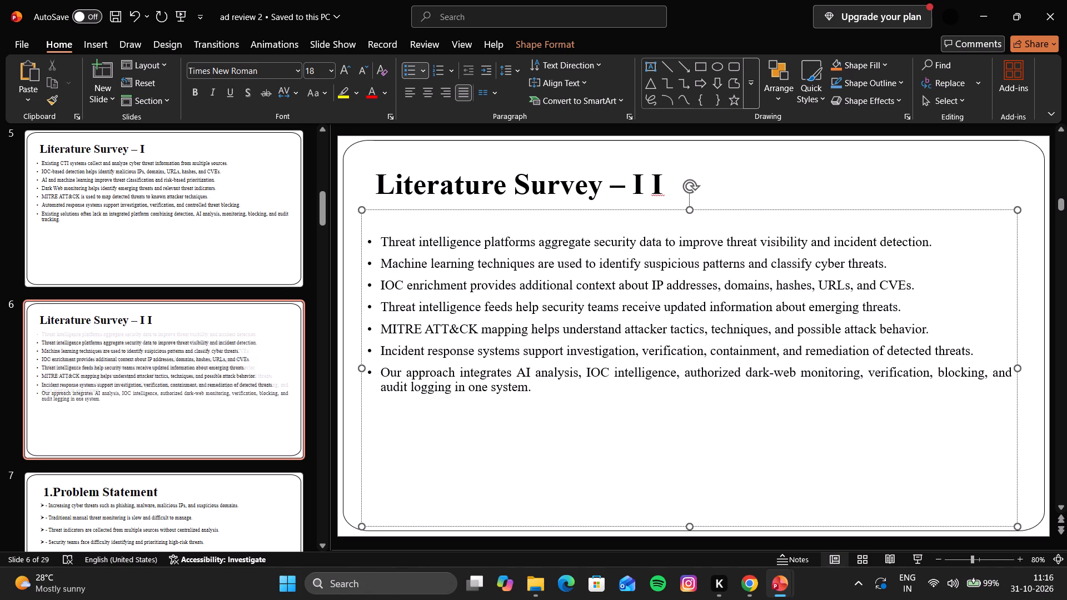
Set the whole "1.Problem Statement" title on slide 7 to font size 40.
{"action": "scroll", "coordinate": [139, 426], "scroll_direction": "down", "scroll_amount": 1}
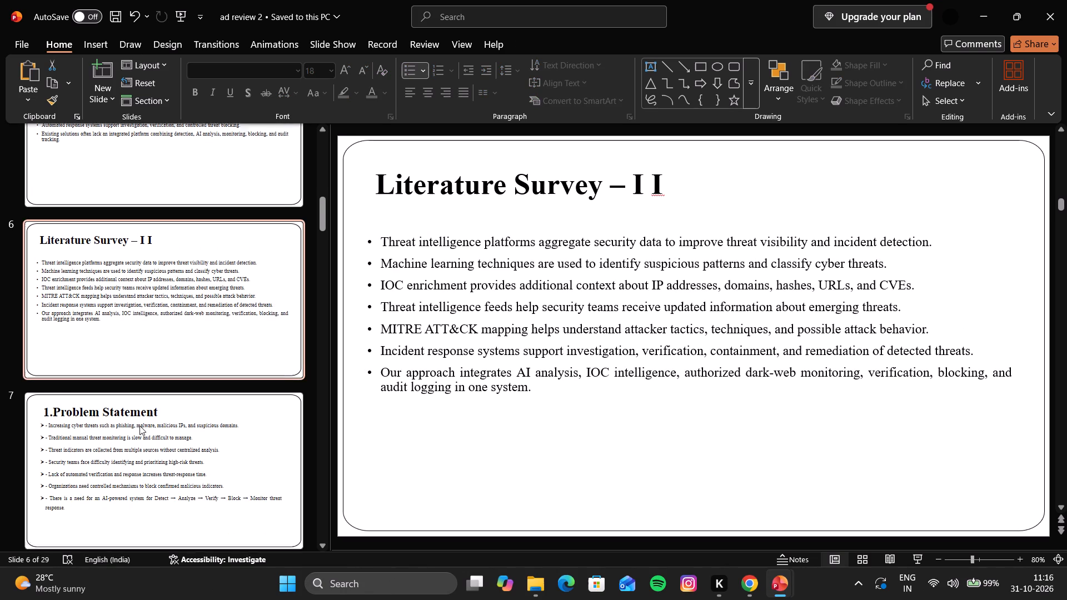
{"action": "scroll", "coordinate": [139, 426], "scroll_direction": "down", "scroll_amount": 1}
{"action": "left_click", "coordinate": [121, 423]}
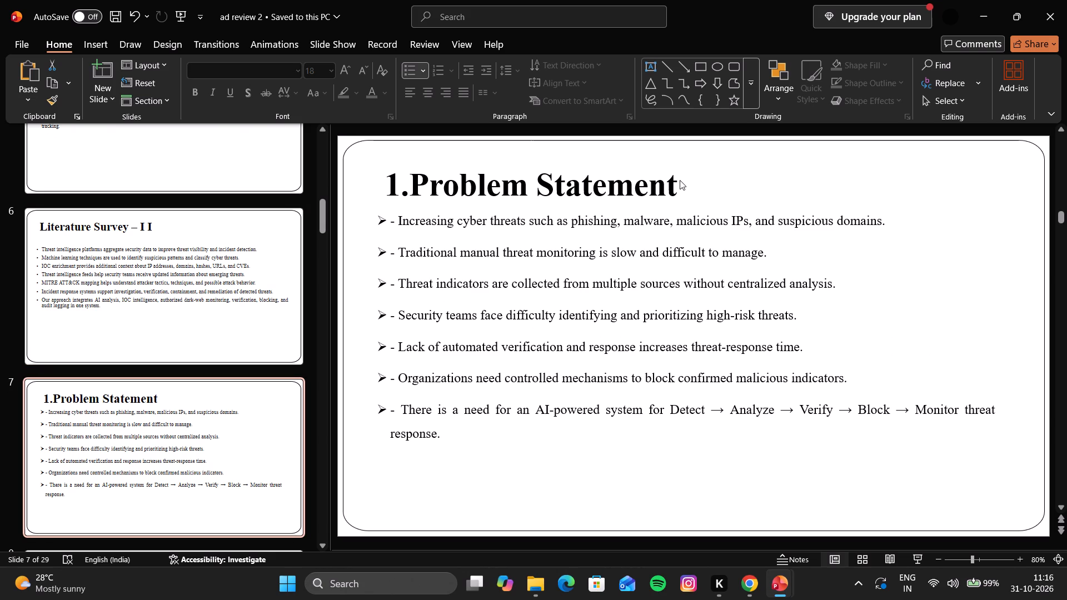
{"action": "left_click", "coordinate": [680, 181]}
{"action": "left_click", "coordinate": [578, 190]}
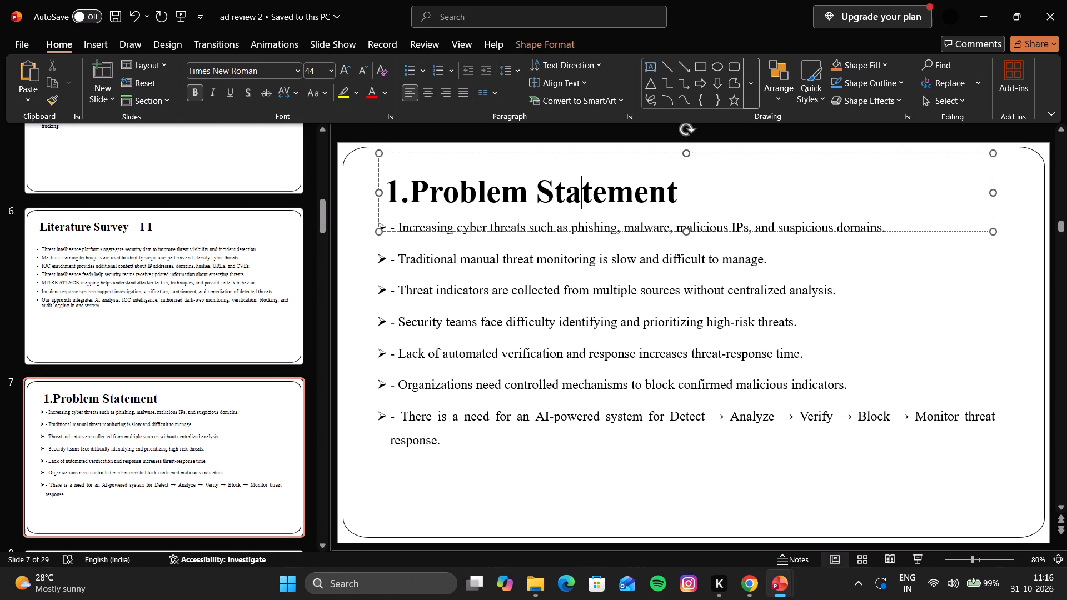
{"action": "left_click", "coordinate": [713, 193]}
{"action": "left_click_drag", "start_coordinate": [713, 193], "coordinate": [423, 153]}
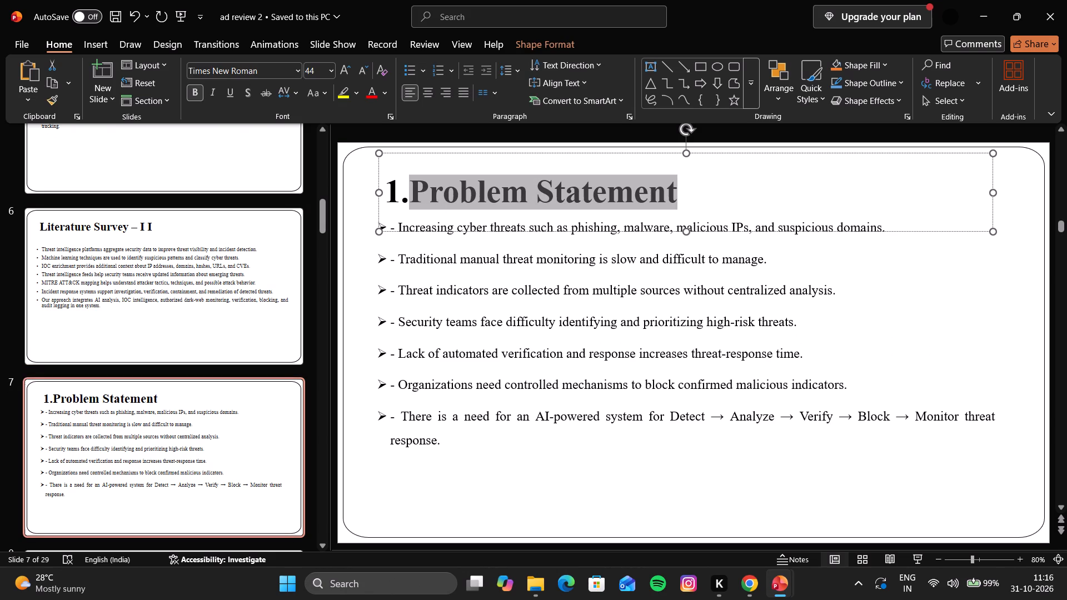
{"action": "left_click_drag", "start_coordinate": [423, 153], "coordinate": [380, 166]}
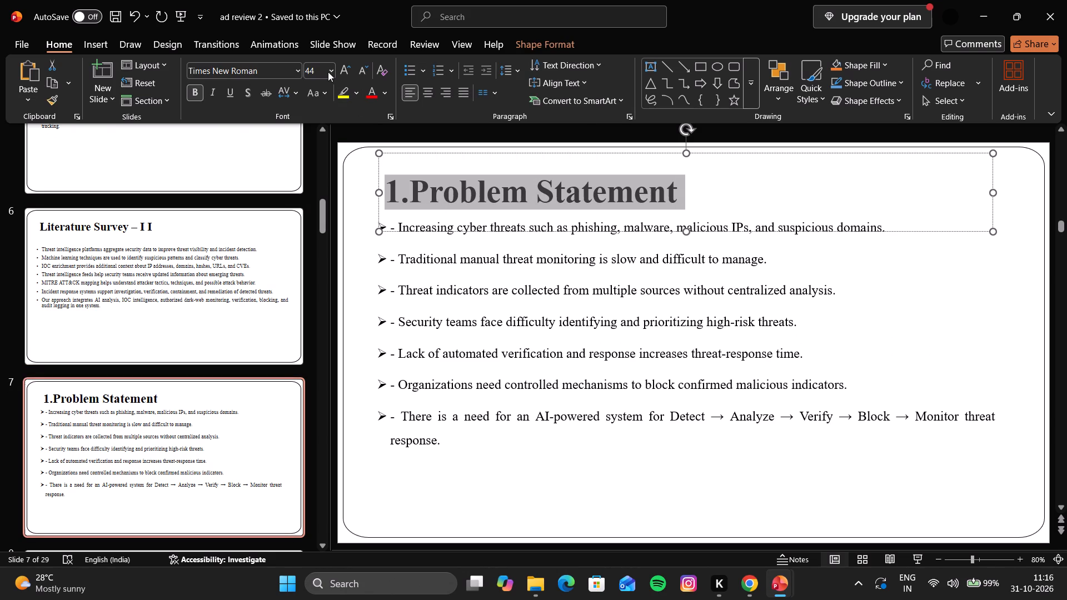
{"action": "left_click", "coordinate": [317, 66]}
{"action": "type", "text": "40"}
{"action": "key", "text": "Return"}
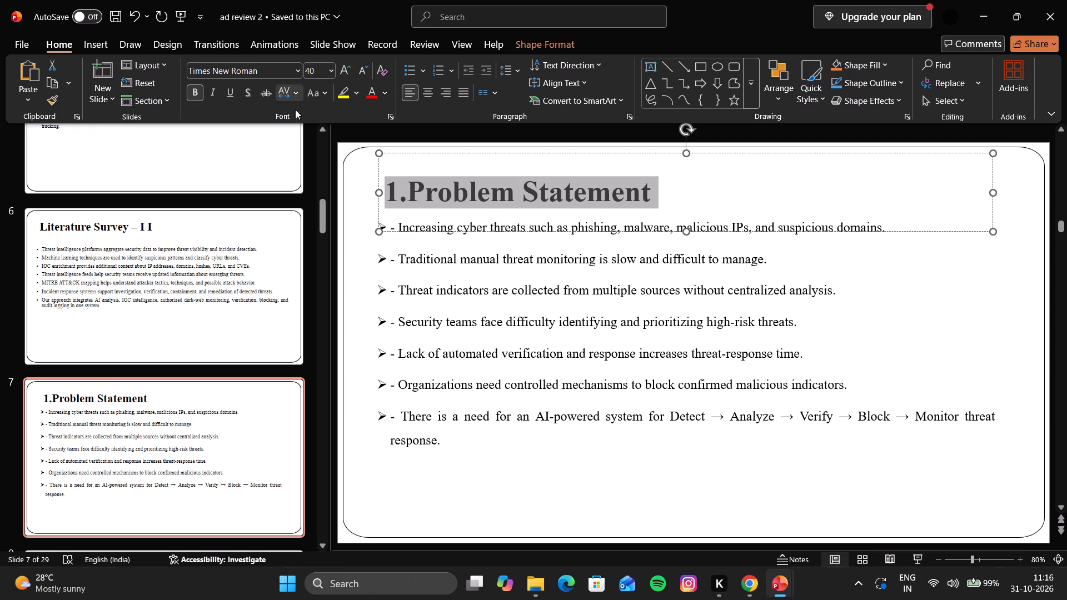
Insert an empty line above the first bullet in the body text of the Problem Statement slide.
{"action": "left_click", "coordinate": [417, 287]}
{"action": "left_click", "coordinate": [391, 214]}
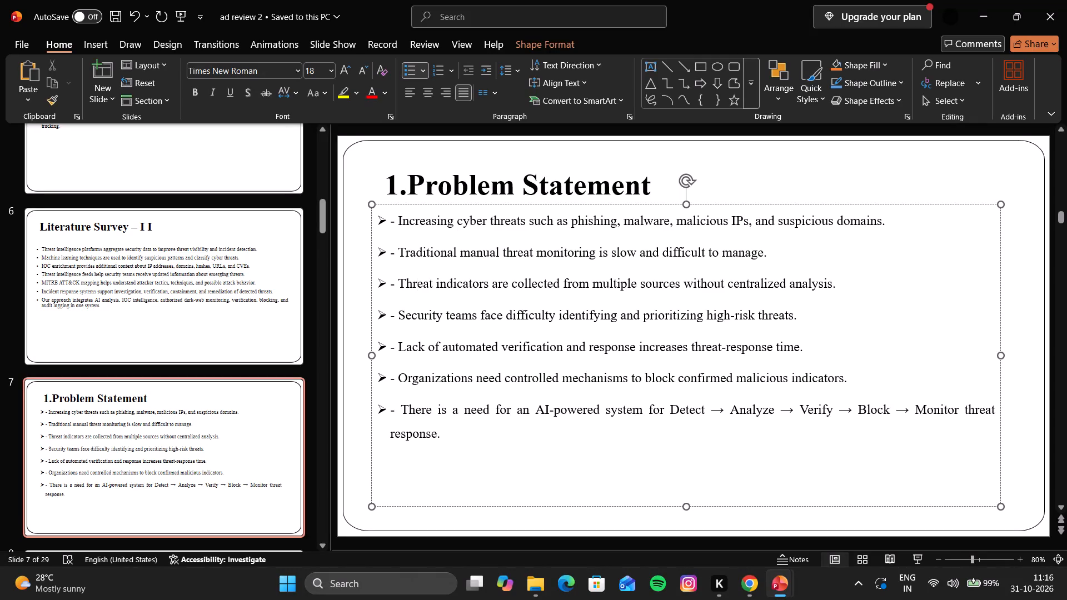
{"action": "key", "text": "Return"}
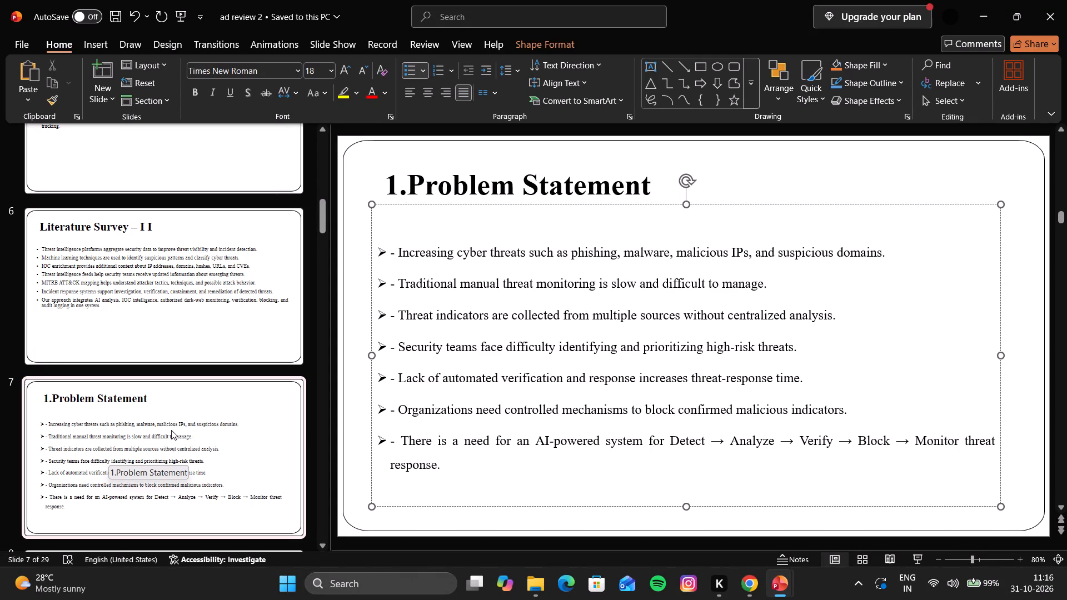
Renumber the System Analysis title on slide 8 so it reads "2. System Analysis".
{"action": "scroll", "coordinate": [171, 430], "scroll_direction": "down", "scroll_amount": 1}
{"action": "left_click", "coordinate": [118, 438]}
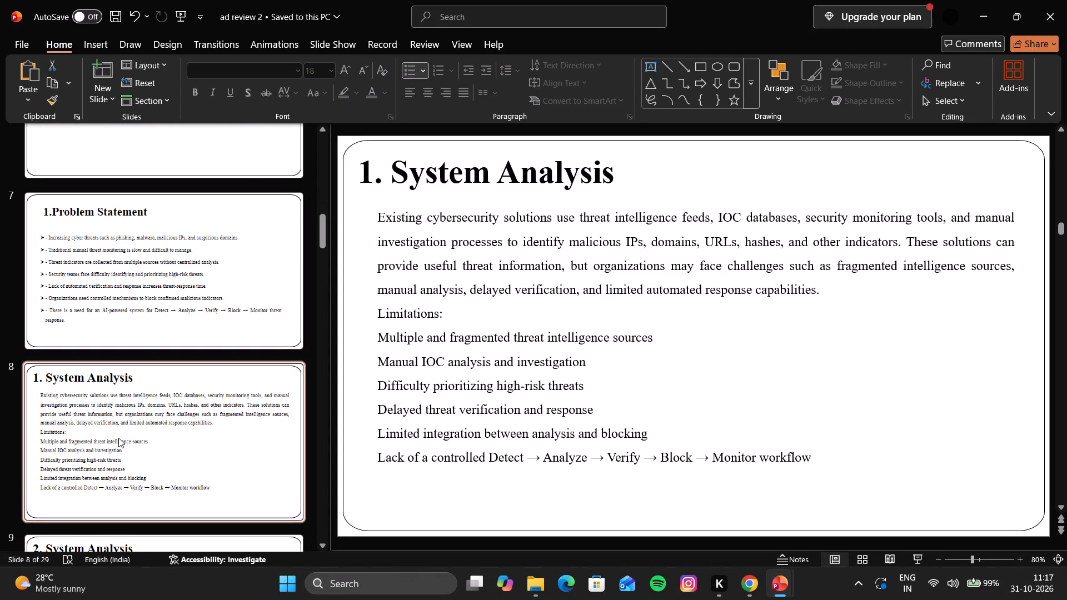
{"action": "left_click", "coordinate": [385, 174]}
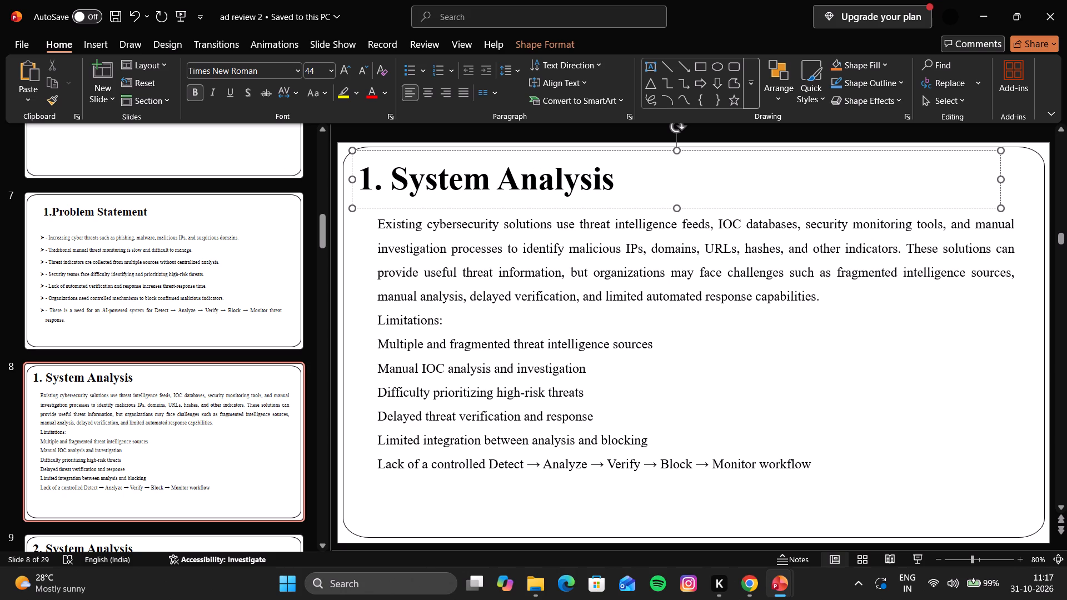
{"action": "key", "text": "Left"}
{"action": "key", "text": "BackSpace"}
{"action": "key", "text": "2"}
Set the whole "2. System Analysis" title on slide 8 to font size 40.
{"action": "left_click_drag", "start_coordinate": [627, 185], "coordinate": [579, 178]}
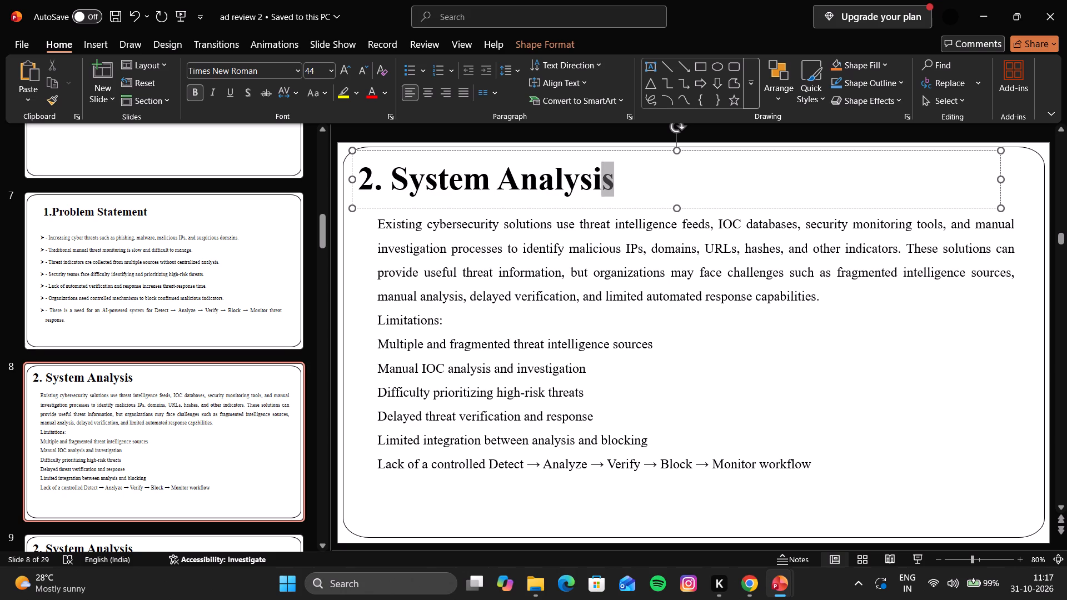
{"action": "left_click_drag", "start_coordinate": [579, 178], "coordinate": [346, 168]}
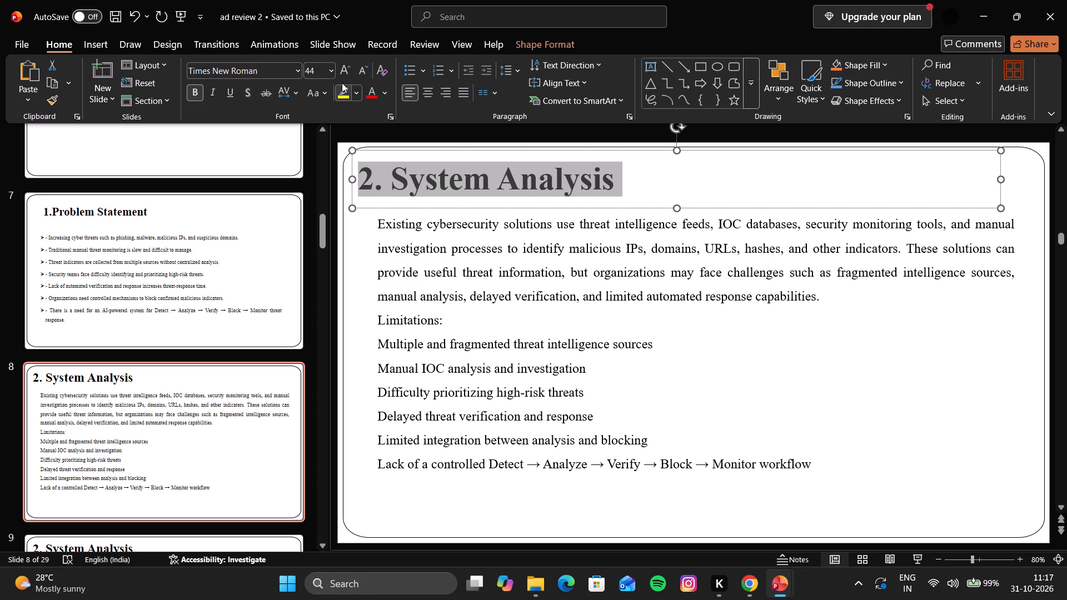
{"action": "left_click", "coordinate": [316, 69]}
{"action": "type", "text": "40"}
{"action": "key", "text": "Return"}
{"action": "left_click", "coordinate": [428, 218]}
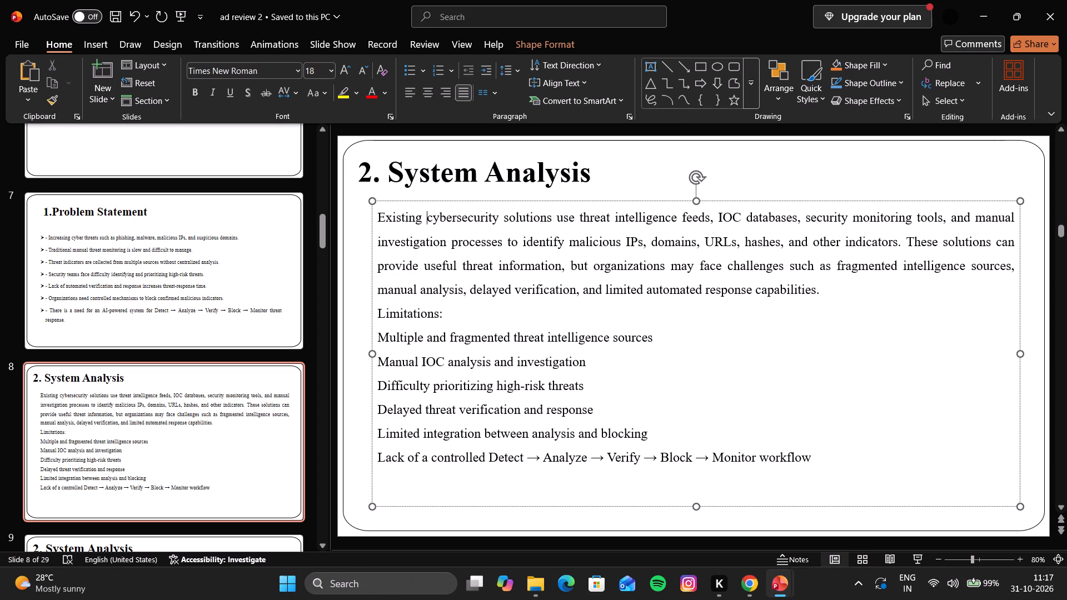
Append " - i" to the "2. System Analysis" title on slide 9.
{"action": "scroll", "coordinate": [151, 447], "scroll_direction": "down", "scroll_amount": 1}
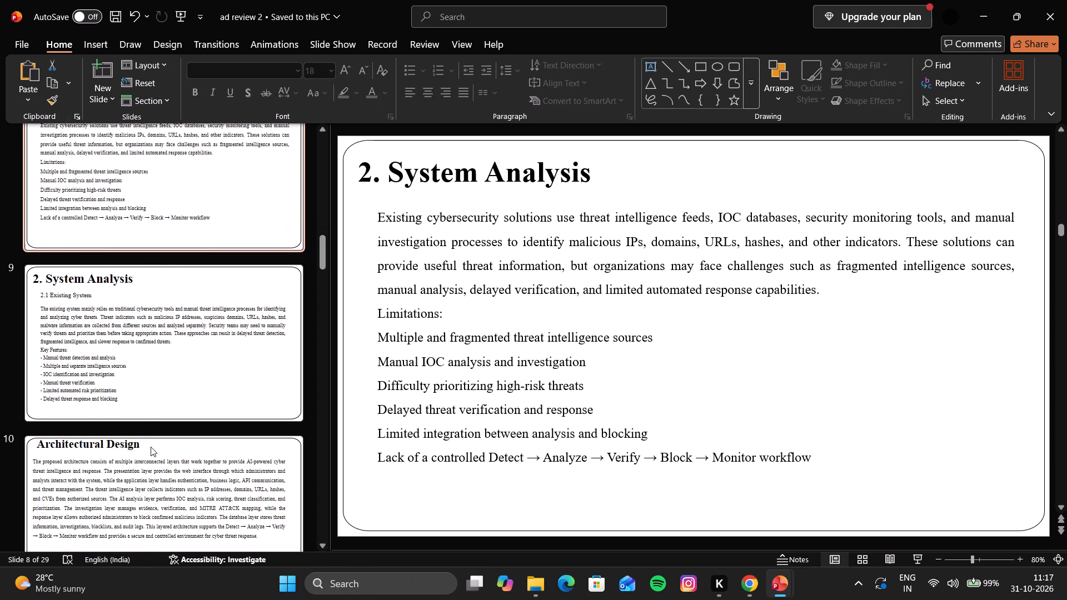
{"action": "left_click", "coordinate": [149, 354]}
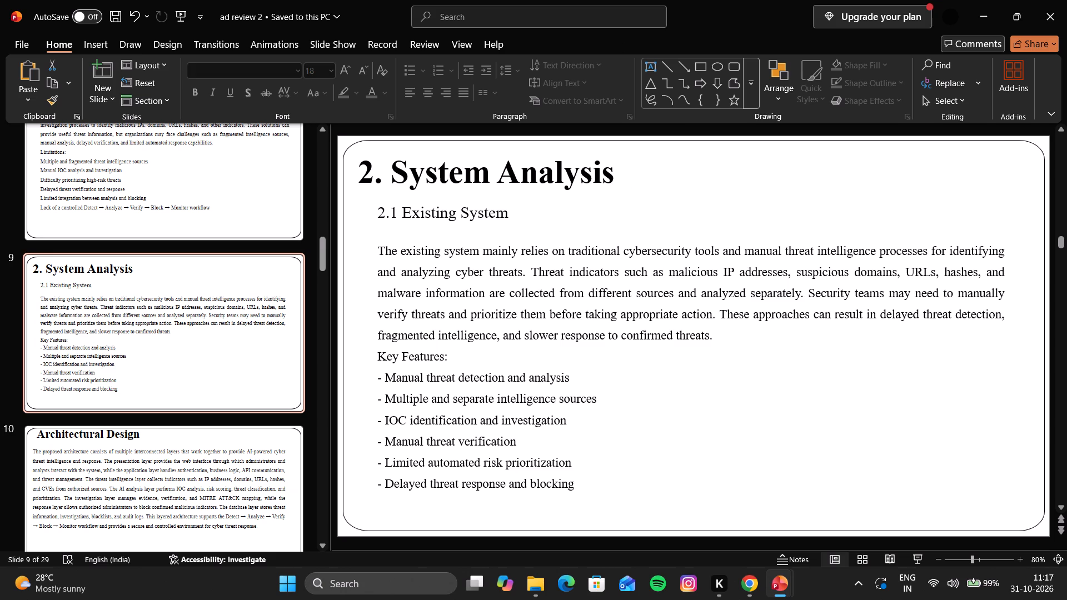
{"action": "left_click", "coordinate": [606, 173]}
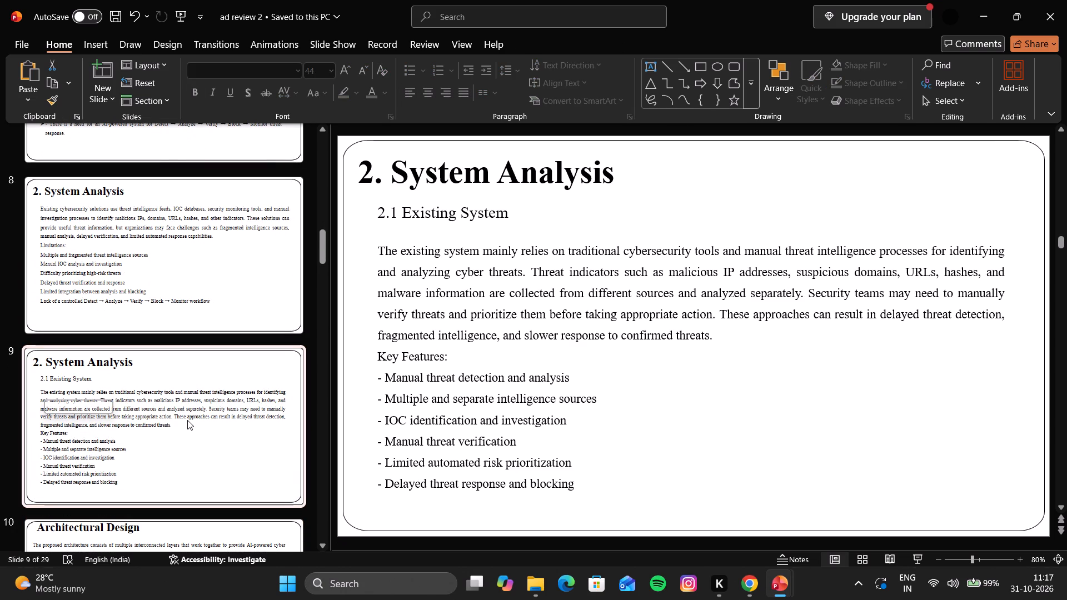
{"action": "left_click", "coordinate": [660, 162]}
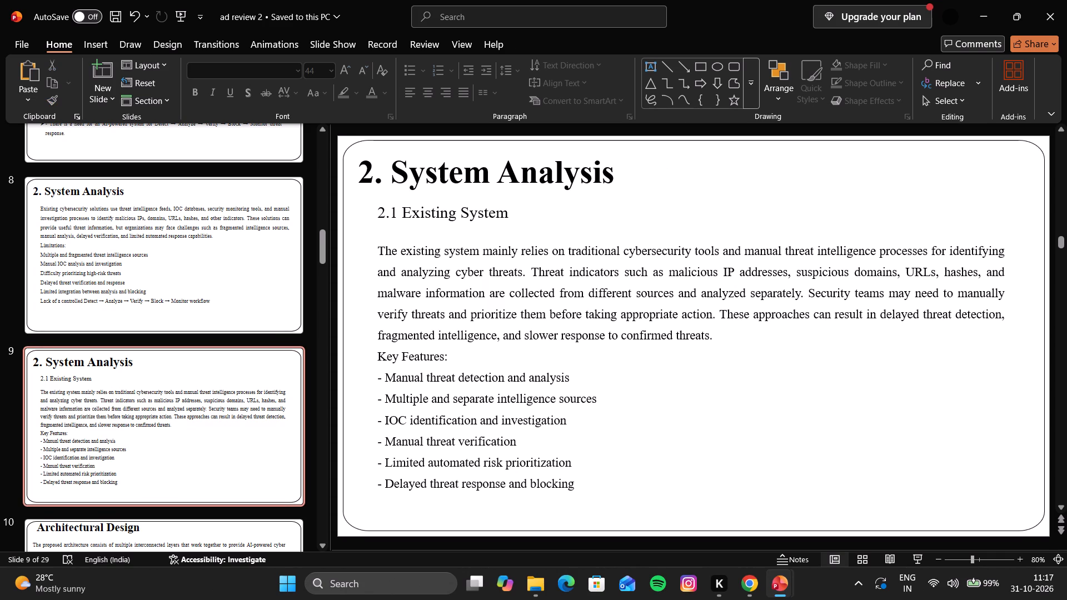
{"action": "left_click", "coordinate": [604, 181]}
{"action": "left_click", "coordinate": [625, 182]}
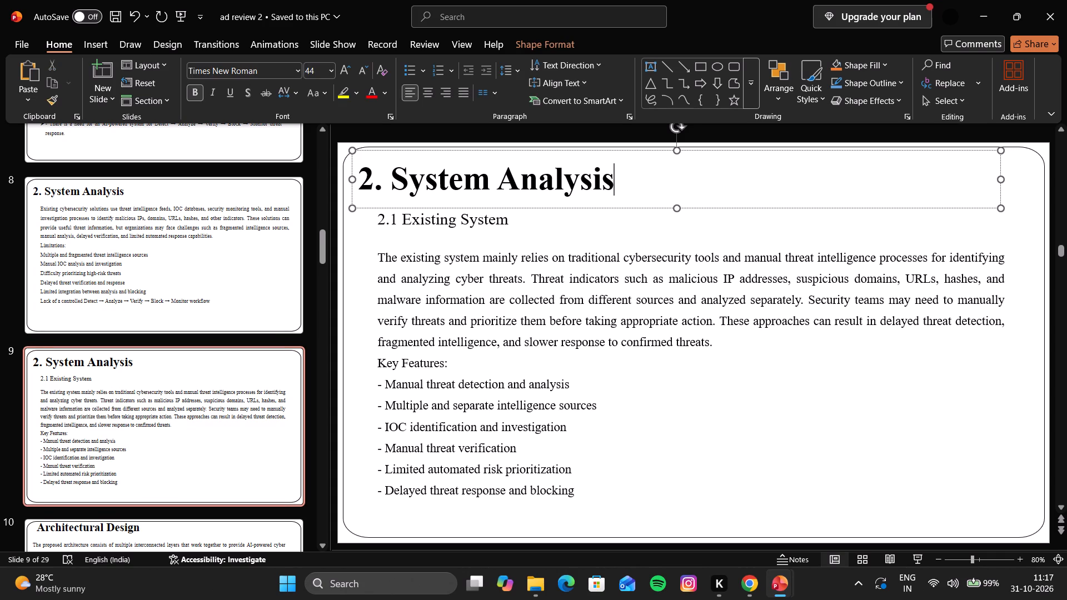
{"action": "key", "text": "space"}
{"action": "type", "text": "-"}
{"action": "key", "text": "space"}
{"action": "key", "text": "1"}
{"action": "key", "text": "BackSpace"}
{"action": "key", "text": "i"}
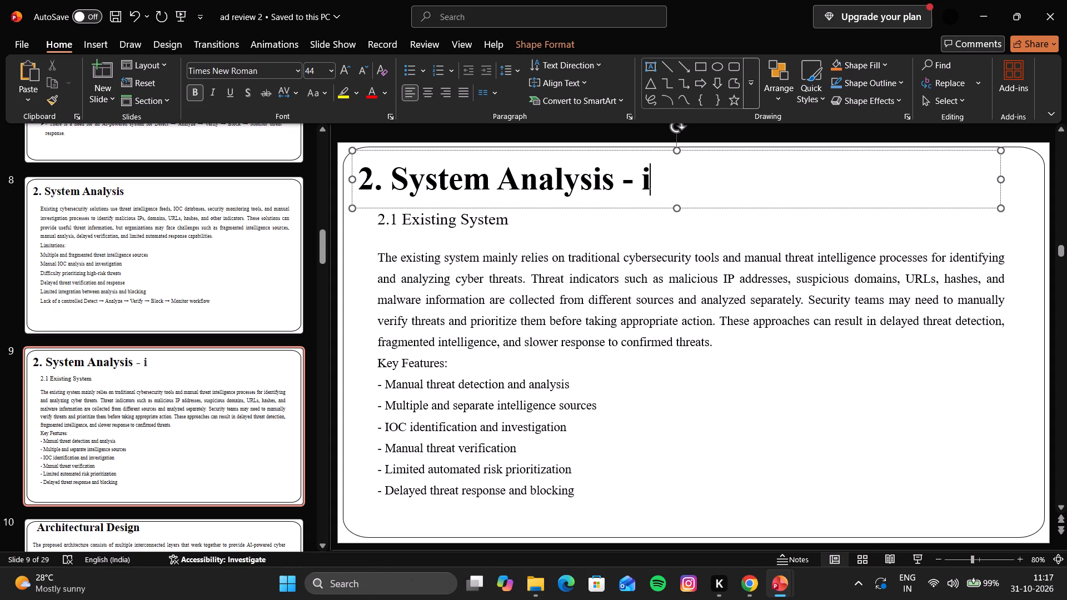
Compare the two System Analysis slides and delete slide 9, the one covering 2.1 Existing System.
{"action": "scroll", "coordinate": [191, 432], "scroll_direction": "down", "scroll_amount": 1}
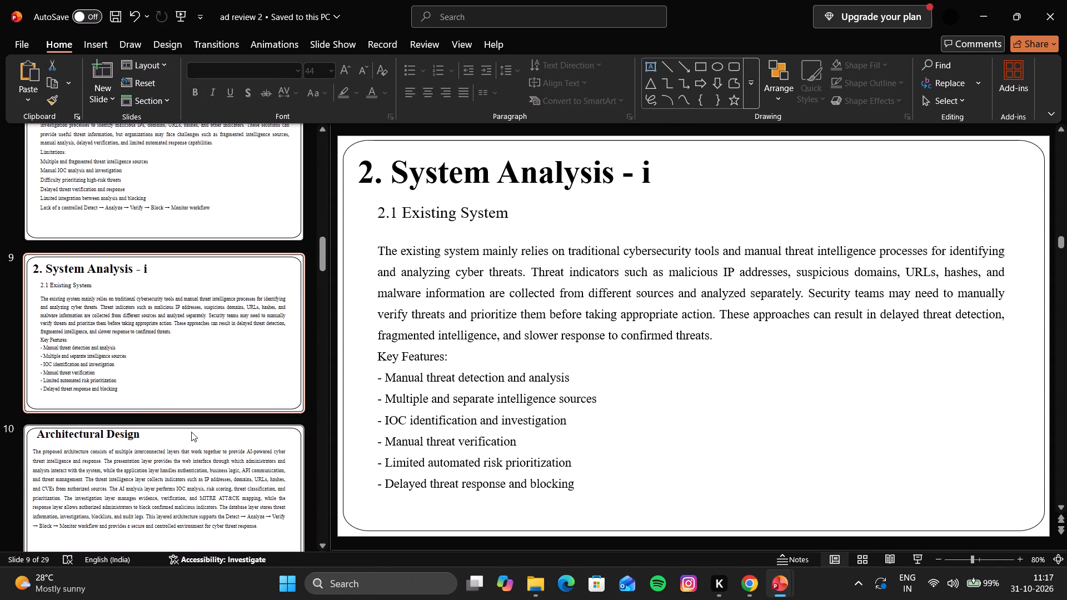
{"action": "scroll", "coordinate": [191, 432], "scroll_direction": "up", "scroll_amount": 1}
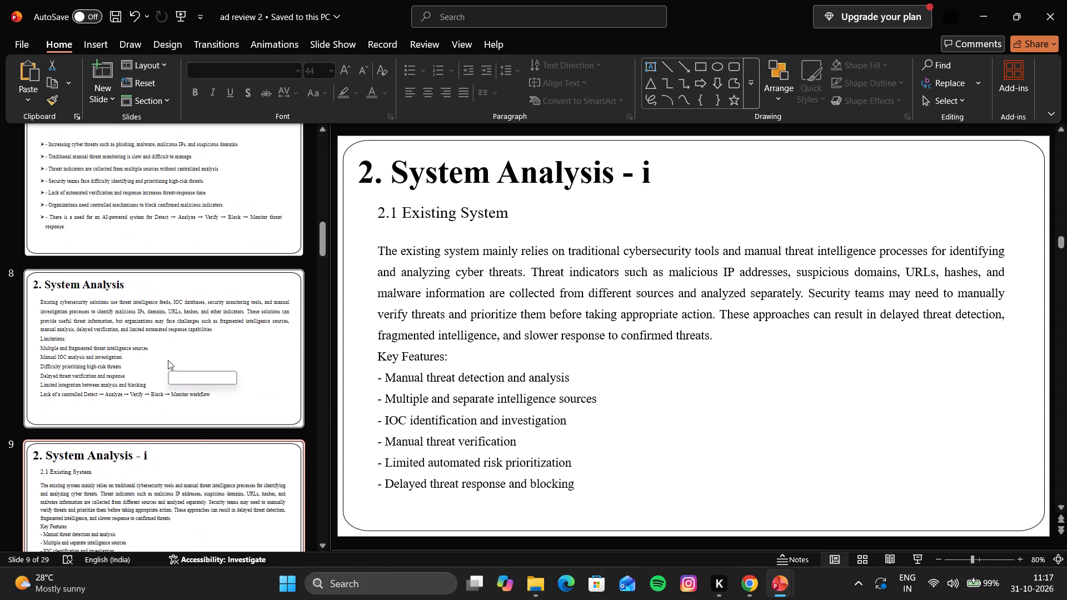
{"action": "left_click", "coordinate": [168, 360]}
{"action": "left_click", "coordinate": [181, 323]}
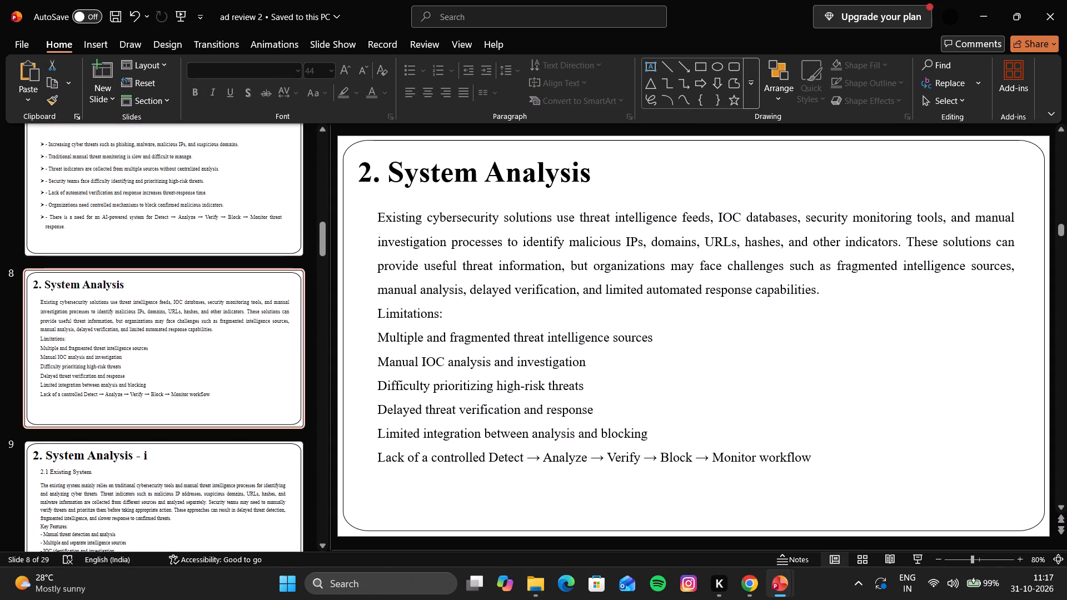
{"action": "left_click", "coordinate": [614, 172]}
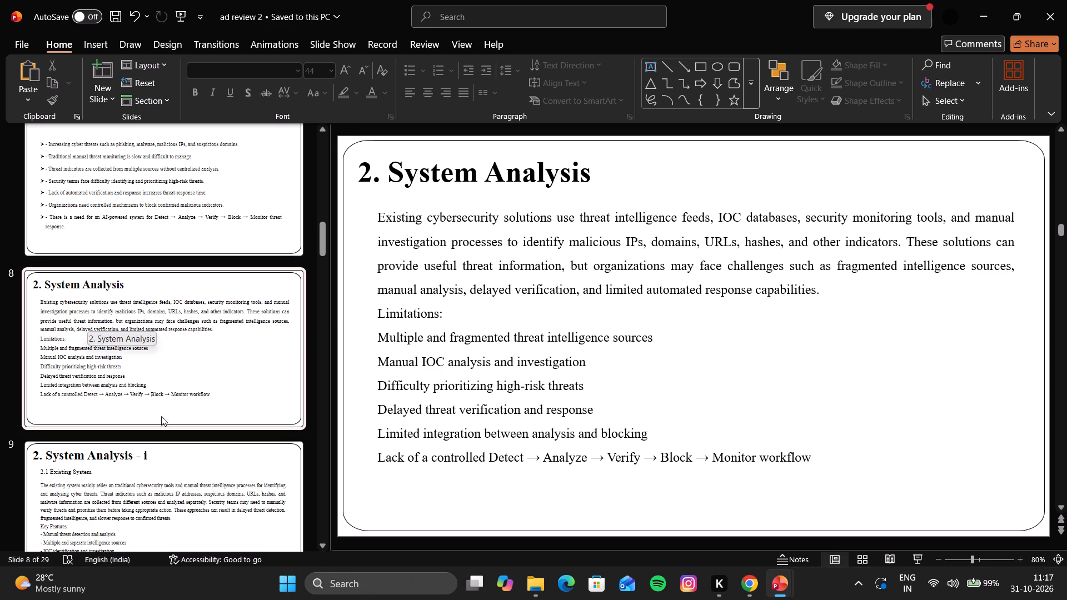
{"action": "left_click", "coordinate": [179, 498]}
{"action": "scroll", "coordinate": [179, 498], "scroll_direction": "down", "scroll_amount": 1}
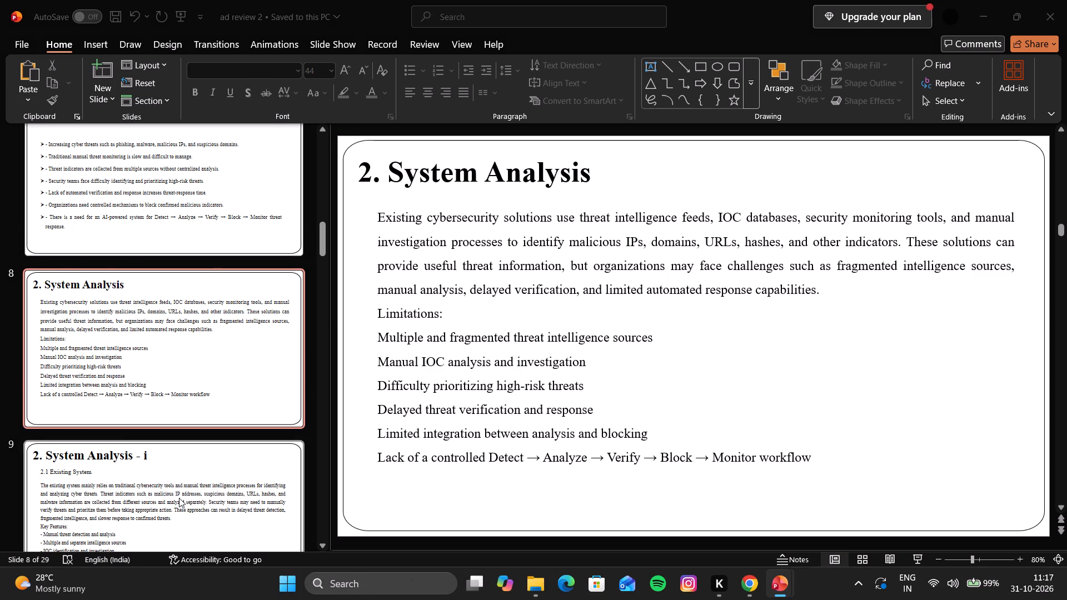
{"action": "scroll", "coordinate": [179, 498], "scroll_direction": "down", "scroll_amount": 1}
{"action": "left_click", "coordinate": [173, 431]}
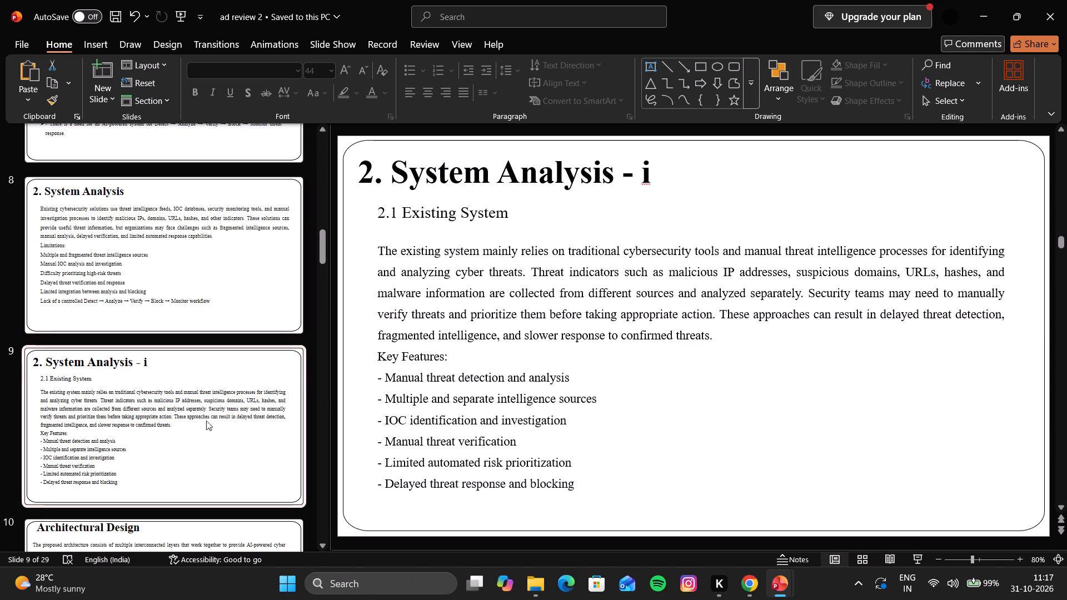
{"action": "right_click", "coordinate": [217, 413]}
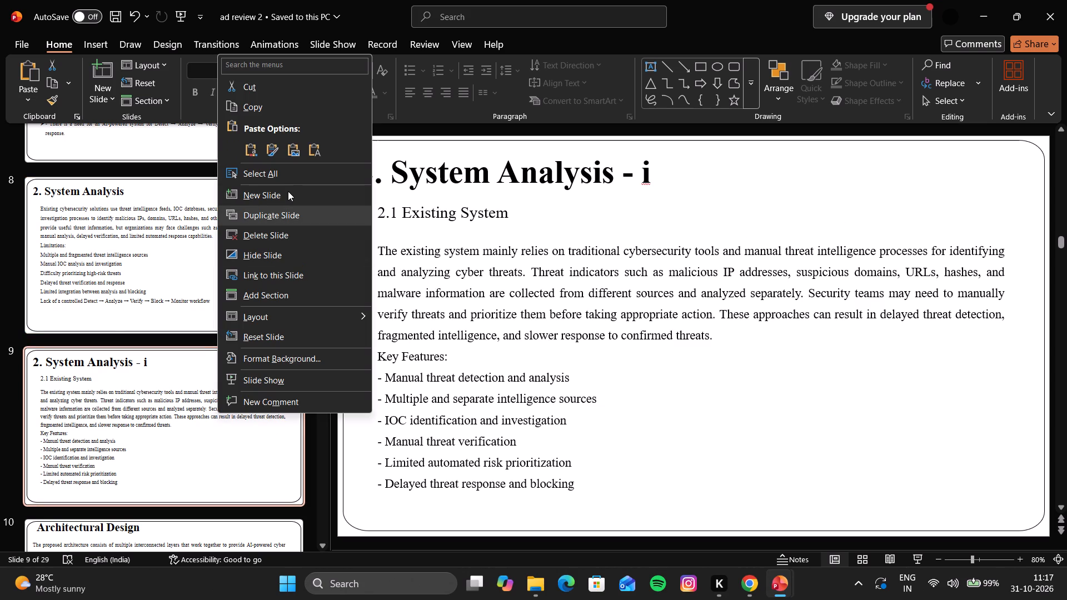
{"action": "left_click", "coordinate": [264, 241]}
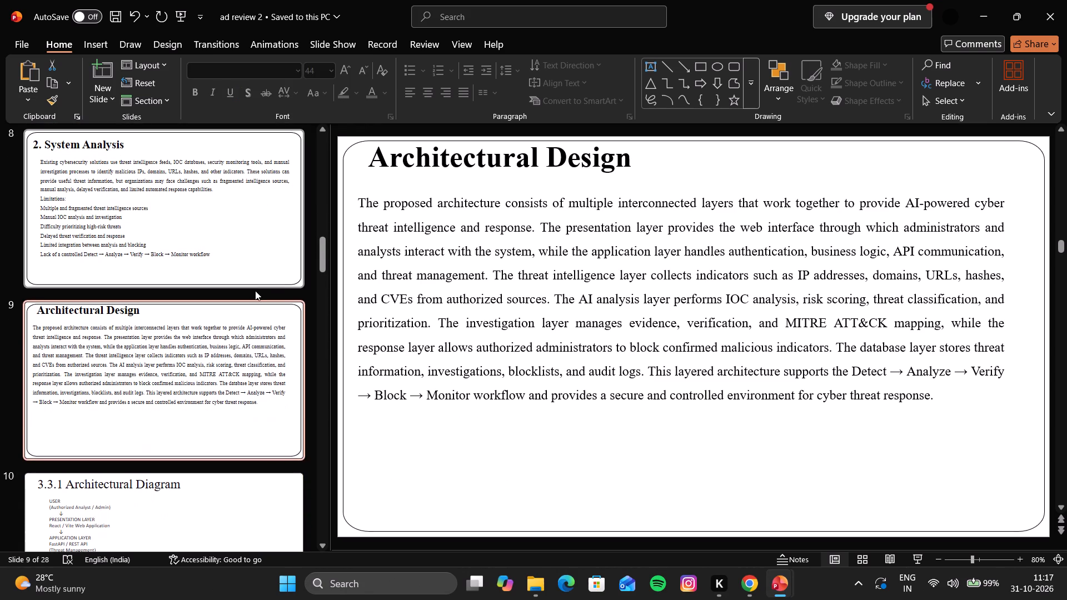
Check the font size of the Architectural Design title on slide 9.
{"action": "left_click", "coordinate": [205, 345]}
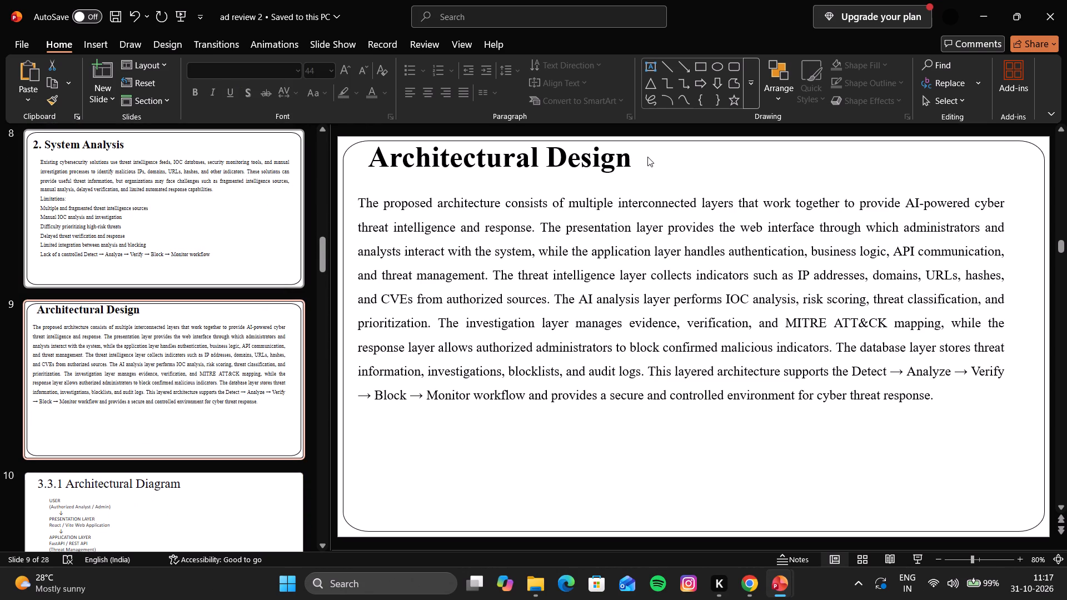
{"action": "left_click", "coordinate": [646, 157]}
{"action": "left_click_drag", "start_coordinate": [619, 166], "coordinate": [545, 170]}
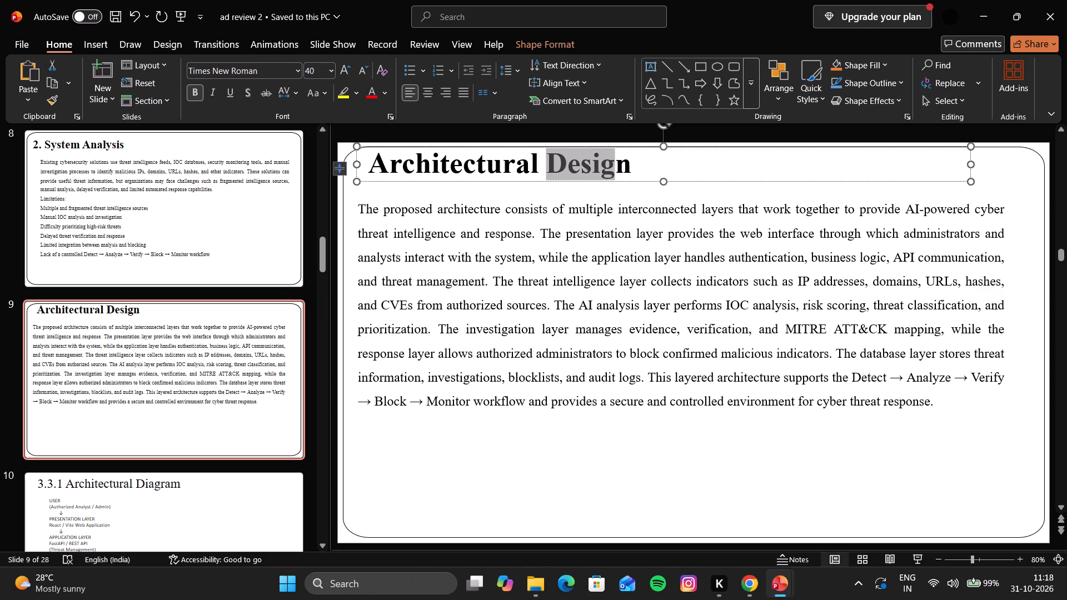
{"action": "left_click_drag", "start_coordinate": [545, 170], "coordinate": [534, 170]}
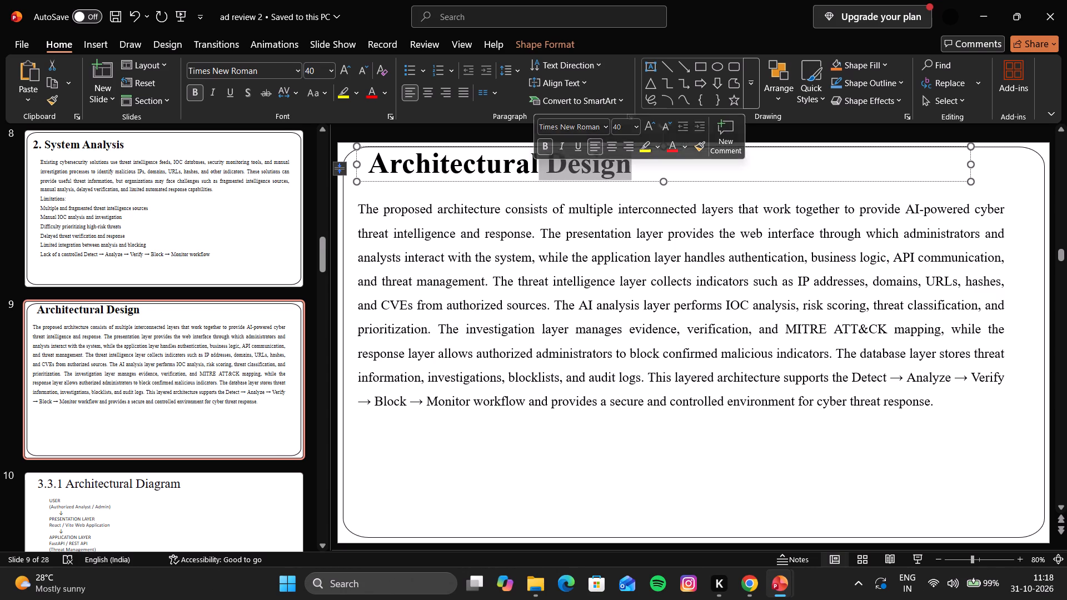
Set the whole "3.3.1 Architectural Diagram" title on slide 10 to font size 40 and make it bold.
{"action": "left_click", "coordinate": [151, 501]}
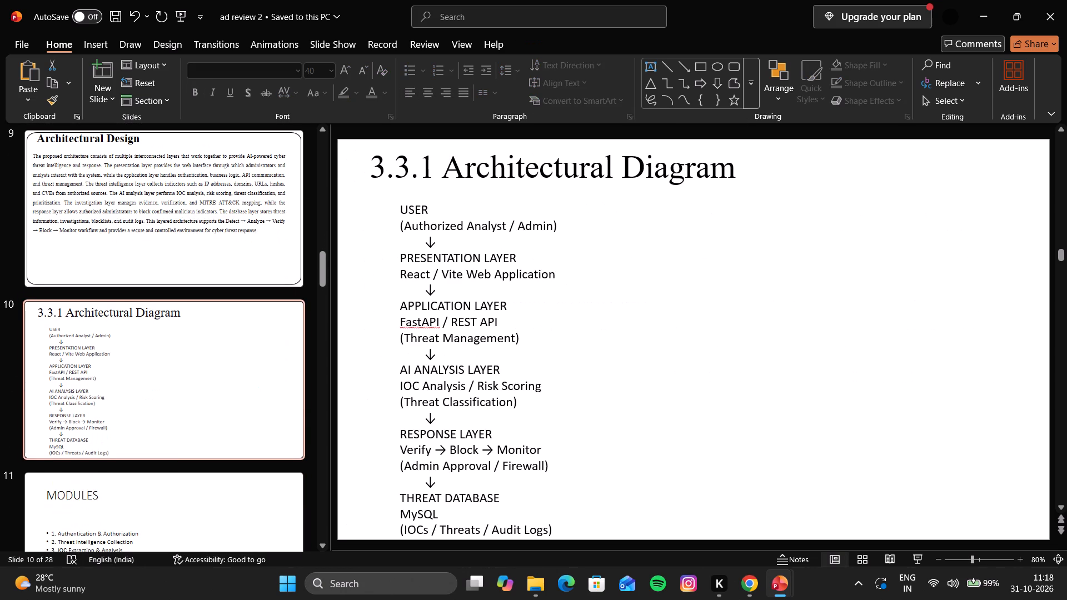
{"action": "left_click", "coordinate": [631, 176]}
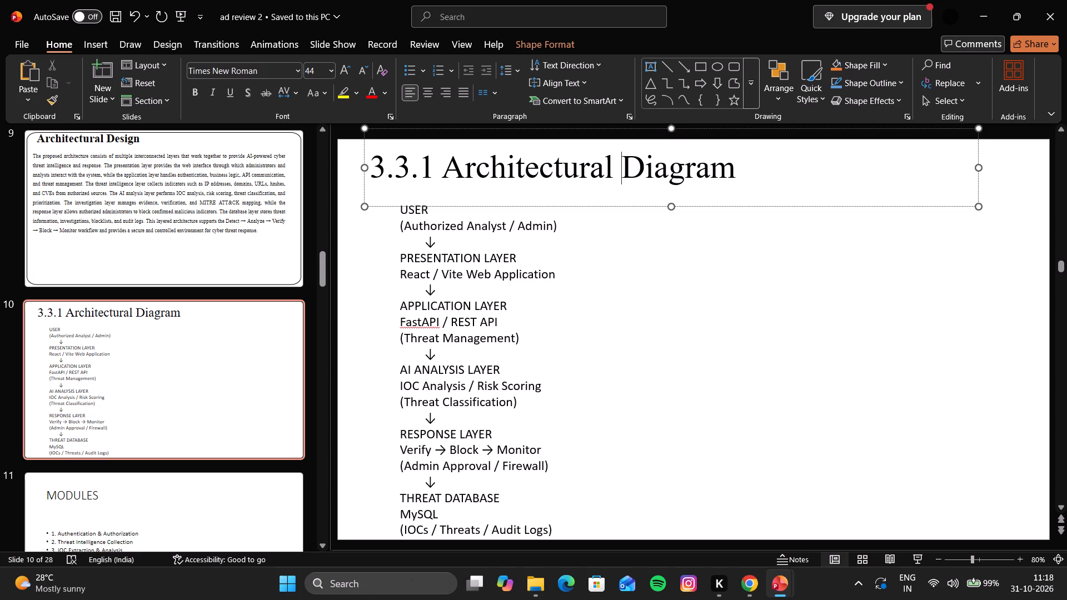
{"action": "left_click_drag", "start_coordinate": [742, 161], "coordinate": [367, 162]}
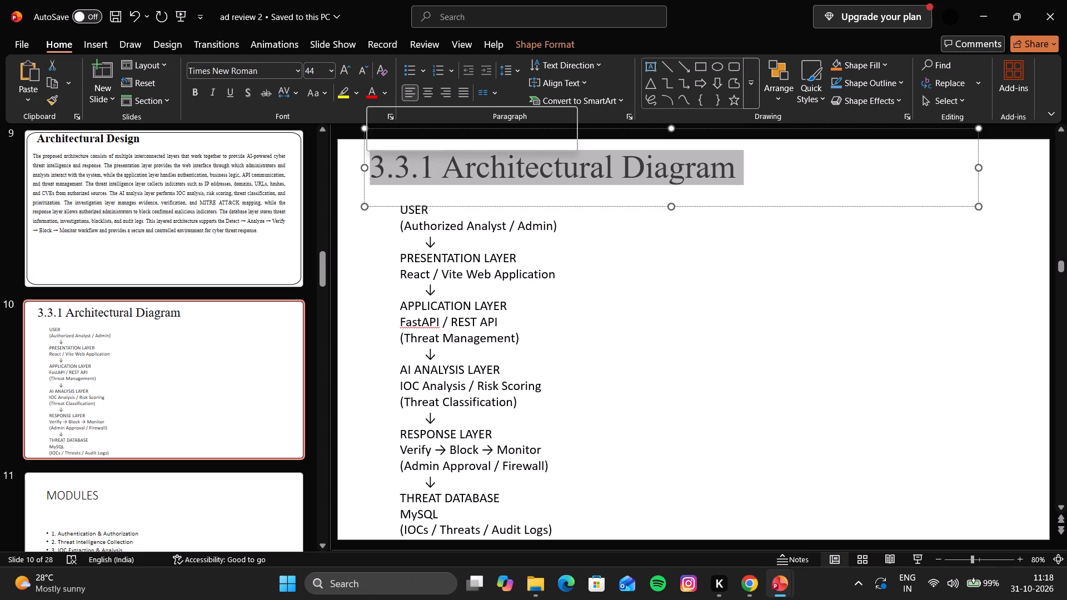
{"action": "left_click", "coordinate": [311, 67]}
{"action": "type", "text": "40"}
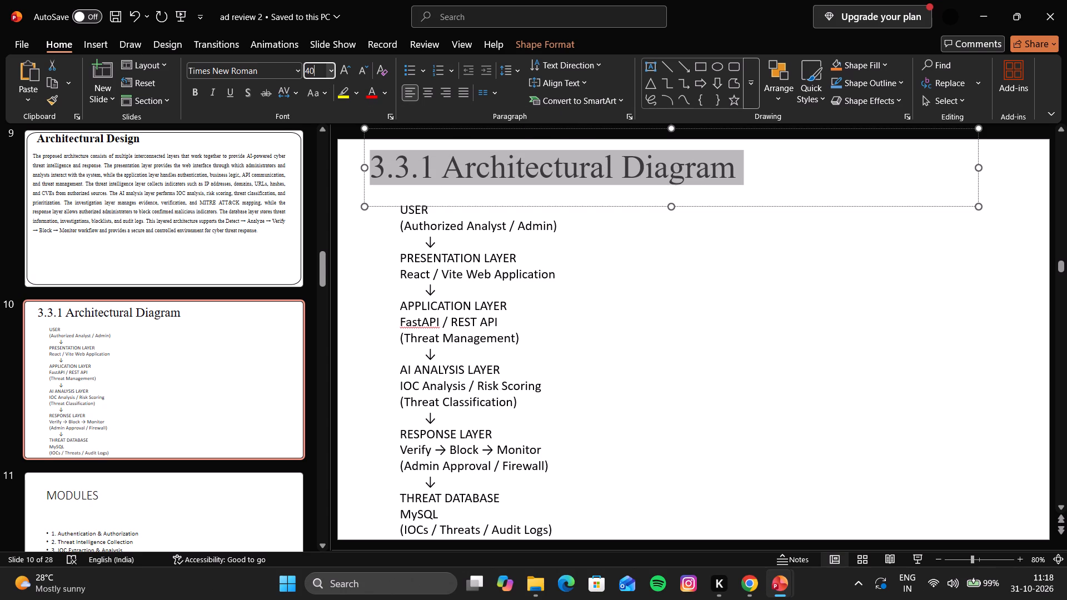
{"action": "left_click", "coordinate": [195, 85]}
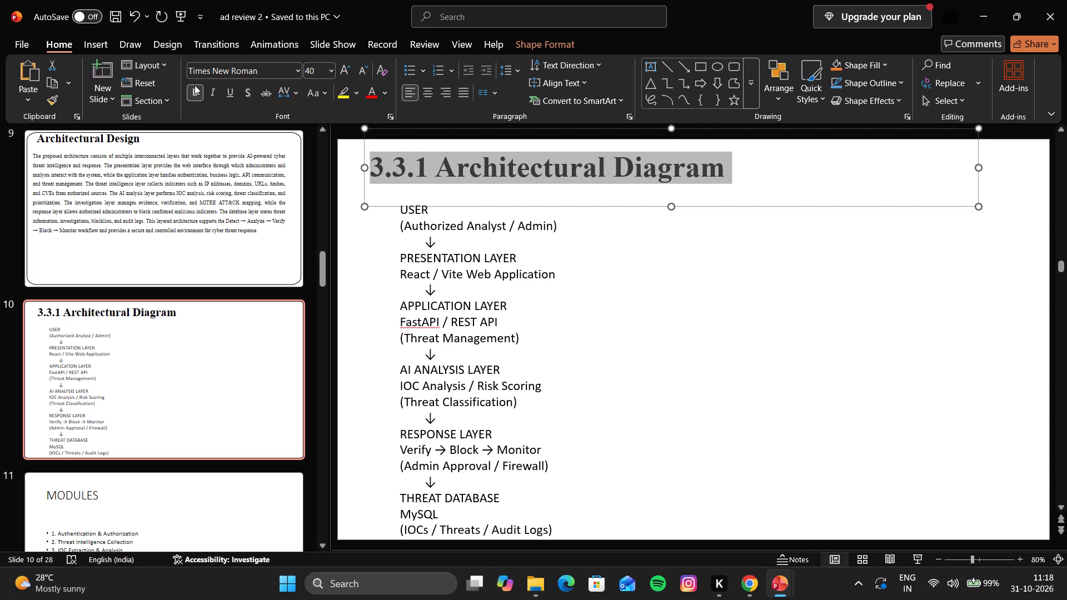
Format the MODULES title on slide 11 in Times New Roman, size 40, bold.
{"action": "scroll", "coordinate": [111, 395], "scroll_direction": "down", "scroll_amount": 1}
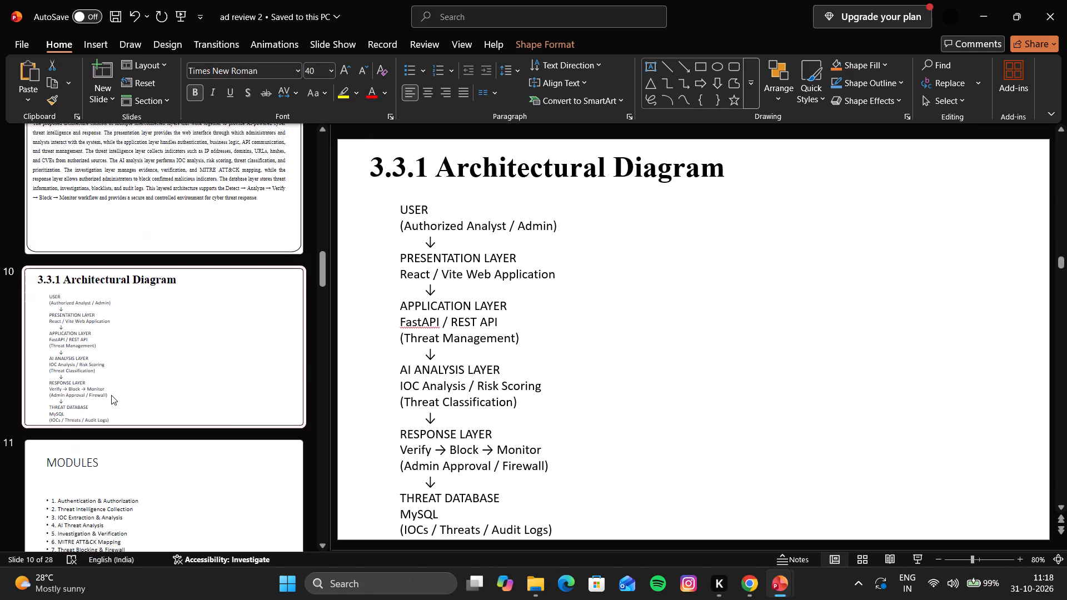
{"action": "scroll", "coordinate": [111, 395], "scroll_direction": "down", "scroll_amount": 1}
{"action": "left_click", "coordinate": [109, 369]}
{"action": "left_click", "coordinate": [581, 192]}
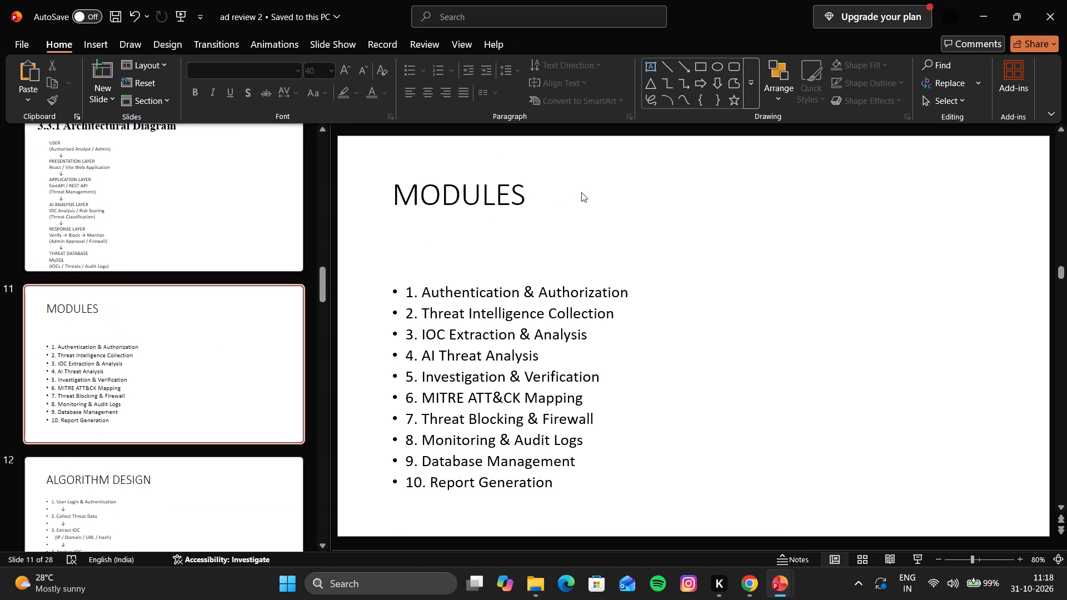
{"action": "left_click", "coordinate": [488, 190]}
{"action": "triple_click", "coordinate": [488, 190]}
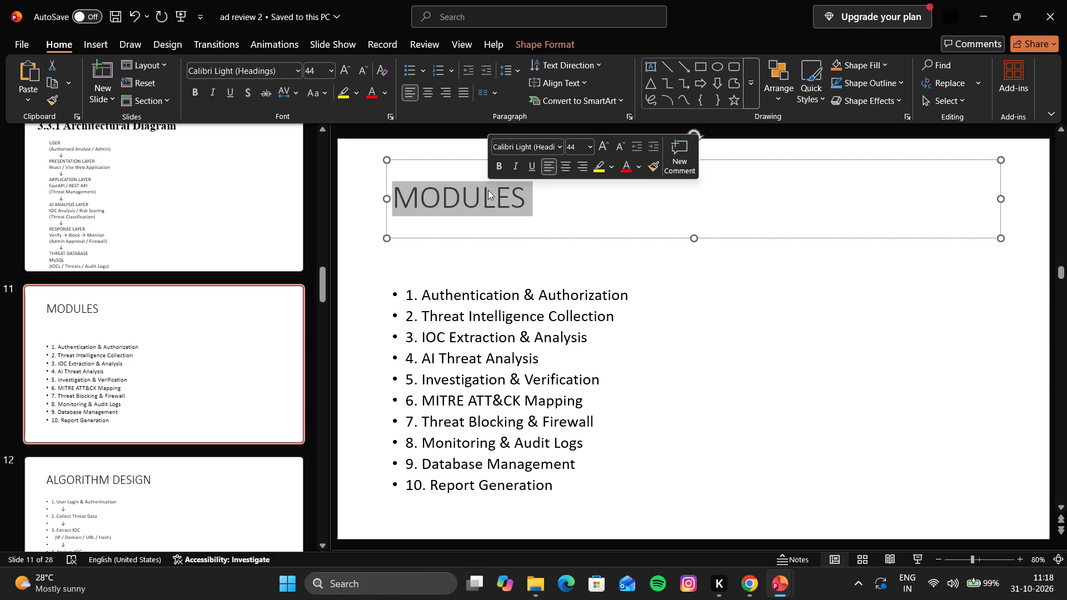
{"action": "left_click", "coordinate": [552, 143]}
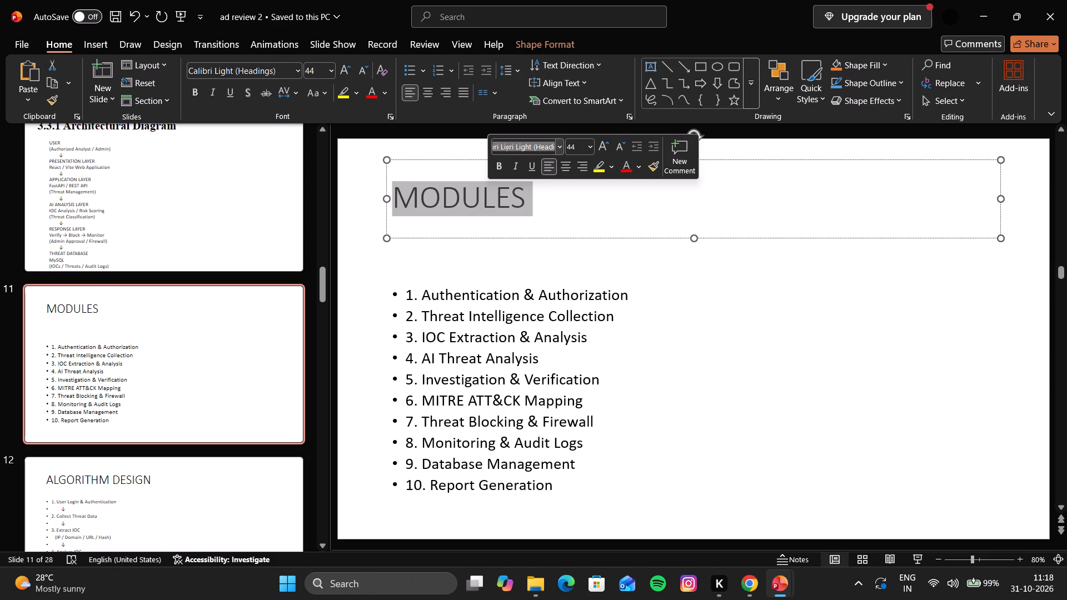
{"action": "key", "text": "BackSpace"}
{"action": "key", "text": "t"}
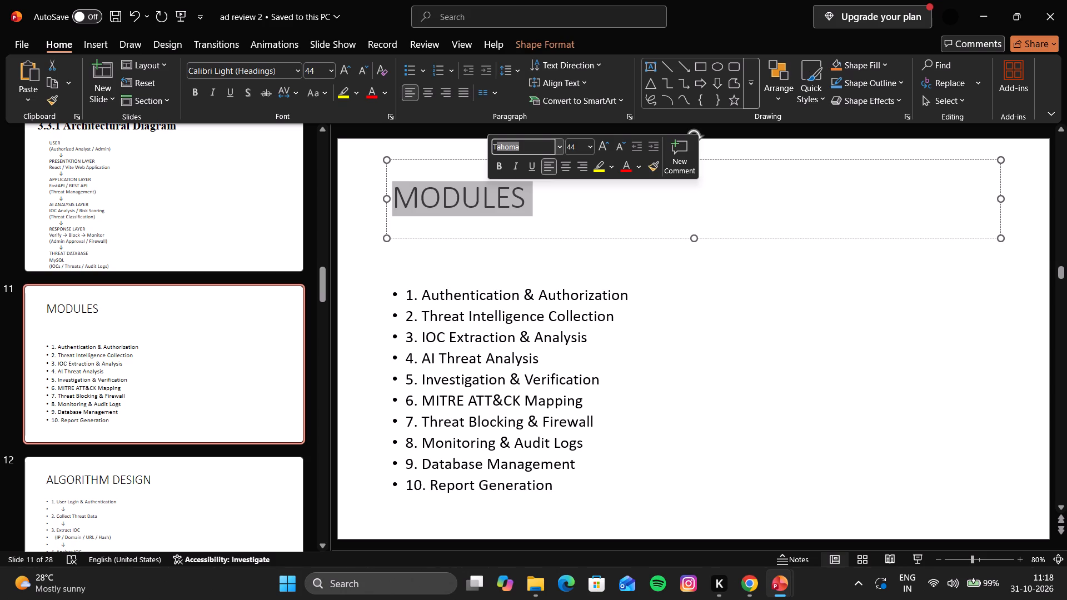
{"action": "key", "text": "i"}
{"action": "key", "text": "Return"}
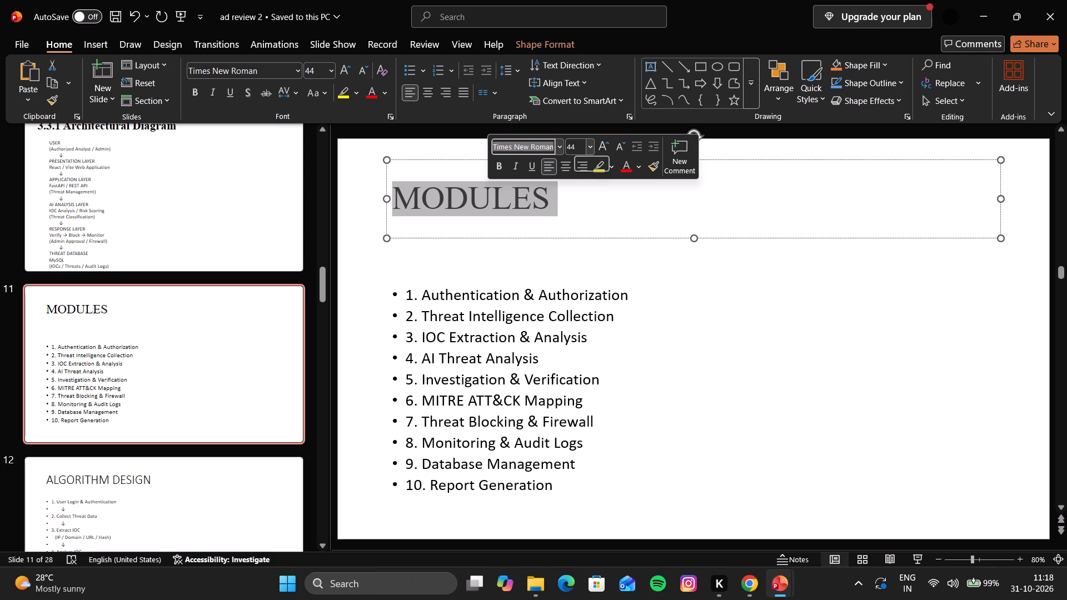
{"action": "left_click", "coordinate": [576, 142]}
{"action": "type", "text": "40"}
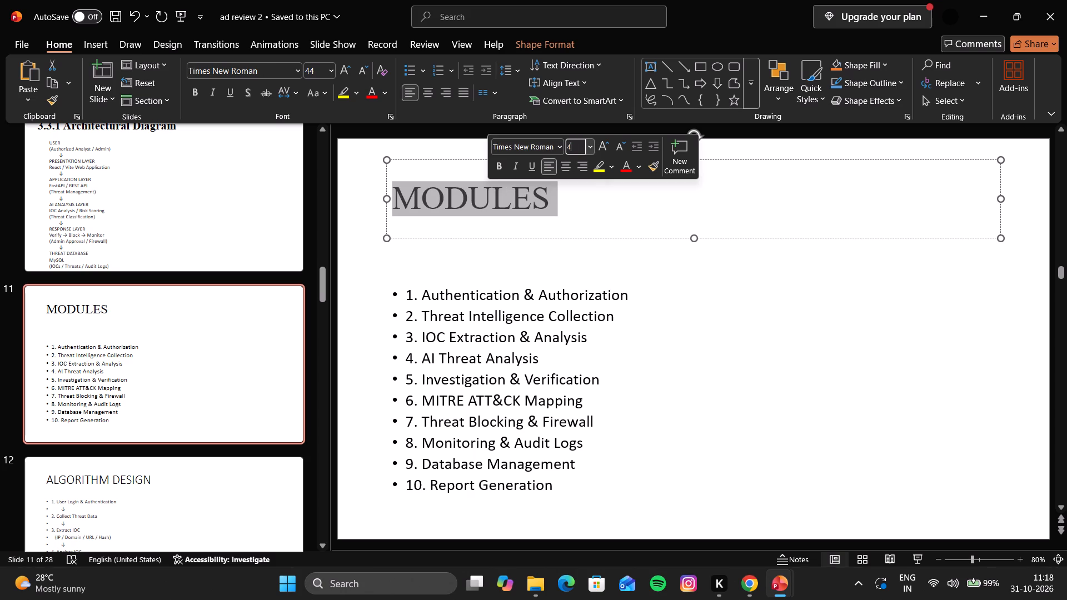
{"action": "left_click", "coordinate": [495, 168]}
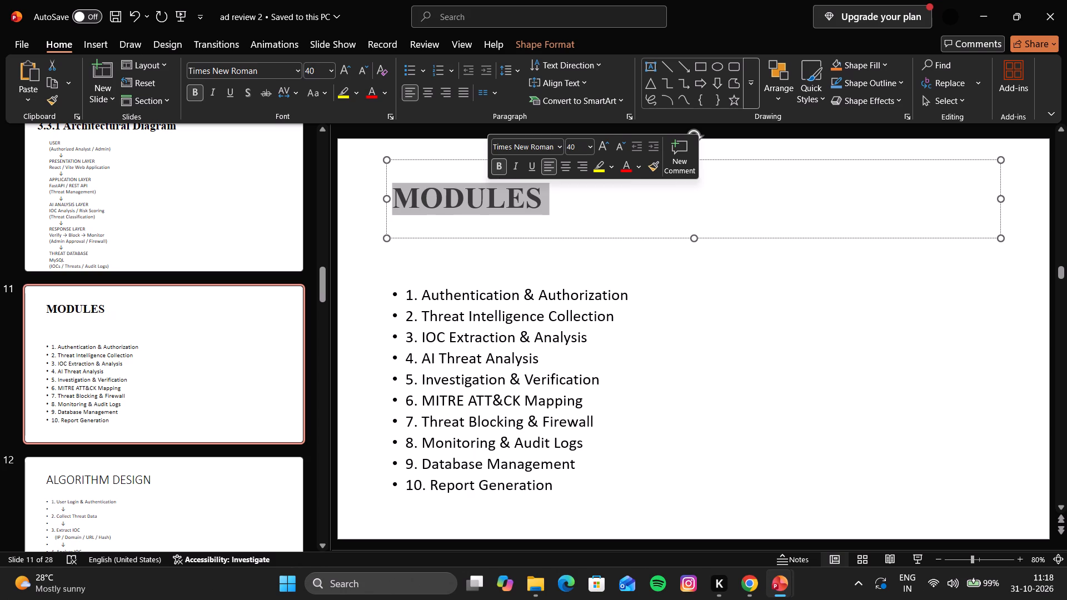
{"action": "left_click", "coordinate": [400, 248]}
Format the ALGORITHM DESIGN title on slide 12 in Times New Roman, size 40, bold.
{"action": "scroll", "coordinate": [62, 392], "scroll_direction": "down", "scroll_amount": 1}
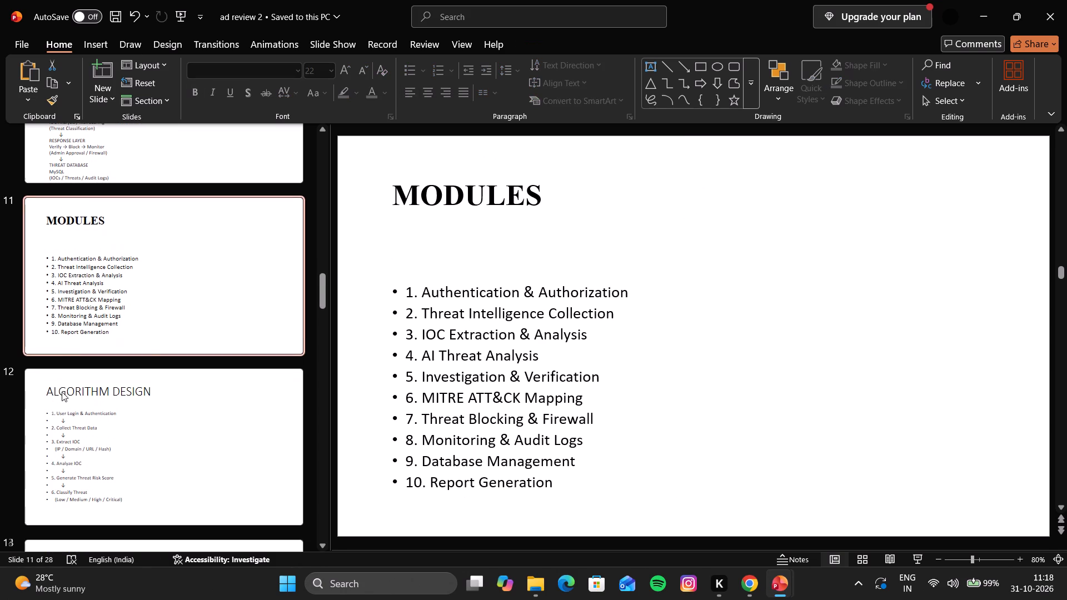
{"action": "left_click", "coordinate": [119, 413]}
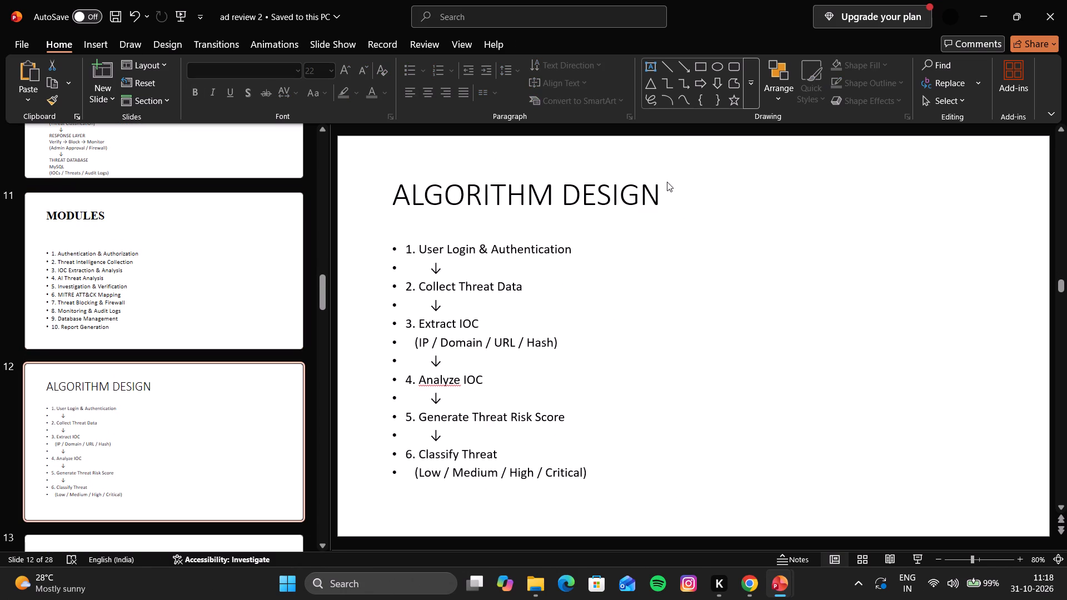
{"action": "left_click_drag", "start_coordinate": [667, 182], "coordinate": [503, 182]}
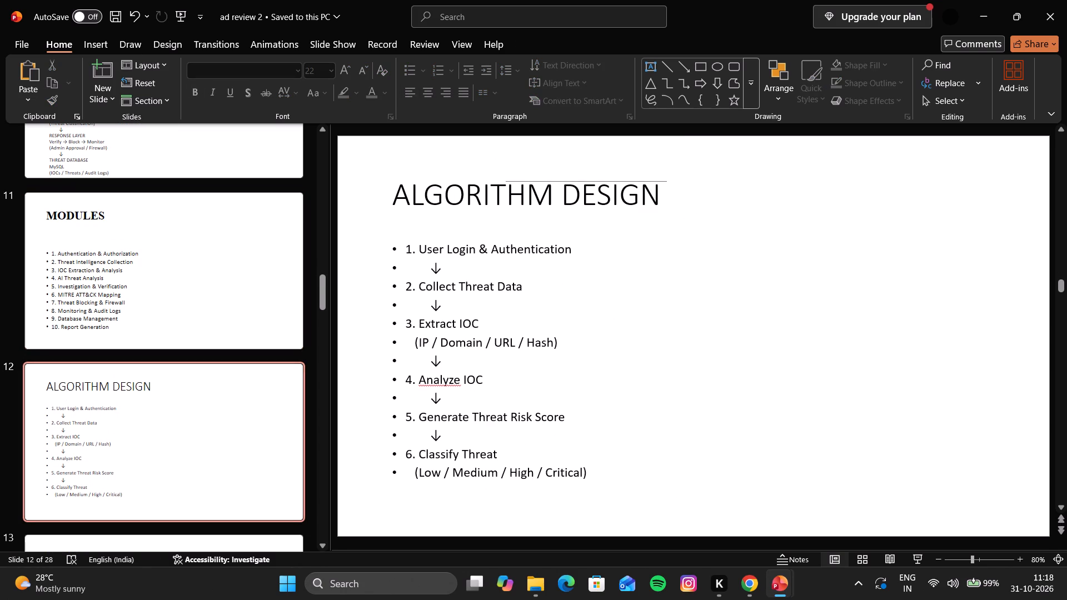
{"action": "left_click", "coordinate": [702, 186]}
{"action": "left_click", "coordinate": [664, 189]}
{"action": "left_click", "coordinate": [664, 189]}
{"action": "left_click", "coordinate": [633, 197]}
{"action": "double_click", "coordinate": [633, 197]}
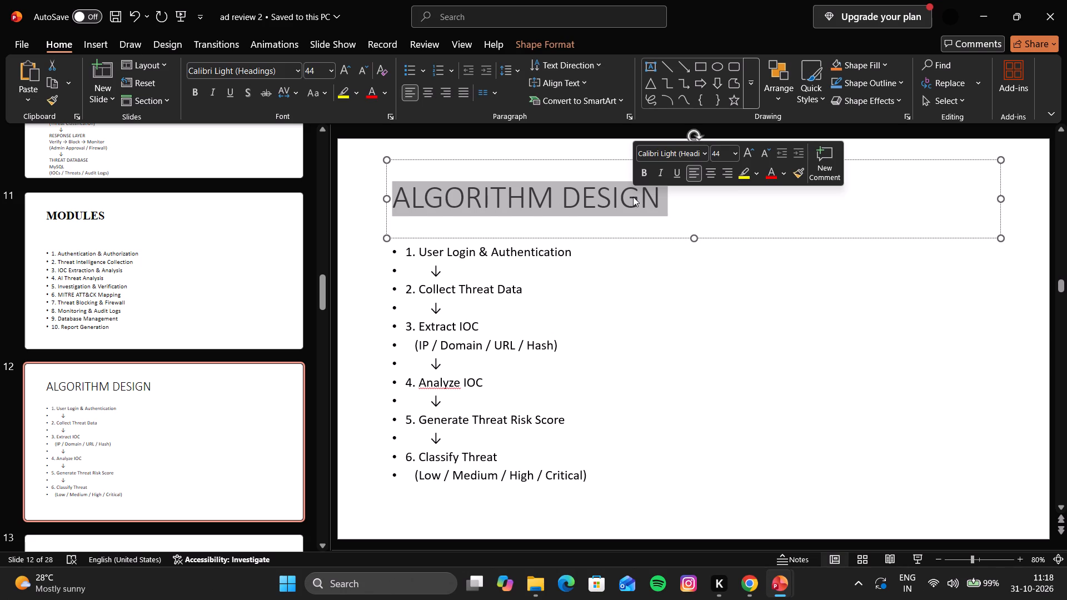
{"action": "left_click", "coordinate": [684, 148]}
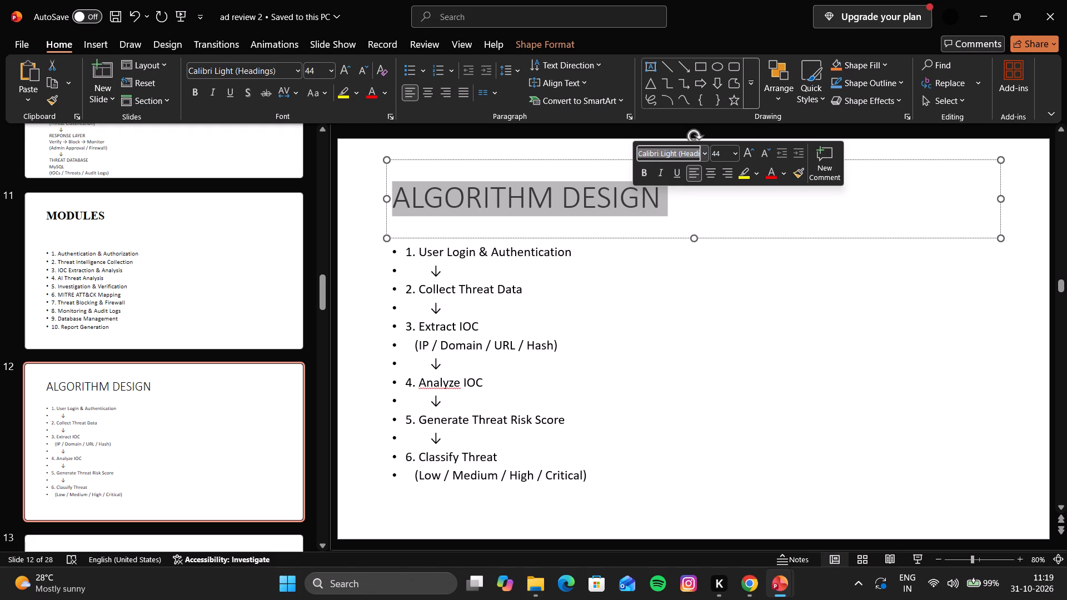
{"action": "key", "text": "BackSpace"}
{"action": "type", "text": "time"}
{"action": "key", "text": "Return"}
{"action": "left_click", "coordinate": [718, 151]}
{"action": "type", "text": "40"}
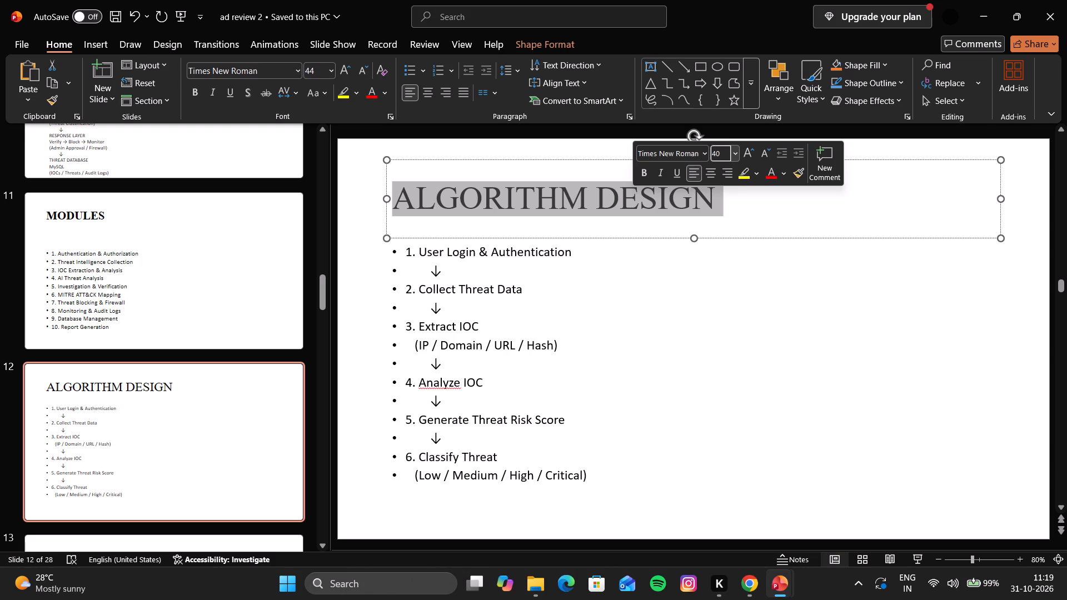
{"action": "left_click", "coordinate": [642, 176]}
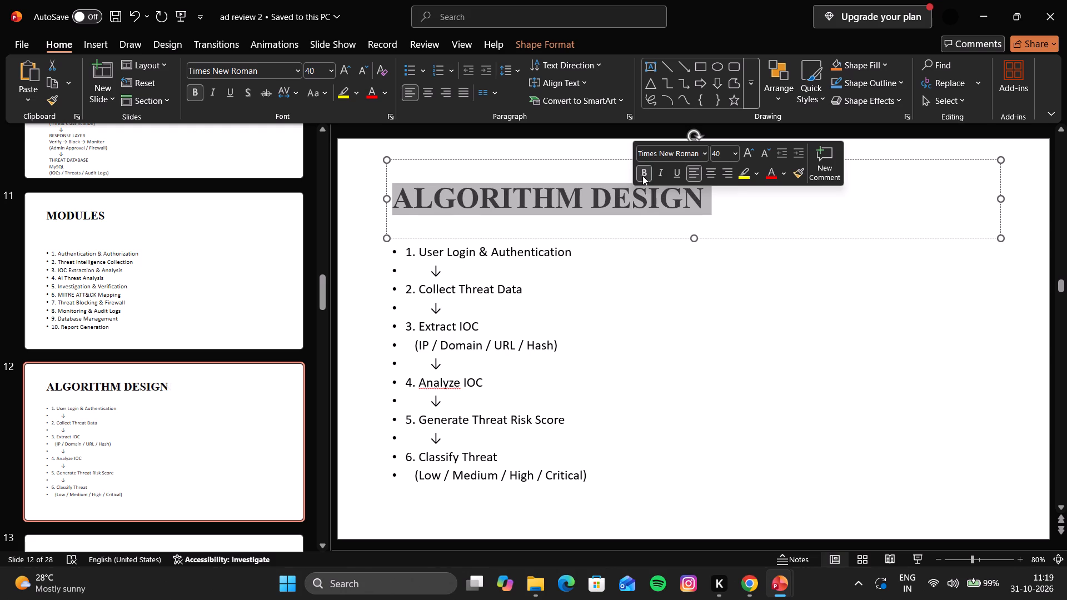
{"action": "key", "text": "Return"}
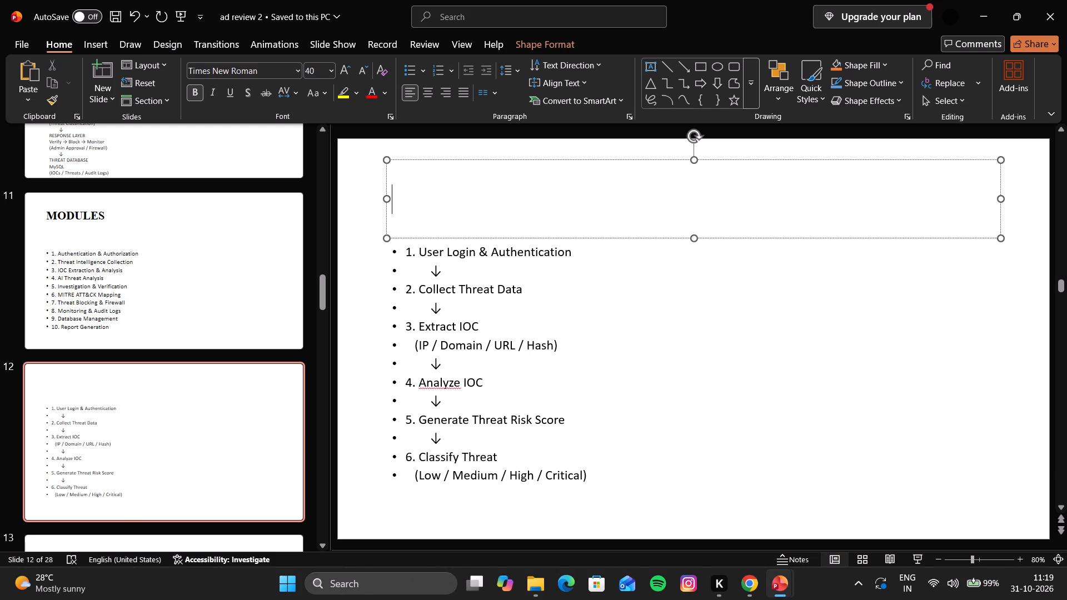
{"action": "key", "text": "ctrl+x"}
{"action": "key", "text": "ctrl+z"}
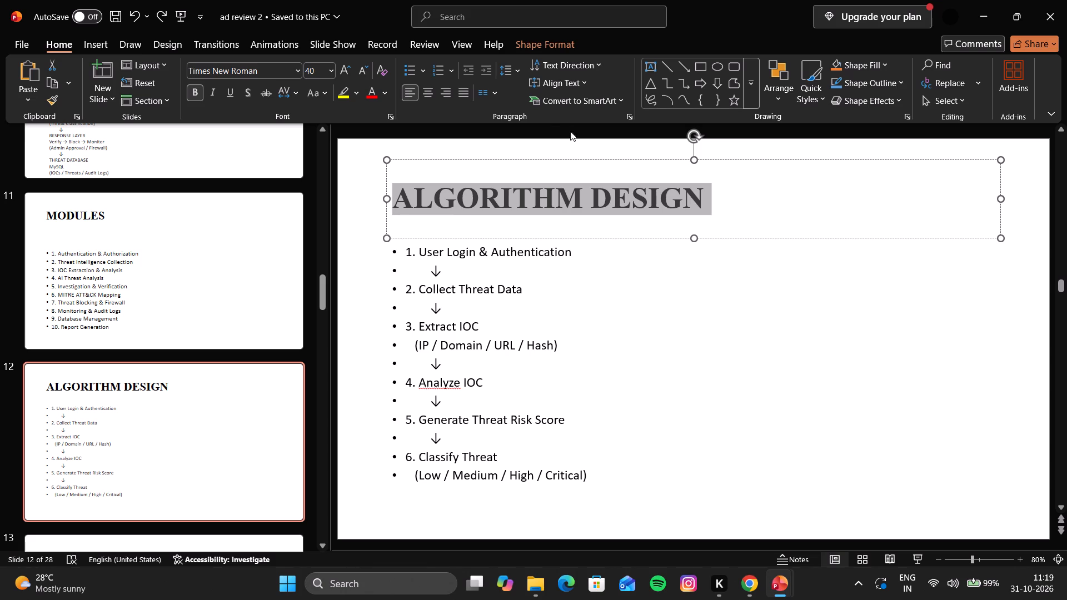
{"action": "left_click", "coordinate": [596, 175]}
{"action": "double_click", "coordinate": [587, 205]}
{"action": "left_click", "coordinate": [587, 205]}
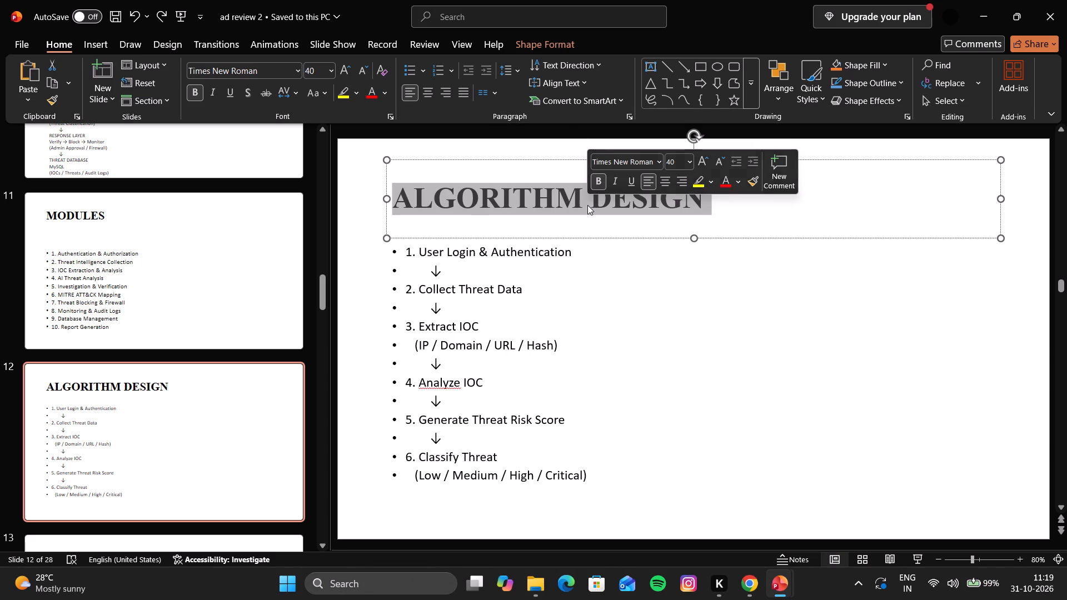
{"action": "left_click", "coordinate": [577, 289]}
Format the whole ALGORITHM DESIGN title on slide 13 in Times New Roman, size 40, bold.
{"action": "scroll", "coordinate": [163, 370], "scroll_direction": "down", "scroll_amount": 1}
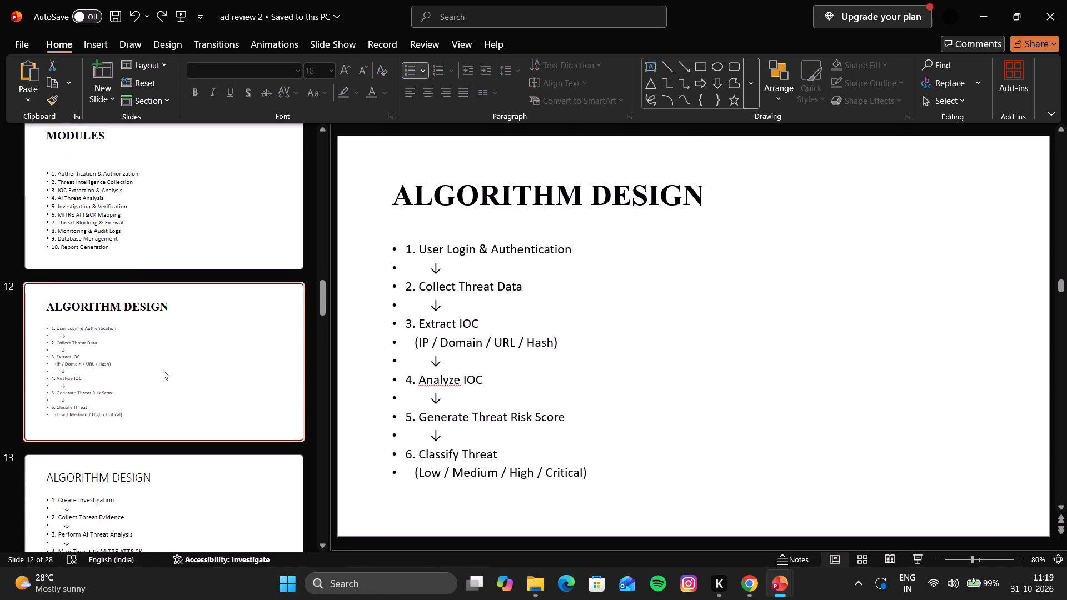
{"action": "scroll", "coordinate": [163, 370], "scroll_direction": "down", "scroll_amount": 1}
{"action": "left_click", "coordinate": [154, 251]}
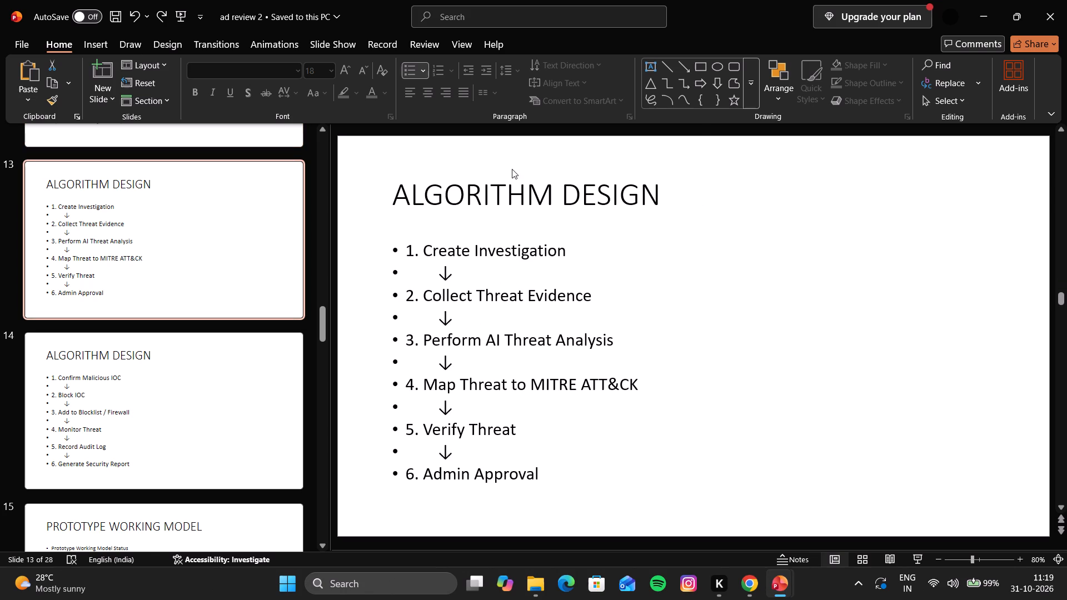
{"action": "left_click", "coordinate": [513, 181]}
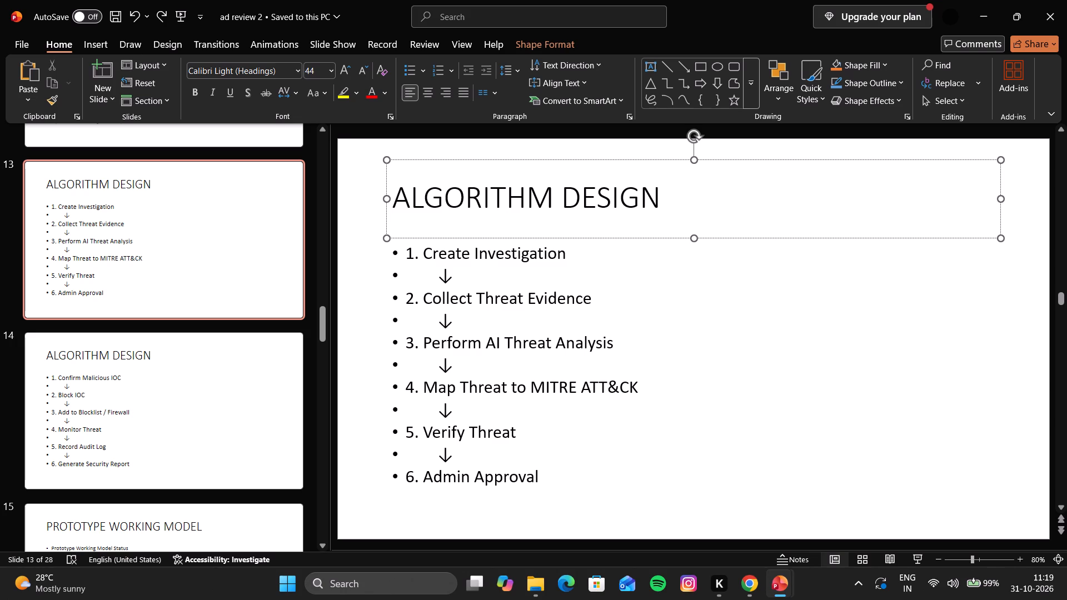
{"action": "double_click", "coordinate": [535, 191]}
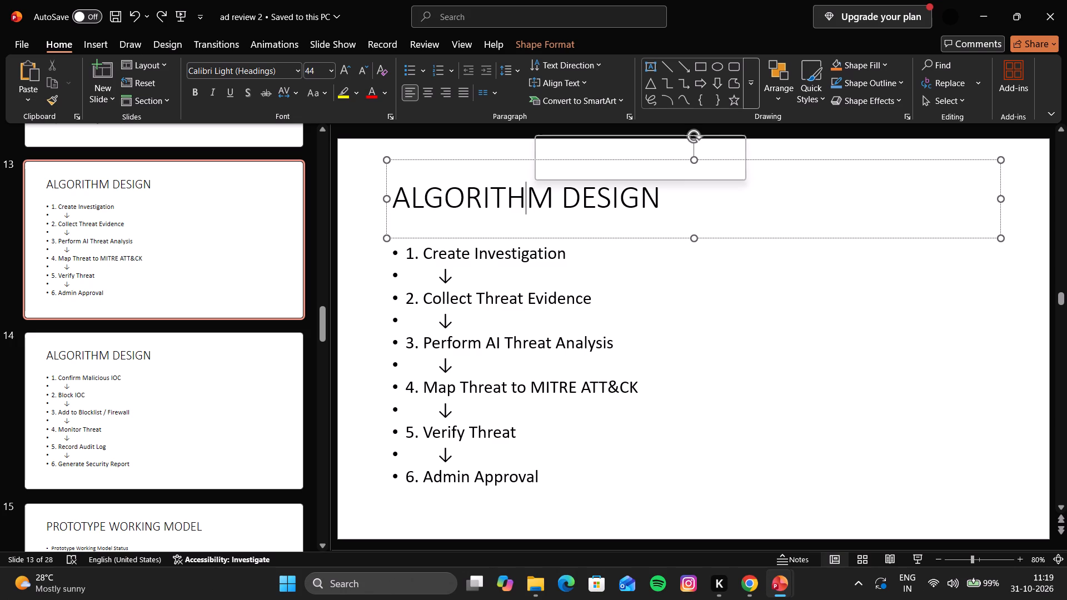
{"action": "double_click", "coordinate": [535, 191]}
{"action": "double_click", "coordinate": [535, 191]}
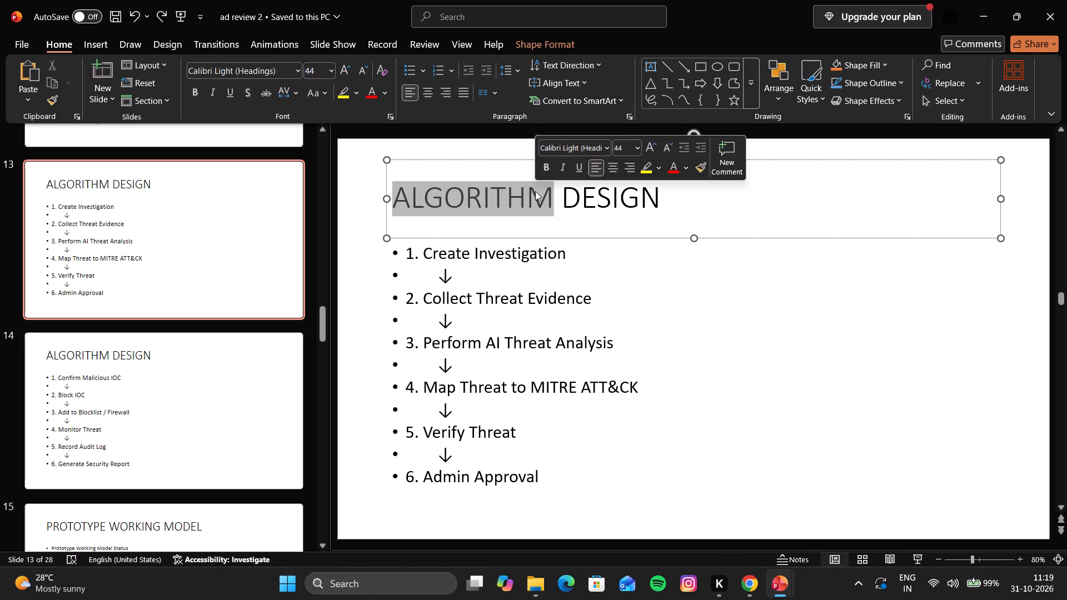
{"action": "triple_click", "coordinate": [607, 212]}
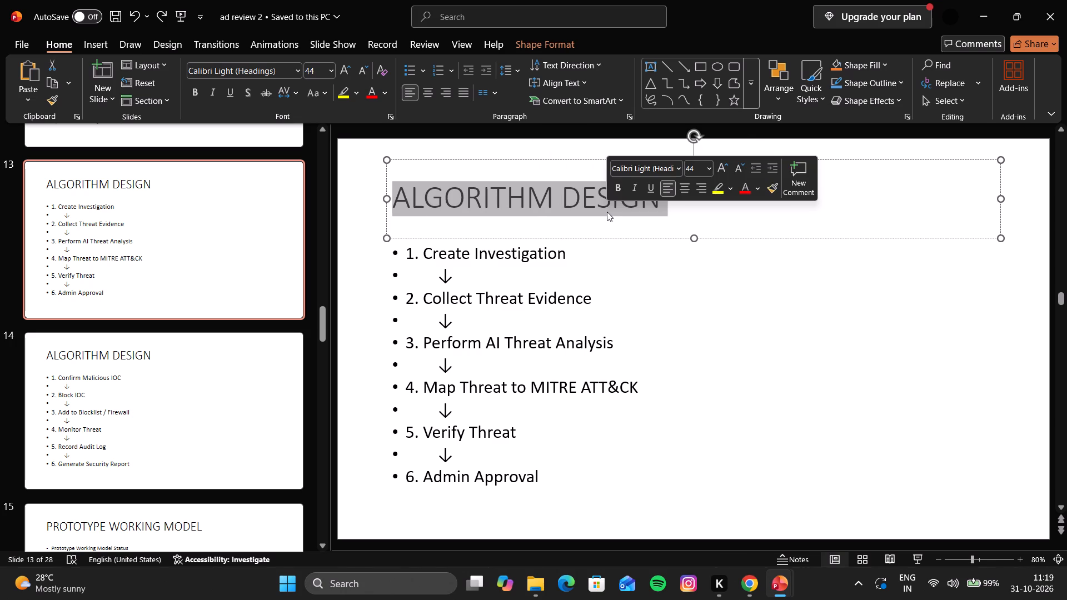
{"action": "left_click", "coordinate": [640, 167]}
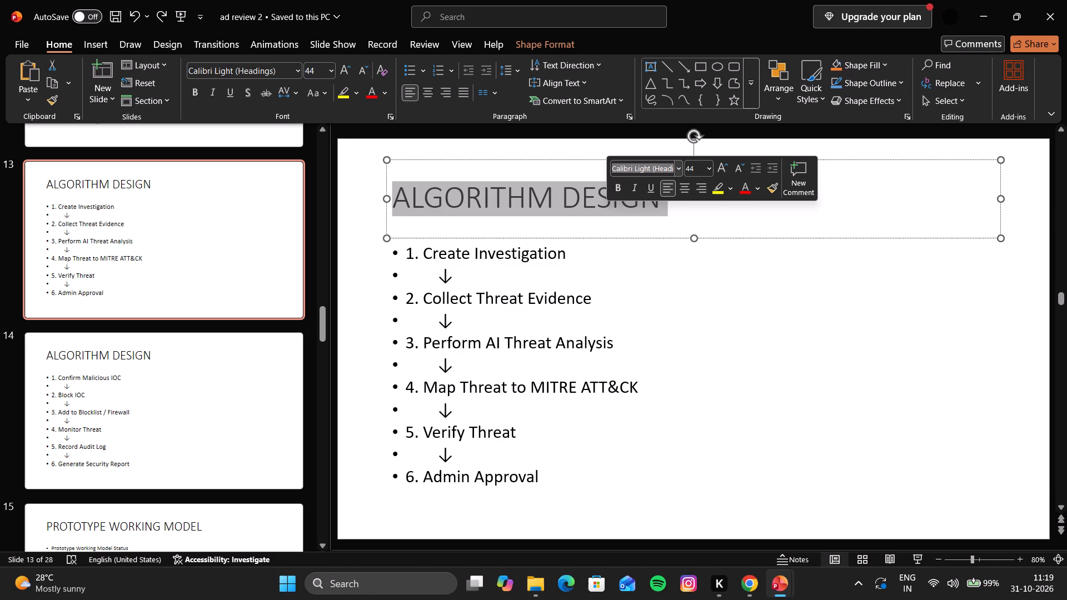
{"action": "type", "text": "tim"}
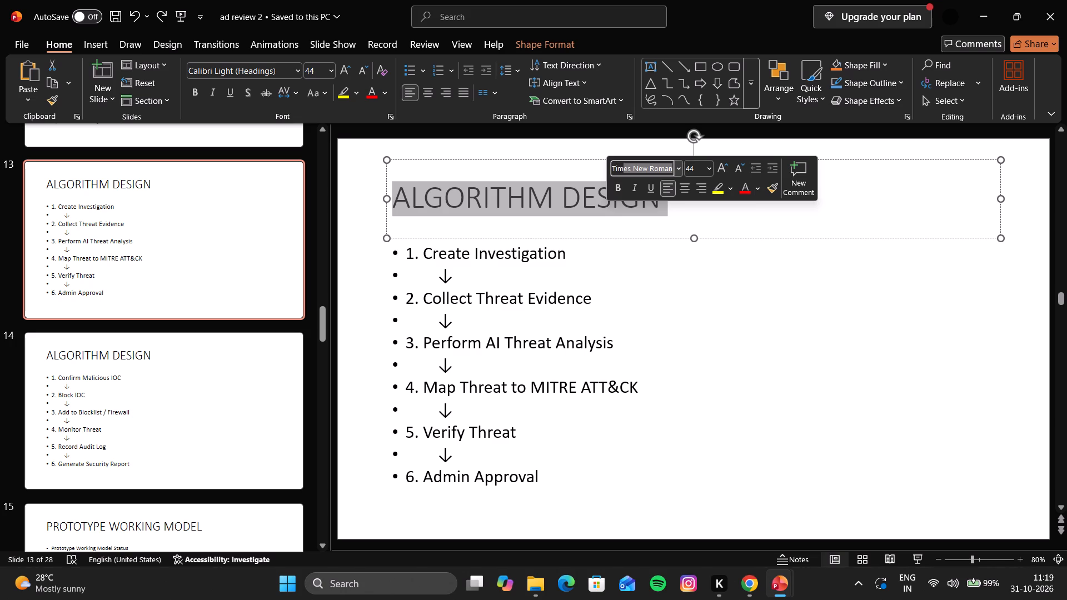
{"action": "left_click", "coordinate": [698, 168]}
{"action": "type", "text": "40"}
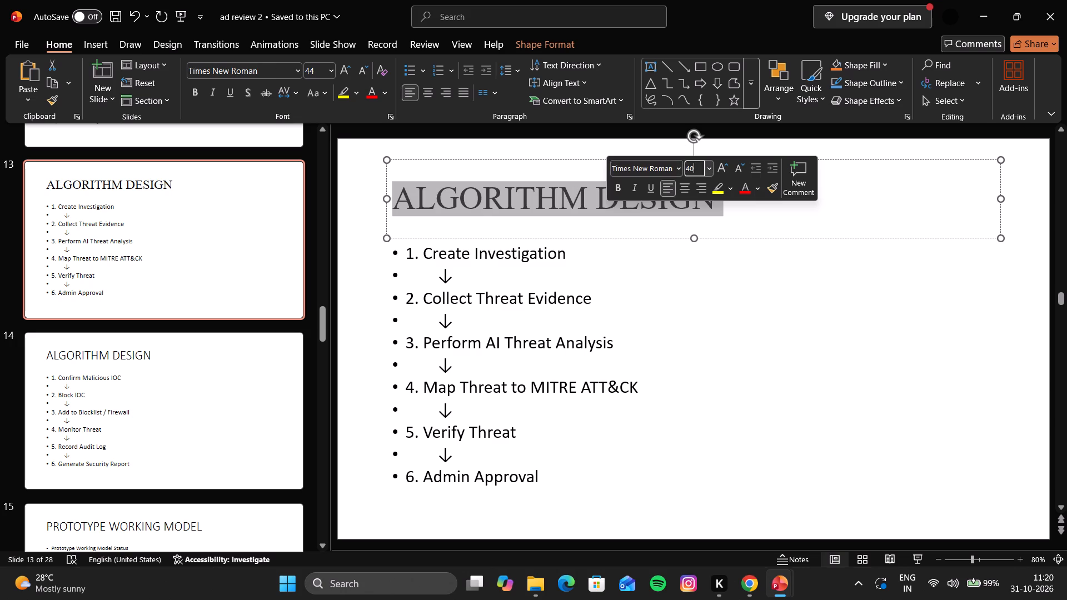
{"action": "left_click", "coordinate": [622, 189]}
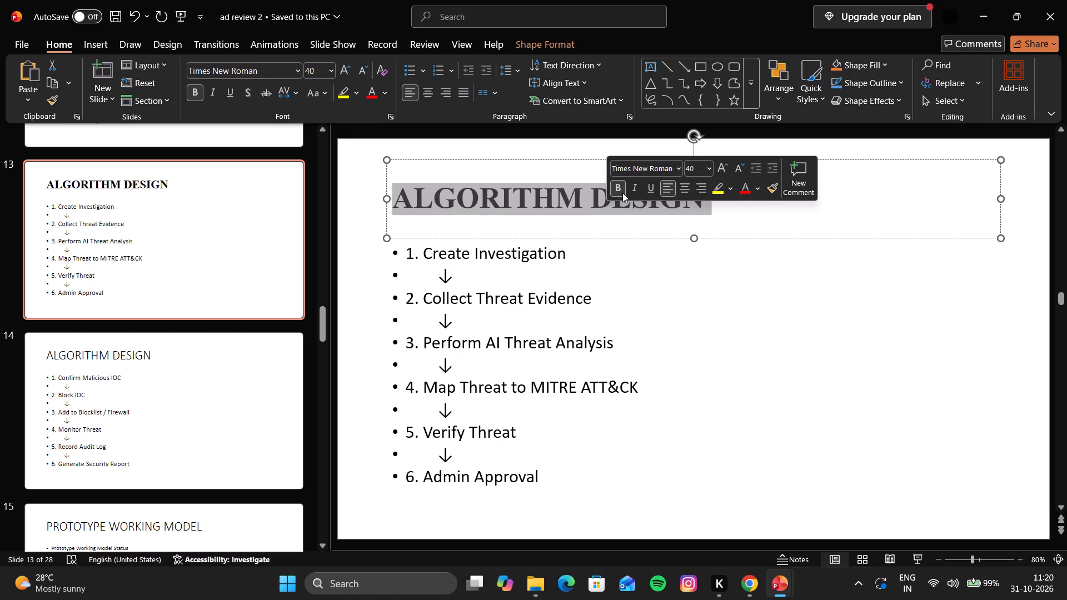
{"action": "left_click", "coordinate": [619, 216]}
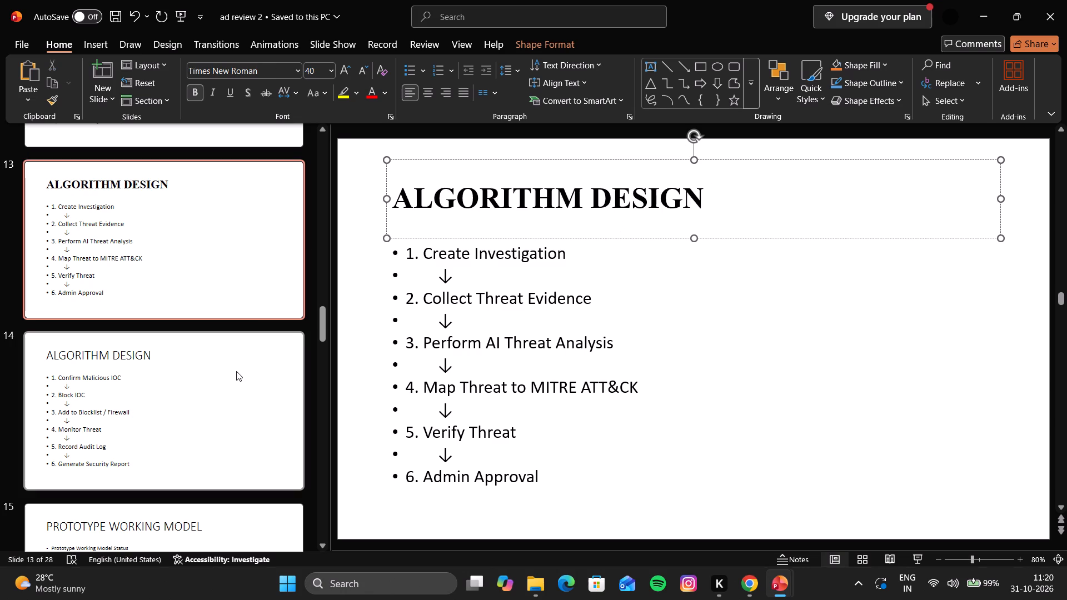
Format the ALGORITHM DESIGN title on slide 14 in Times New Roman, size 40, bold.
{"action": "left_click", "coordinate": [232, 374]}
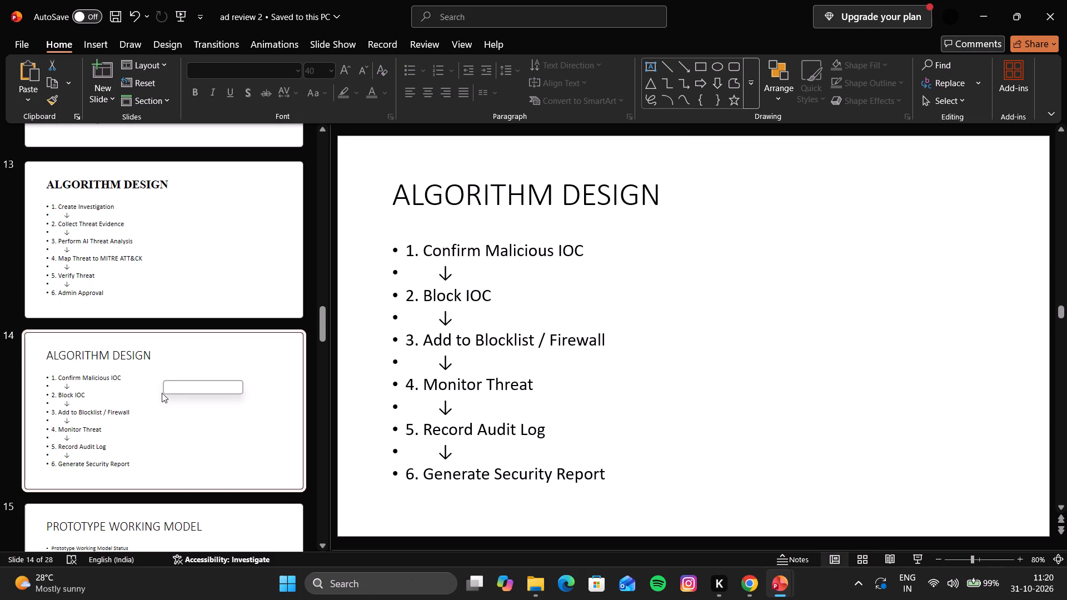
{"action": "left_click", "coordinate": [162, 393]}
{"action": "left_click", "coordinate": [92, 437]}
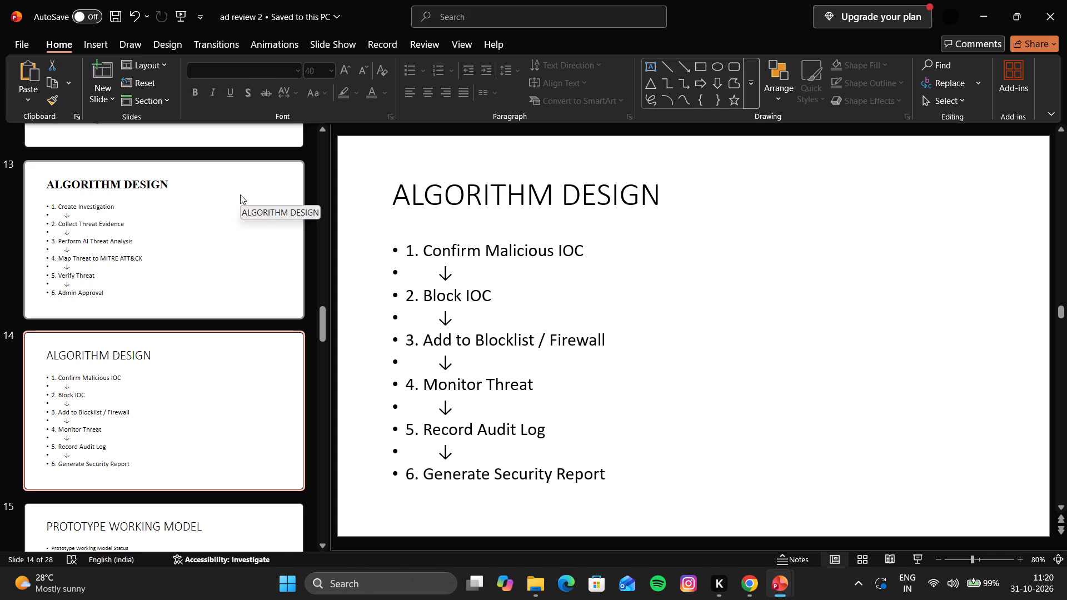
{"action": "left_click", "coordinate": [168, 400]}
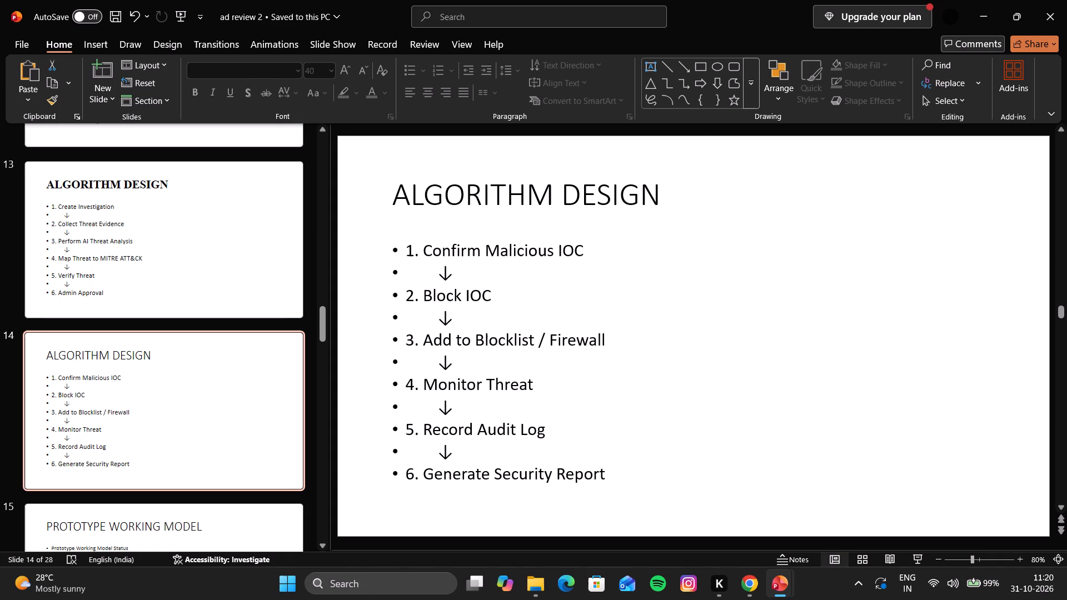
{"action": "left_click", "coordinate": [605, 193]}
{"action": "triple_click", "coordinate": [605, 193]}
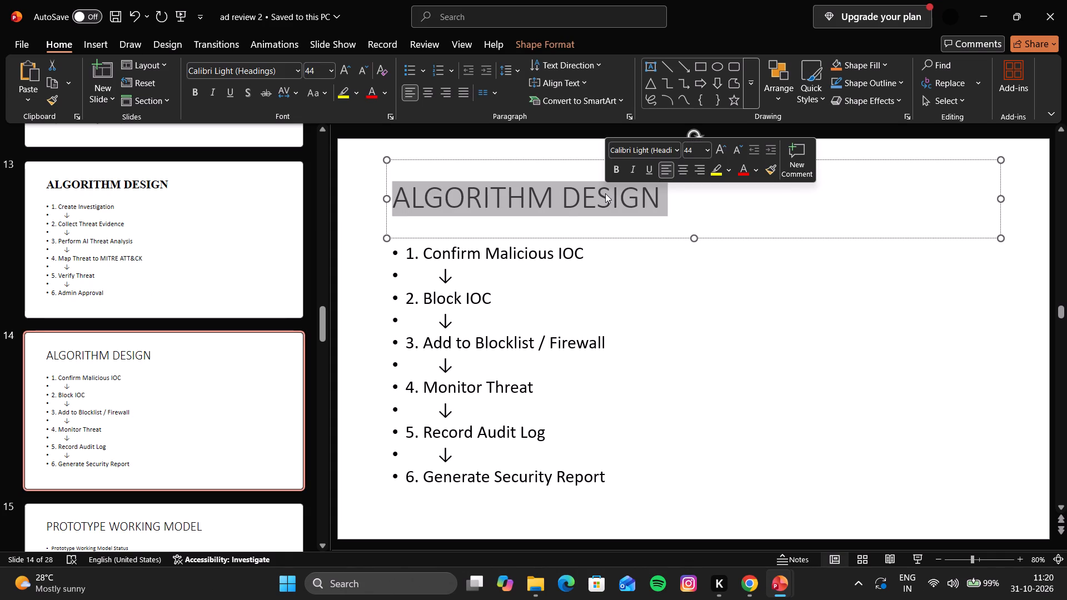
{"action": "left_click", "coordinate": [666, 150]}
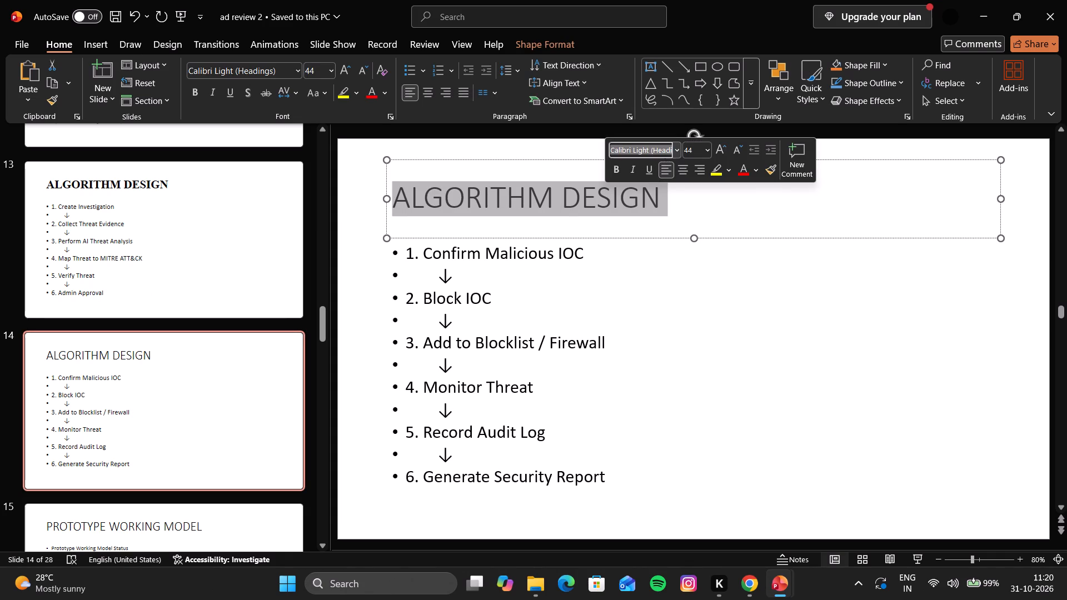
{"action": "key", "text": "y"}
{"action": "key", "text": "BackSpace"}
{"action": "type", "text": "tim"}
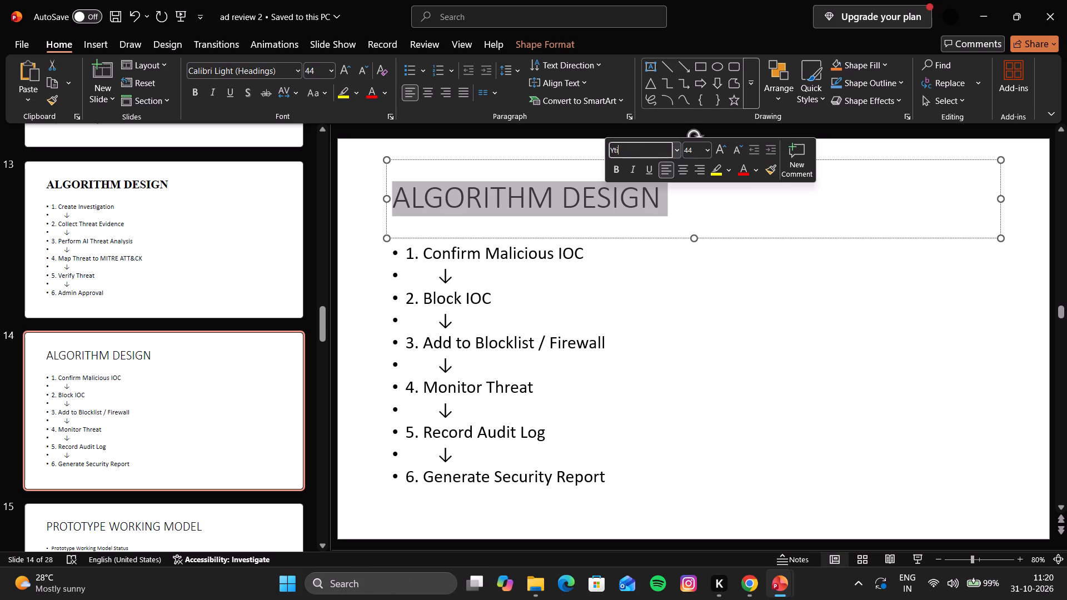
{"action": "key", "text": "BackSpace"}
{"action": "key", "text": "BackSpace"}
{"action": "key", "text": "BackSpace"}
{"action": "key", "text": "BackSpace"}
{"action": "key", "text": "BackSpace"}
{"action": "key", "text": "BackSpace"}
{"action": "key", "text": "BackSpace"}
{"action": "key", "text": "BackSpace"}
{"action": "key", "text": "BackSpace"}
{"action": "key", "text": "BackSpace"}
{"action": "type", "text": "tim"}
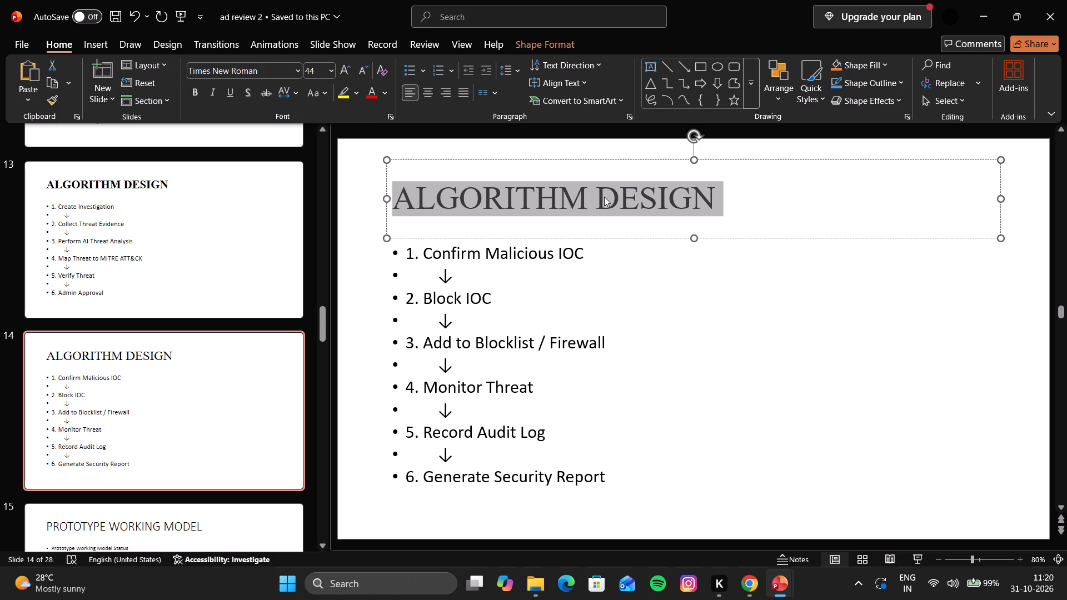
{"action": "left_click", "coordinate": [328, 70]}
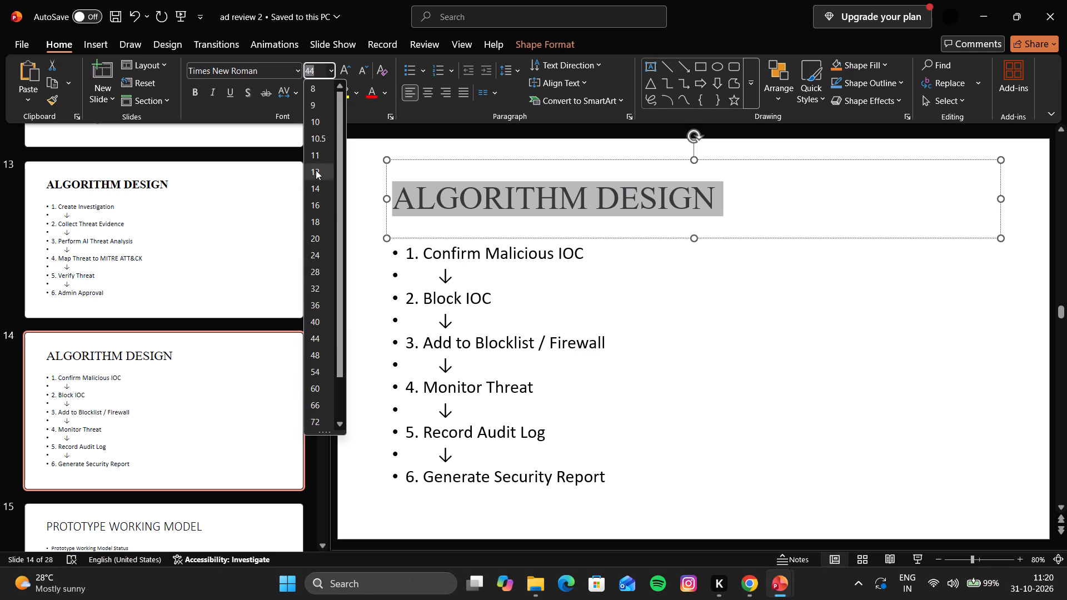
{"action": "left_click", "coordinate": [314, 322]}
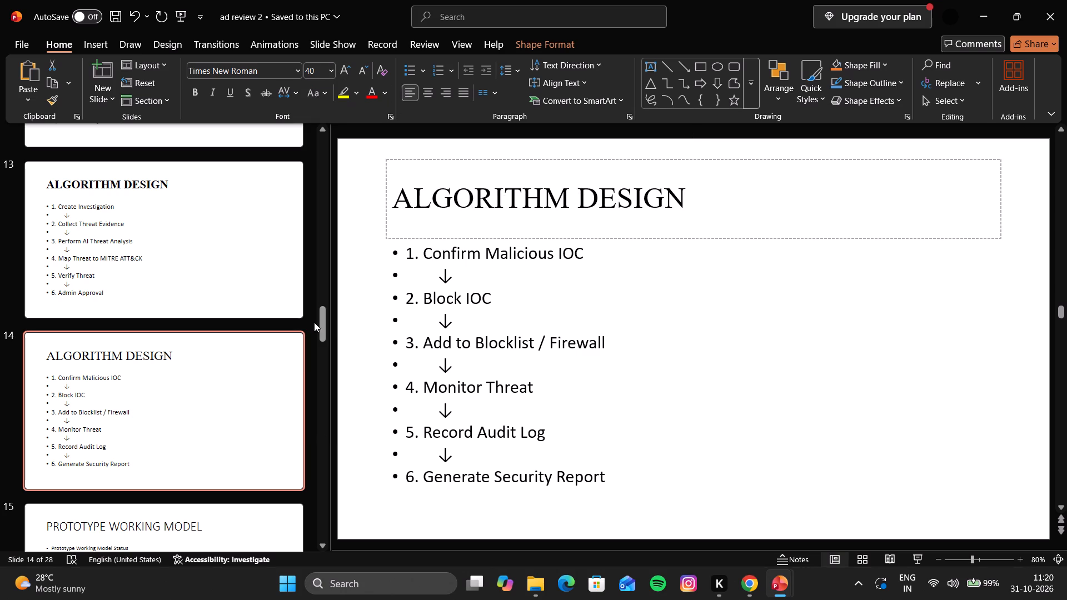
{"action": "left_click", "coordinate": [193, 94]}
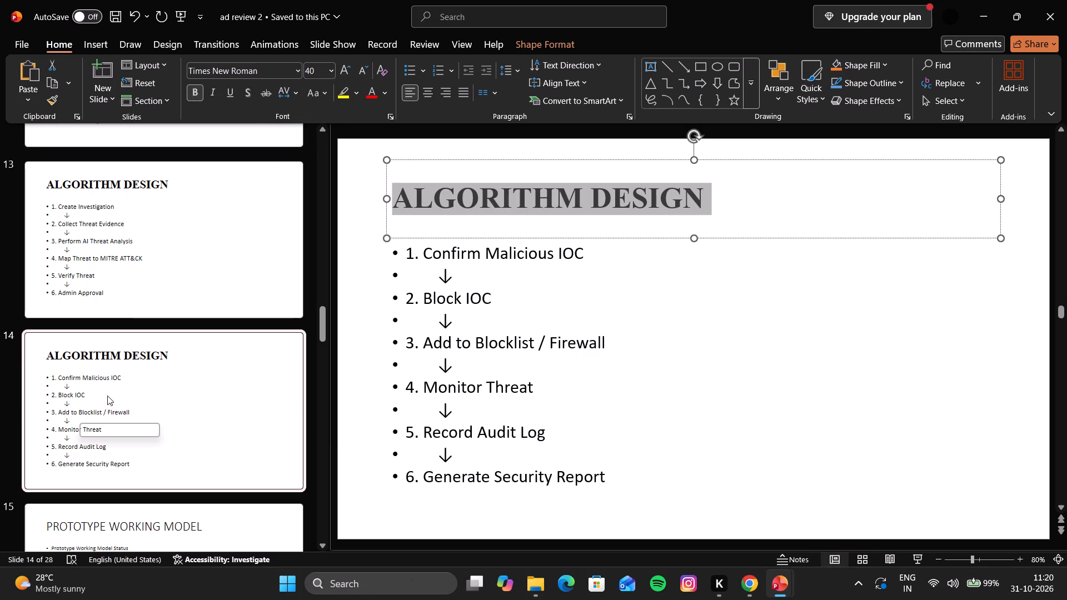
Format the whole PROTOTYPE WORKING MODEL title on slide 15 in Times New Roman, size 40, bold.
{"action": "scroll", "coordinate": [107, 396], "scroll_direction": "down", "scroll_amount": 1}
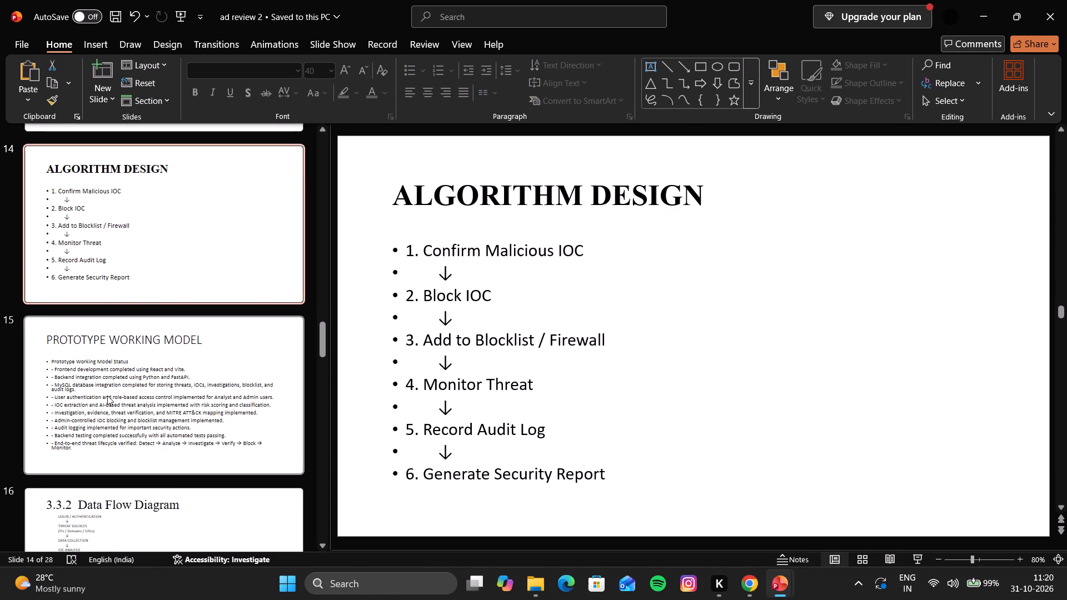
{"action": "left_click", "coordinate": [102, 367]}
{"action": "left_click", "coordinate": [536, 197]}
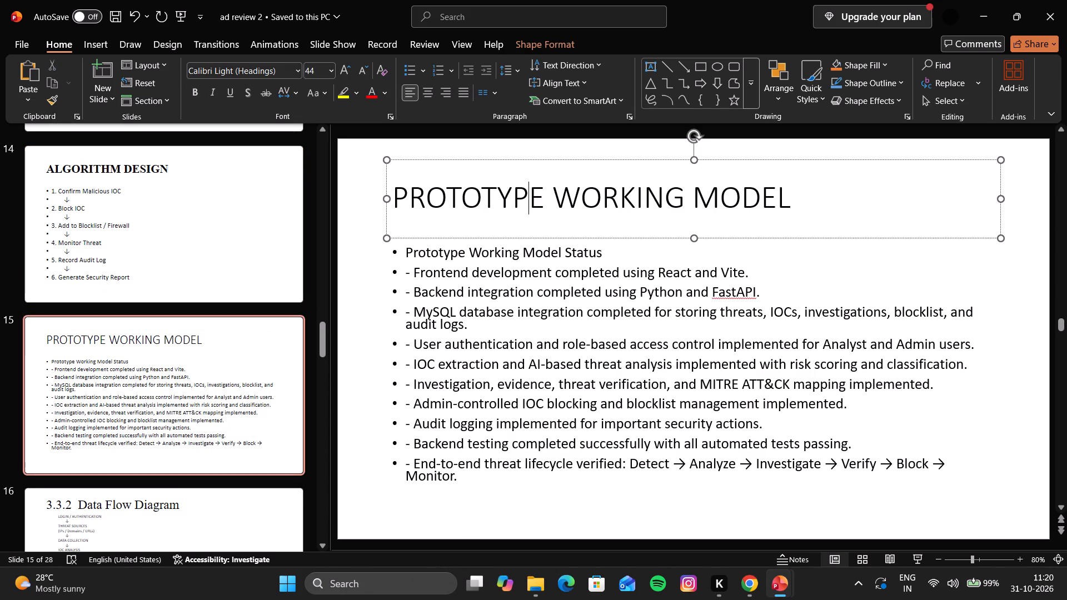
{"action": "double_click", "coordinate": [536, 197]}
{"action": "left_click", "coordinate": [536, 197]}
{"action": "left_click_drag", "start_coordinate": [536, 197], "coordinate": [574, 196]}
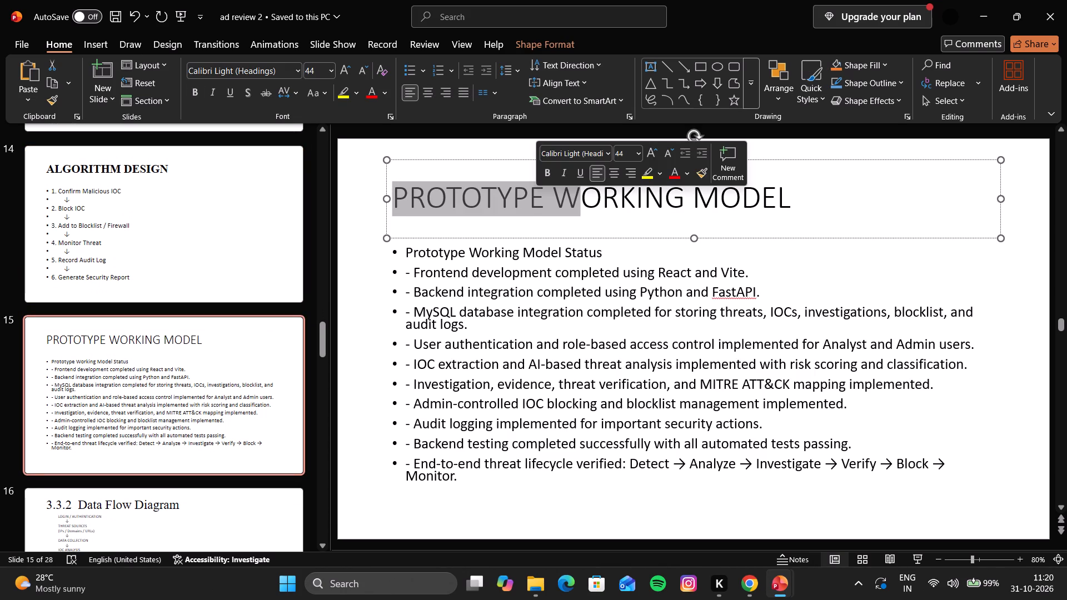
{"action": "left_click_drag", "start_coordinate": [574, 196], "coordinate": [734, 198]}
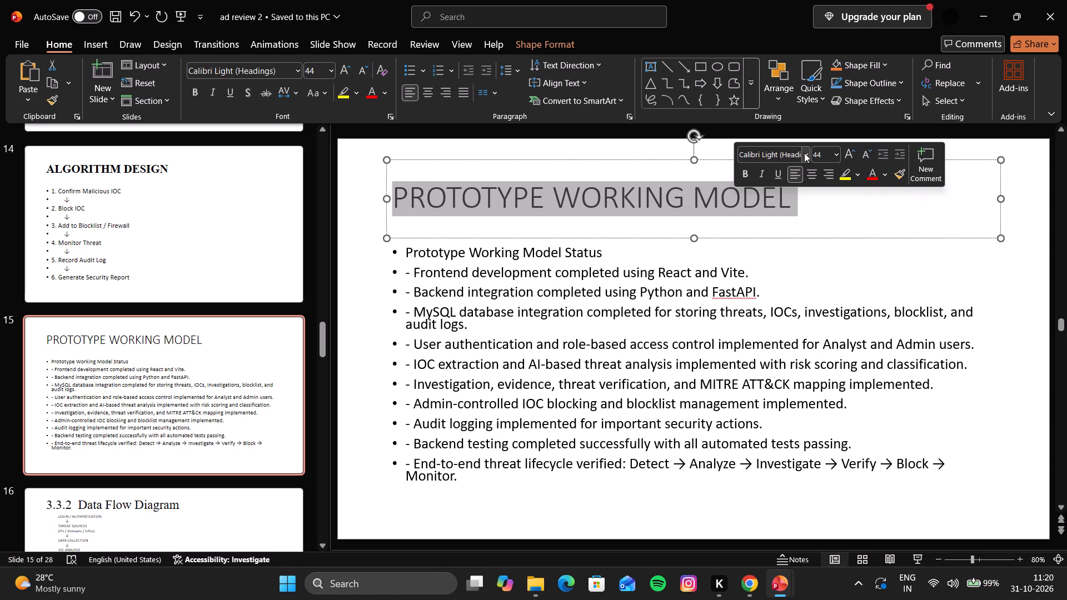
{"action": "left_click", "coordinate": [802, 153]}
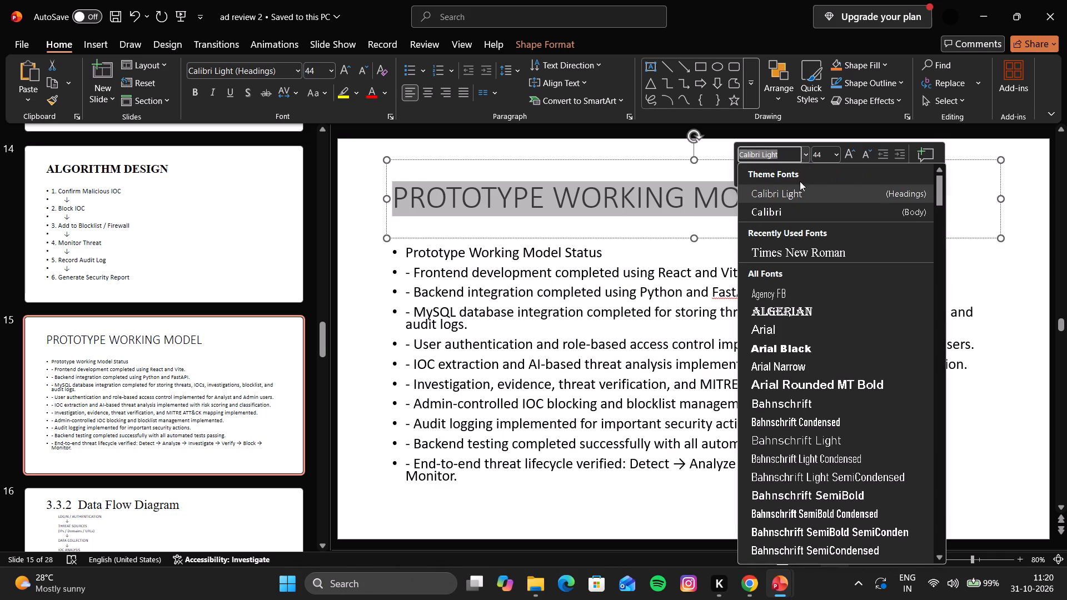
{"action": "left_click", "coordinate": [805, 251]}
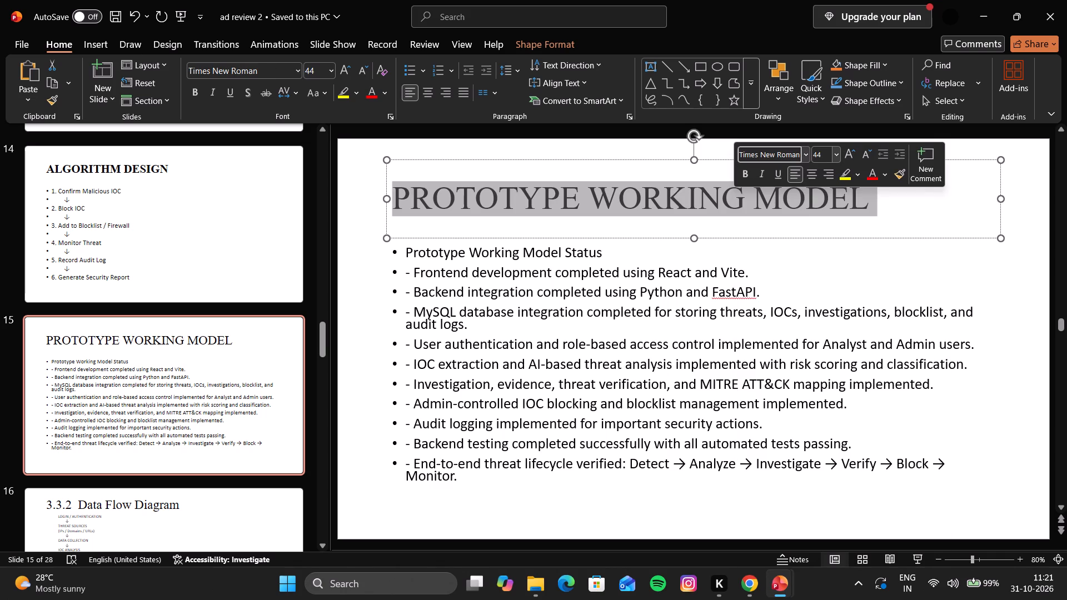
{"action": "left_click", "coordinate": [820, 154]}
{"action": "type", "text": "40"}
{"action": "left_click", "coordinate": [745, 168]}
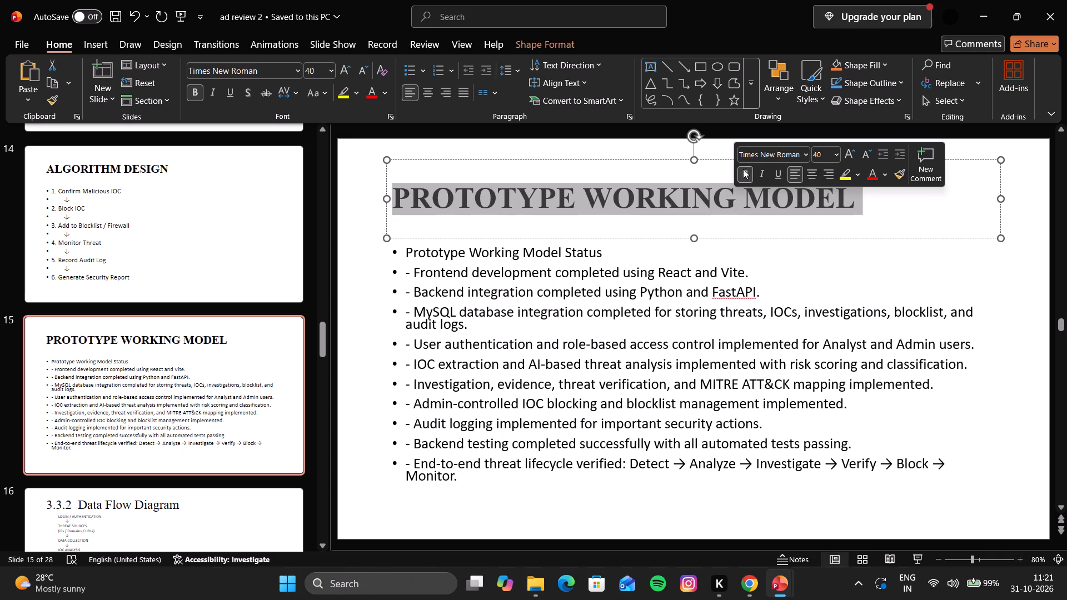
{"action": "left_click", "coordinate": [558, 170]}
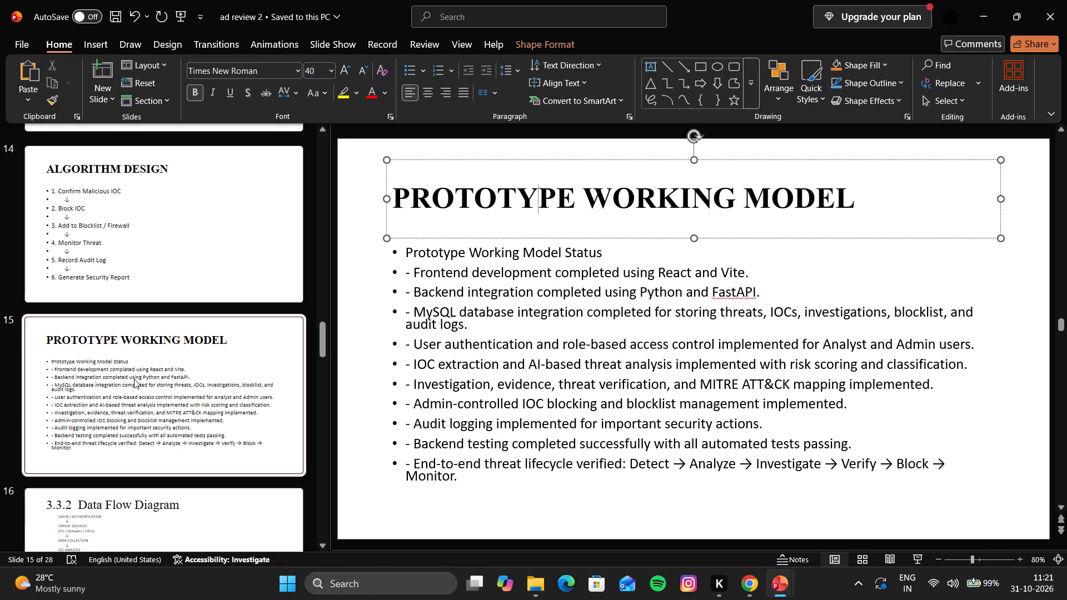
Make the whole "3.3.2 Data Flow Diagram" title on slide 16 bold and set its font size to 40.
{"action": "scroll", "coordinate": [115, 407], "scroll_direction": "down", "scroll_amount": 1}
{"action": "left_click", "coordinate": [103, 277]}
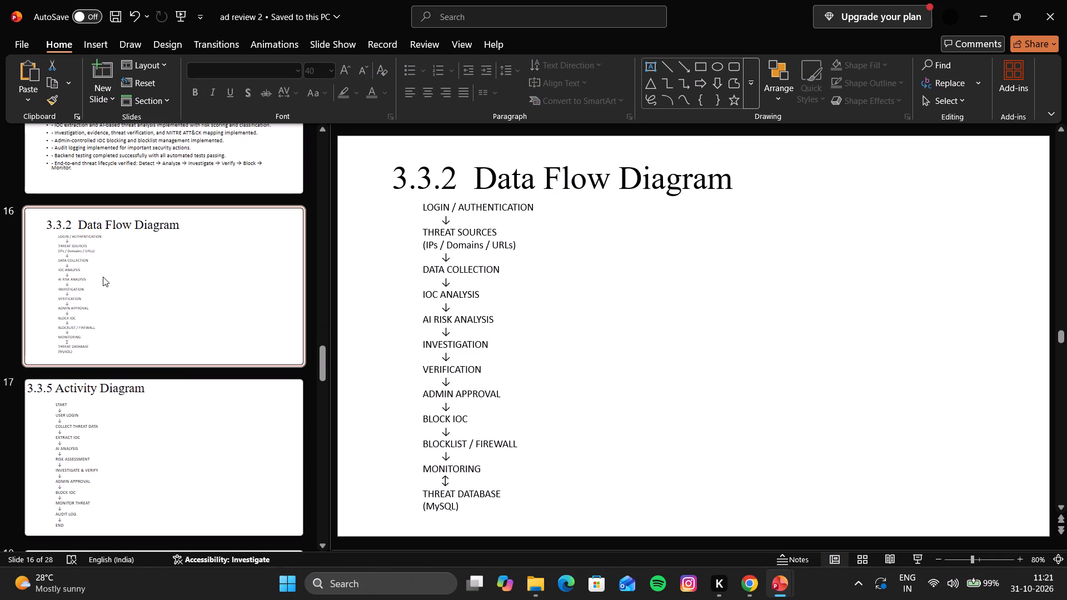
{"action": "left_click", "coordinate": [384, 168]}
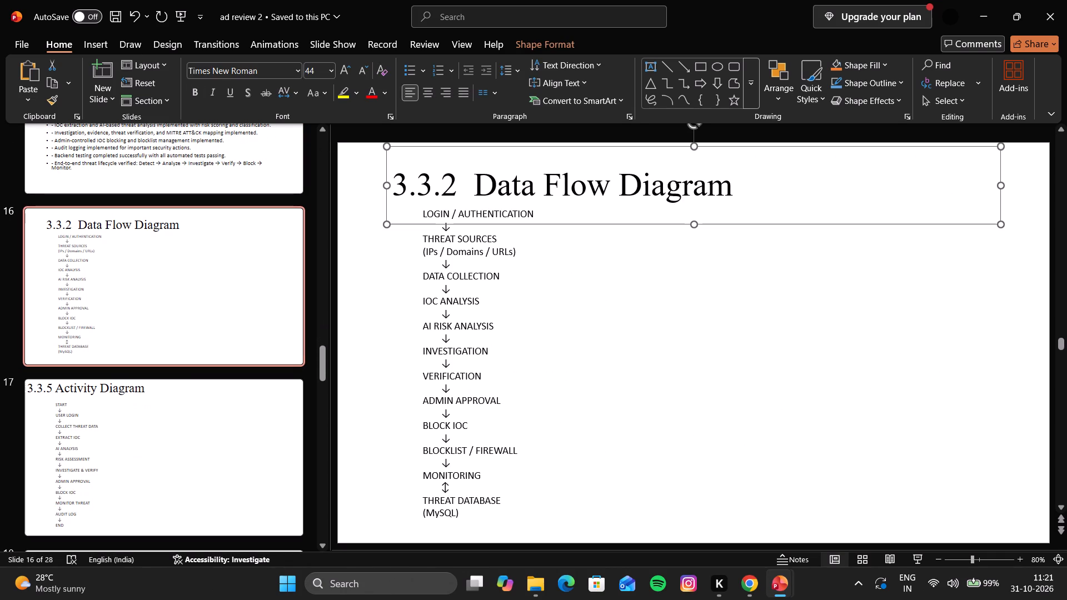
{"action": "left_click", "coordinate": [445, 194]}
{"action": "triple_click", "coordinate": [445, 194]}
{"action": "left_click", "coordinate": [445, 194]}
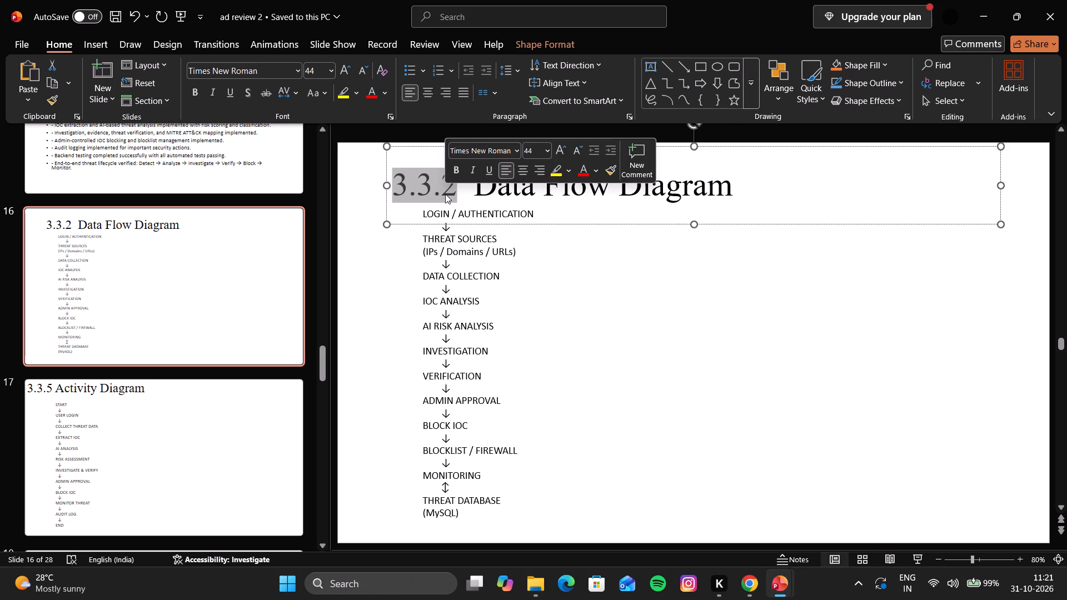
{"action": "left_click", "coordinate": [445, 194]}
{"action": "triple_click", "coordinate": [445, 194]}
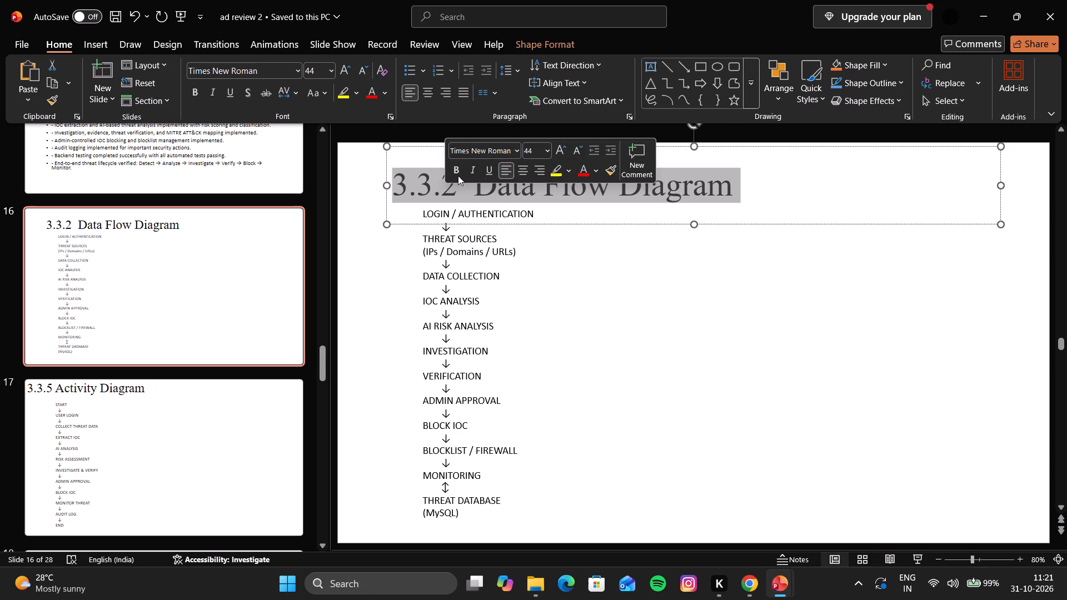
{"action": "left_click", "coordinate": [448, 178]}
{"action": "left_click", "coordinate": [533, 148]}
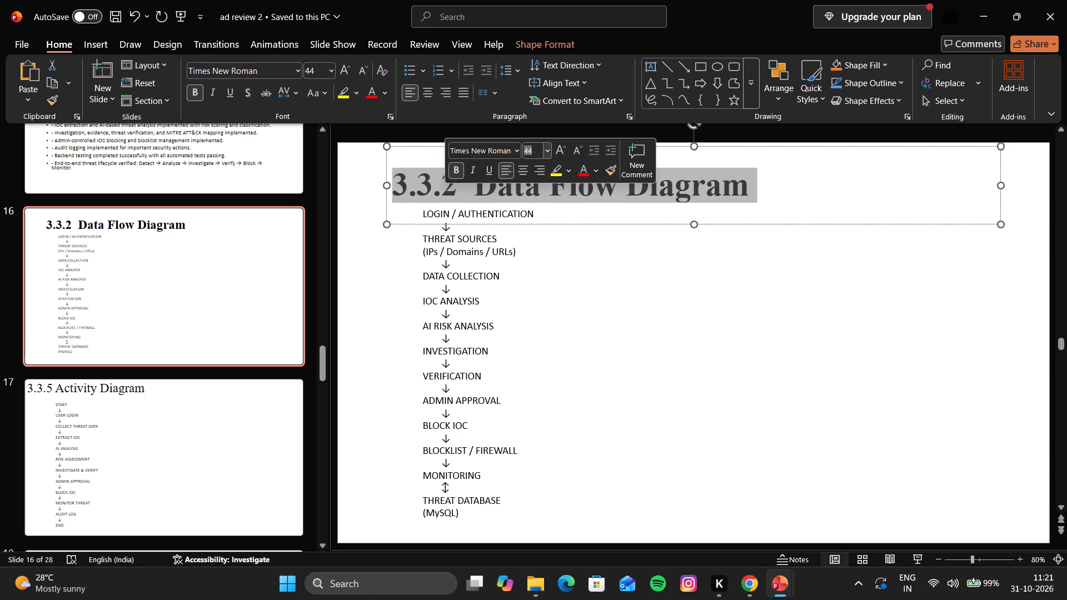
{"action": "type", "text": "40"}
{"action": "key", "text": "Return"}
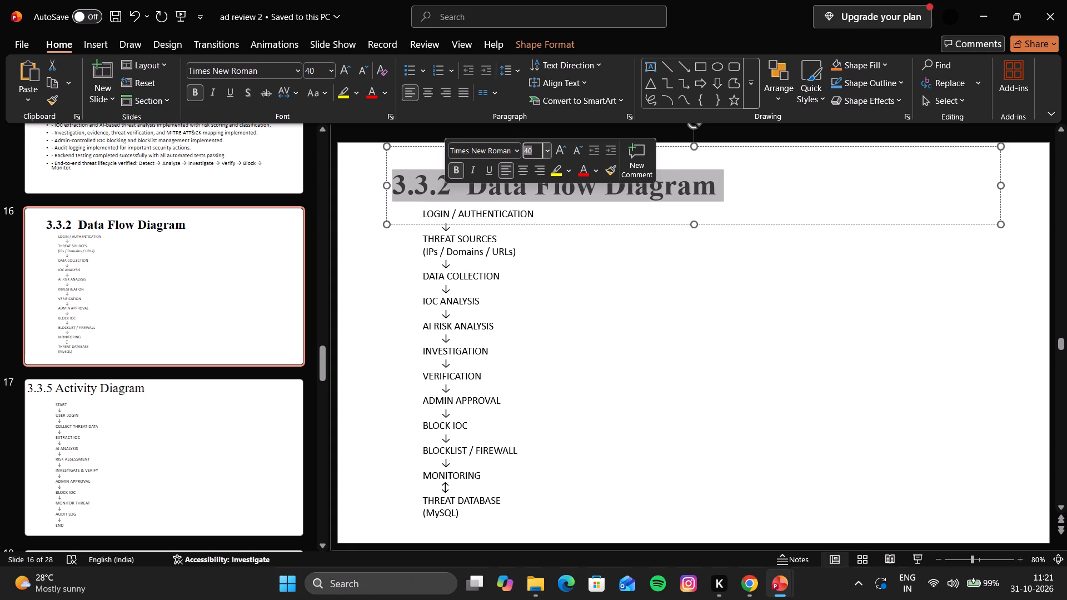
Set the whole "3.3.5 Activity Diagram" title on slide 17 to font size 40 and make it bold.
{"action": "left_click", "coordinate": [156, 387]}
{"action": "left_click", "coordinate": [460, 176]}
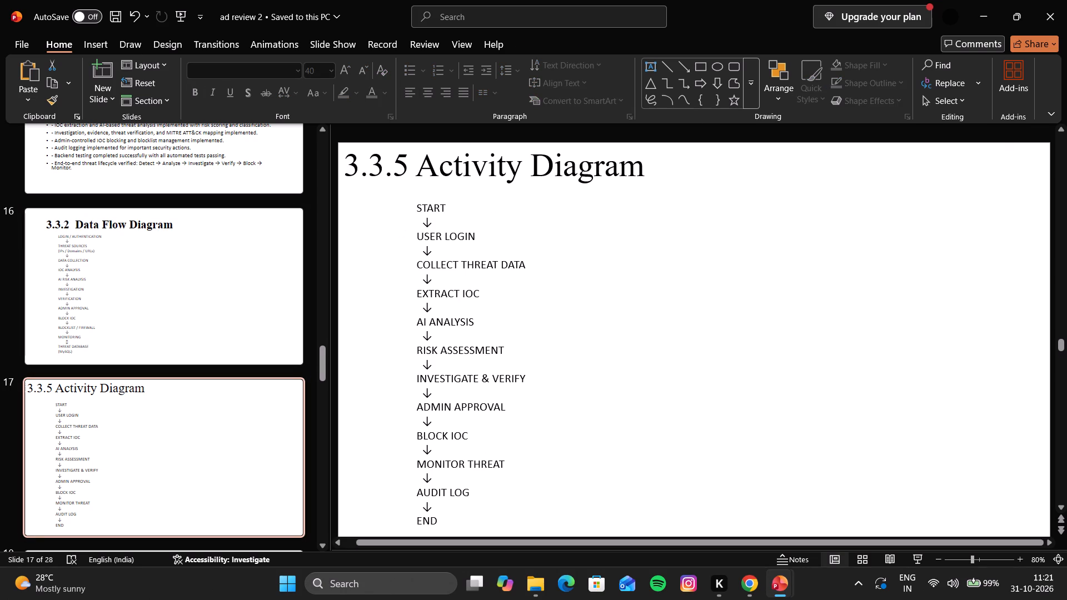
{"action": "double_click", "coordinate": [460, 176]}
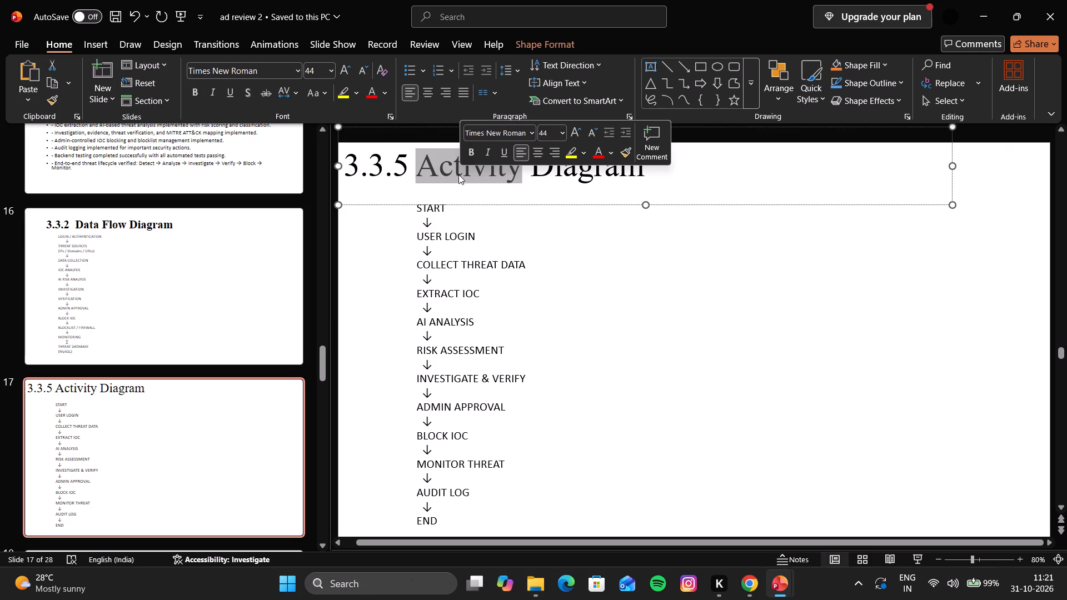
{"action": "left_click", "coordinate": [454, 169]}
{"action": "double_click", "coordinate": [454, 169]}
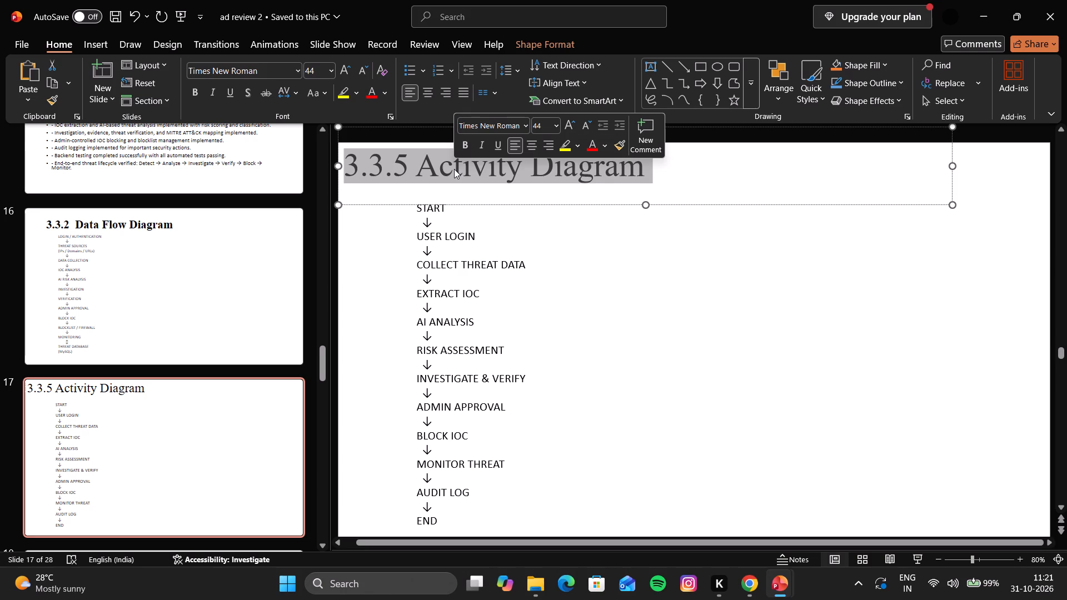
{"action": "left_click", "coordinate": [542, 120]}
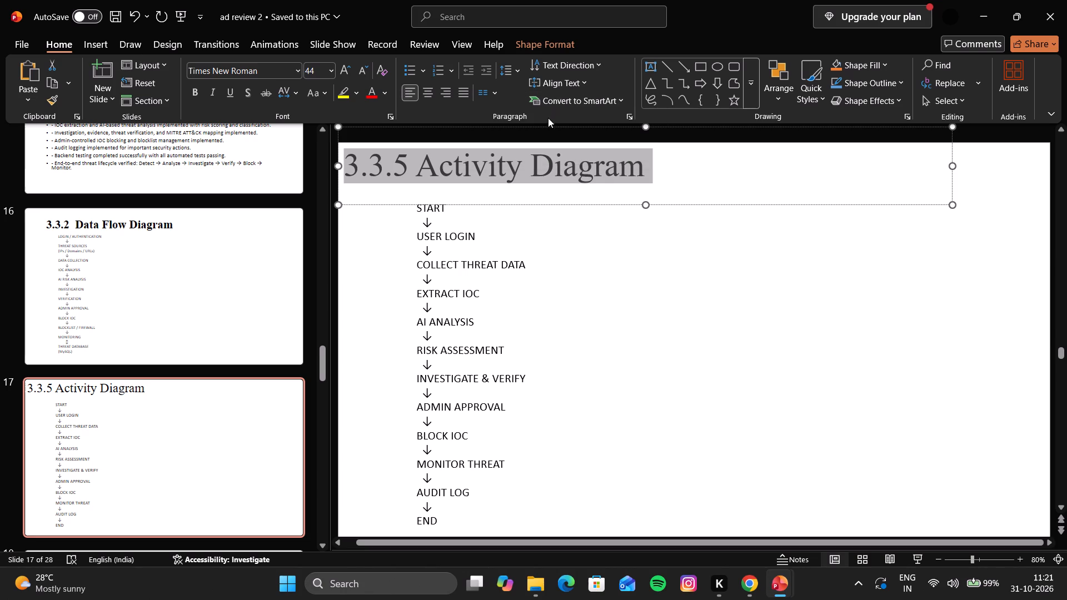
{"action": "left_click", "coordinate": [312, 66]}
{"action": "type", "text": "40"}
{"action": "left_click", "coordinate": [197, 87]}
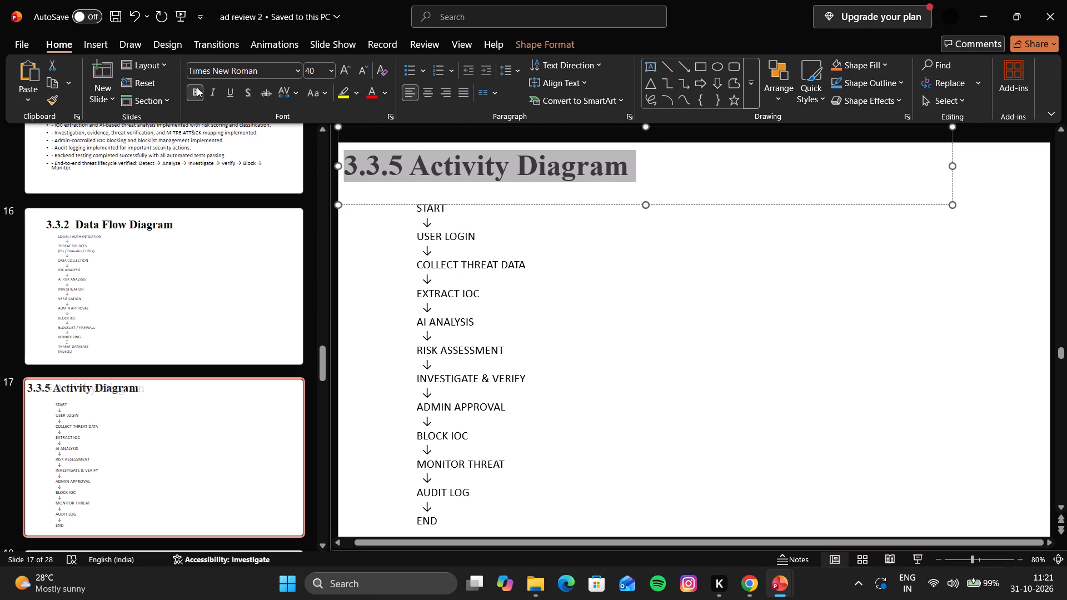
Check the title formatting on the Technologies slide, slide 18.
{"action": "scroll", "coordinate": [170, 388], "scroll_direction": "down", "scroll_amount": 1}
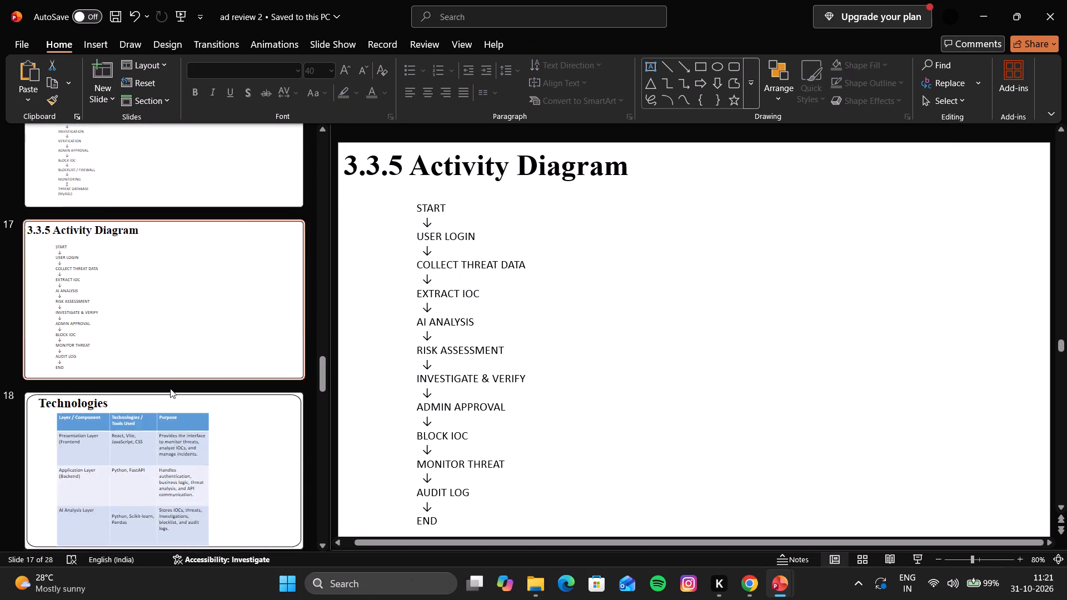
{"action": "scroll", "coordinate": [170, 388], "scroll_direction": "down", "scroll_amount": 1}
{"action": "left_click", "coordinate": [151, 331]}
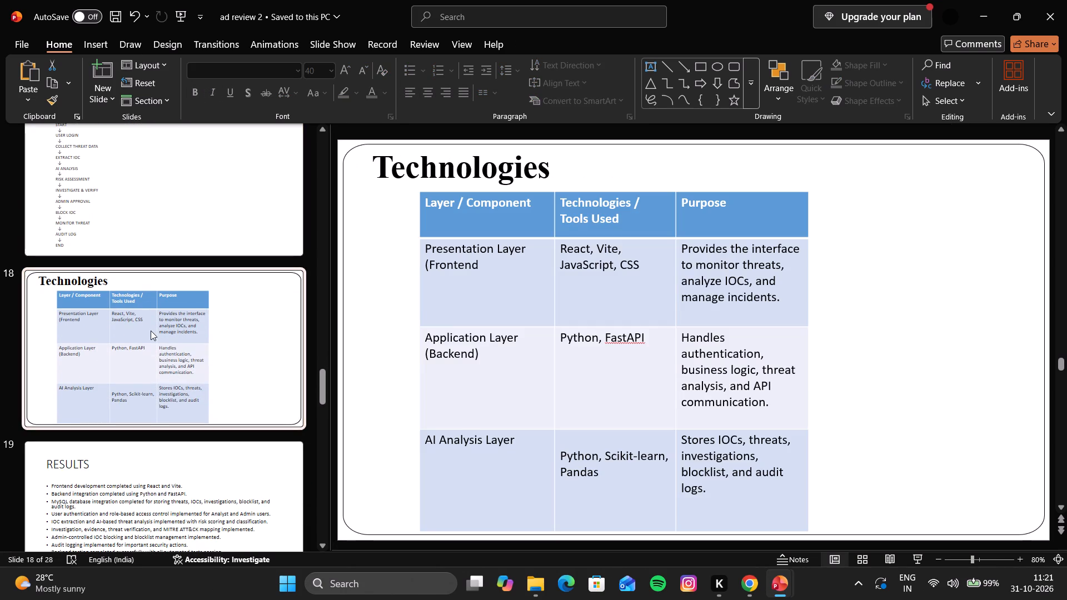
{"action": "scroll", "coordinate": [182, 427], "scroll_direction": "down", "scroll_amount": 1}
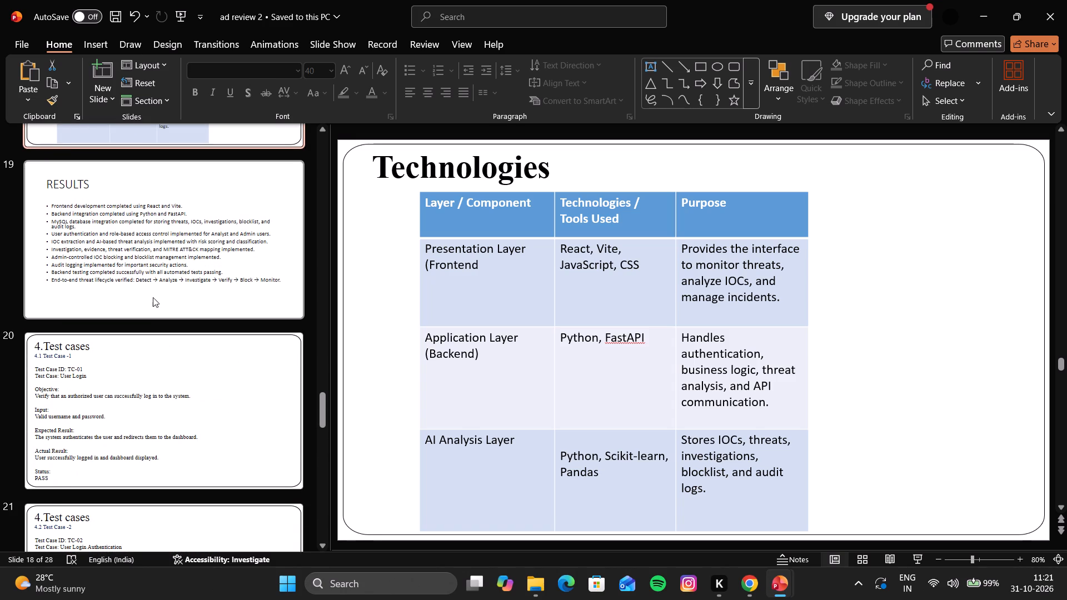
Format the whole RESULTS title on slide 19 in Times New Roman, size 40, bold.
{"action": "left_click", "coordinate": [136, 267]}
{"action": "left_click", "coordinate": [523, 202]}
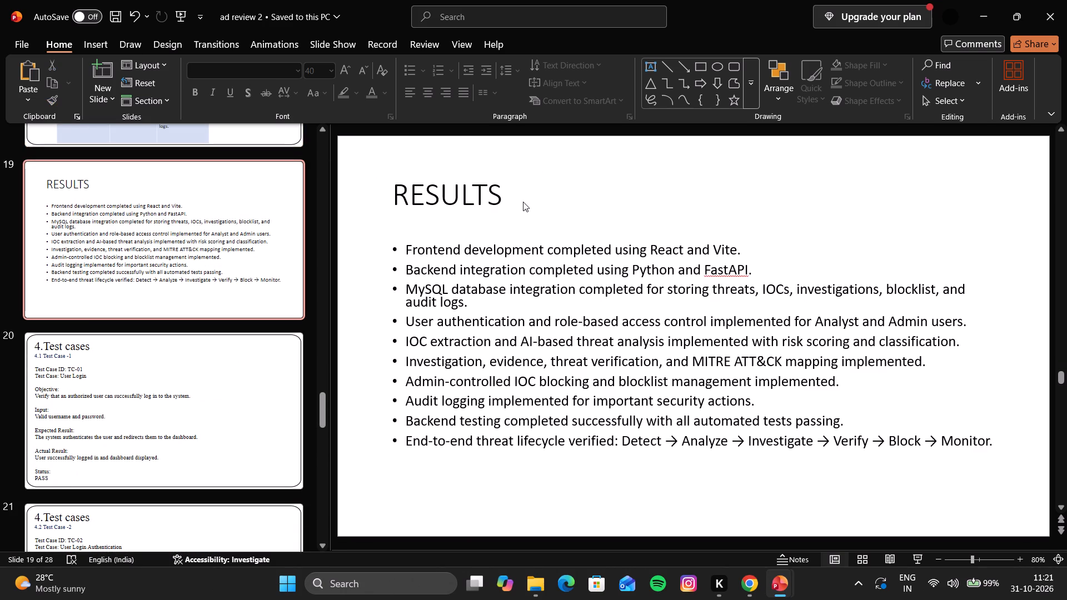
{"action": "left_click", "coordinate": [496, 188]}
{"action": "left_click", "coordinate": [496, 188]}
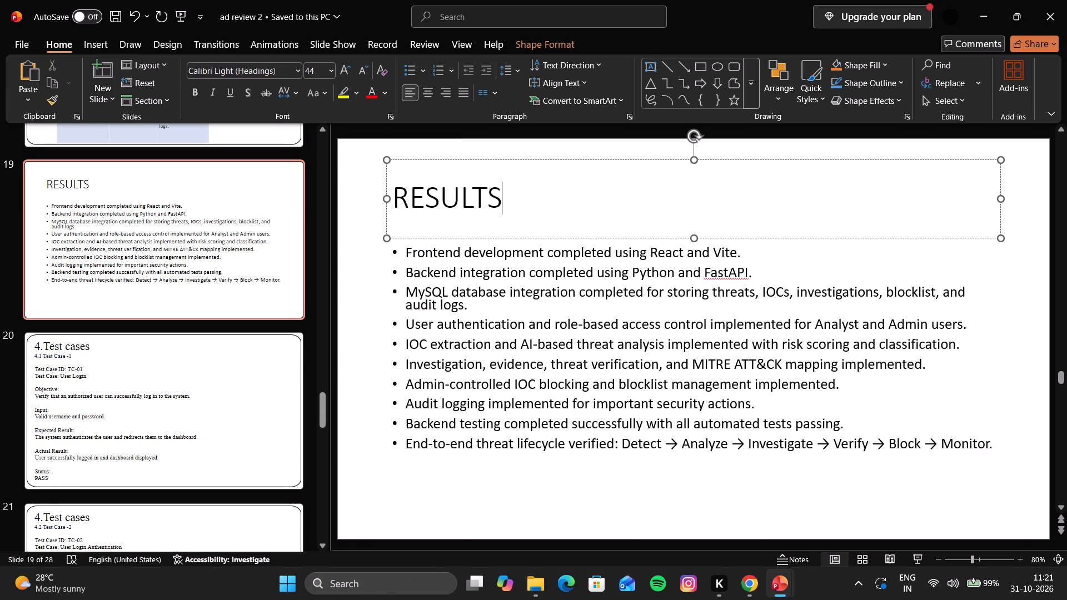
{"action": "left_click_drag", "start_coordinate": [519, 188], "coordinate": [375, 196]}
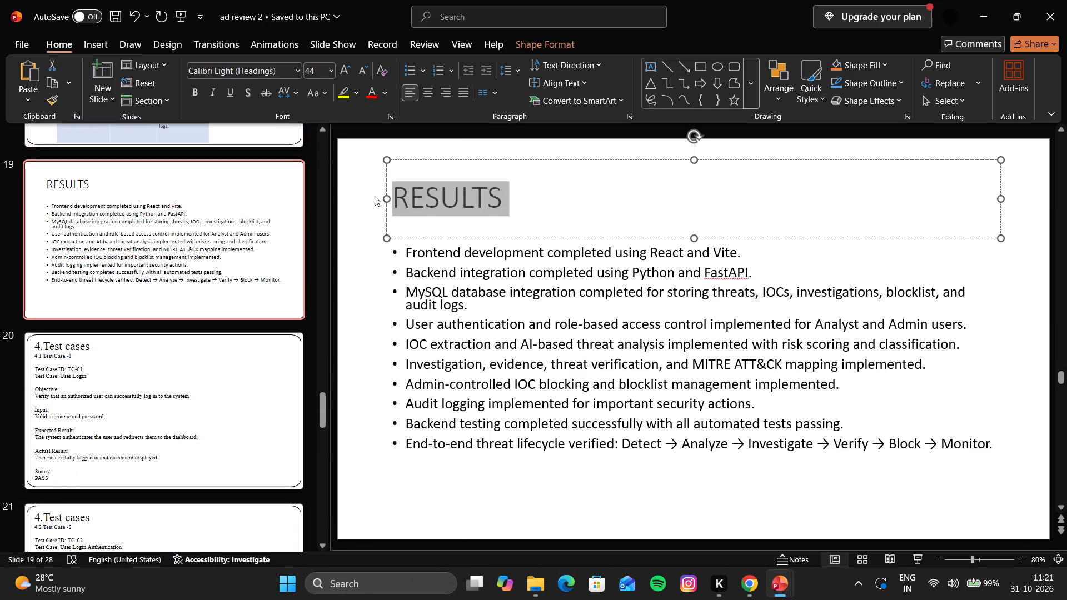
{"action": "left_click", "coordinate": [441, 154]}
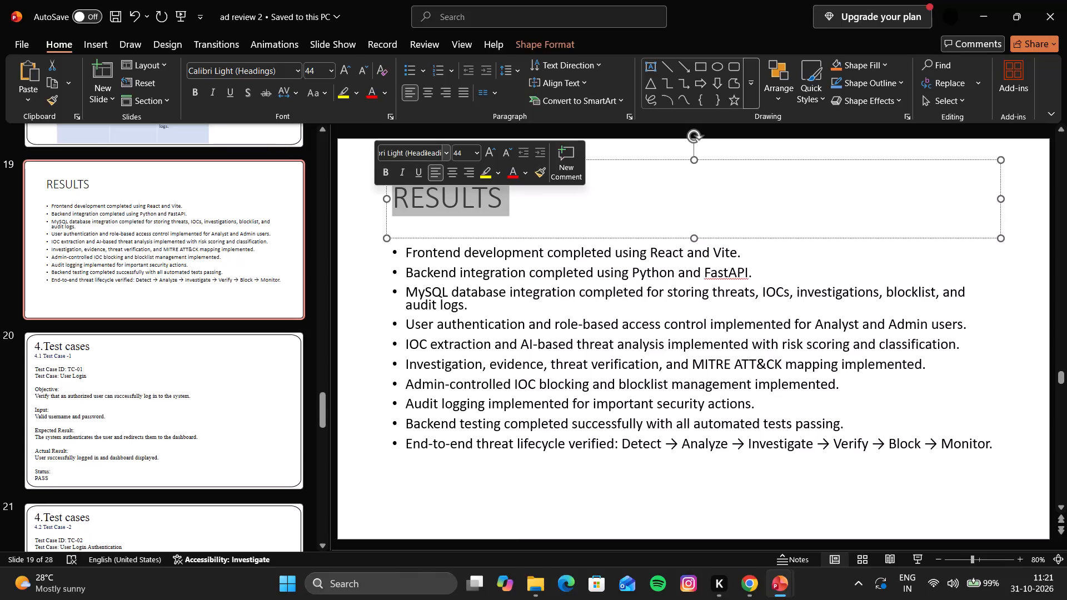
{"action": "type", "text": "tim"}
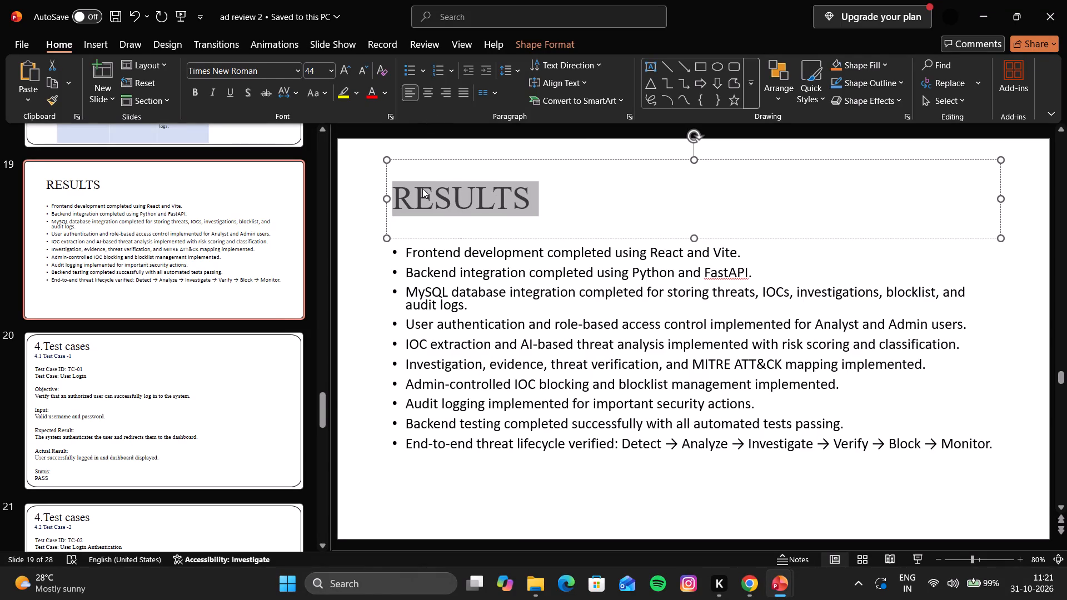
{"action": "left_click", "coordinate": [312, 66]}
{"action": "type", "text": "40"}
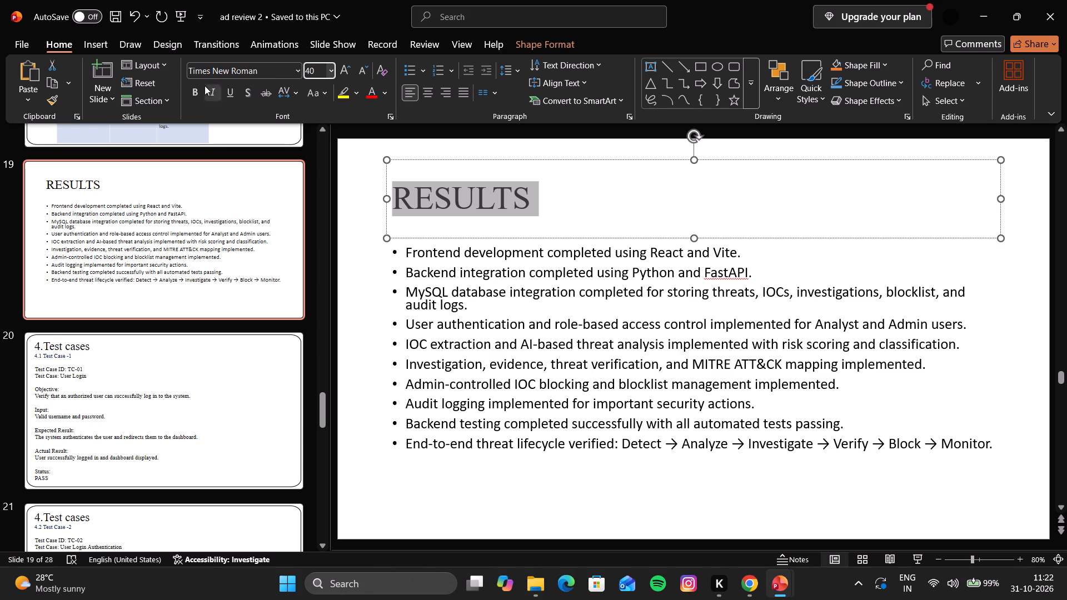
{"action": "left_click", "coordinate": [198, 86]}
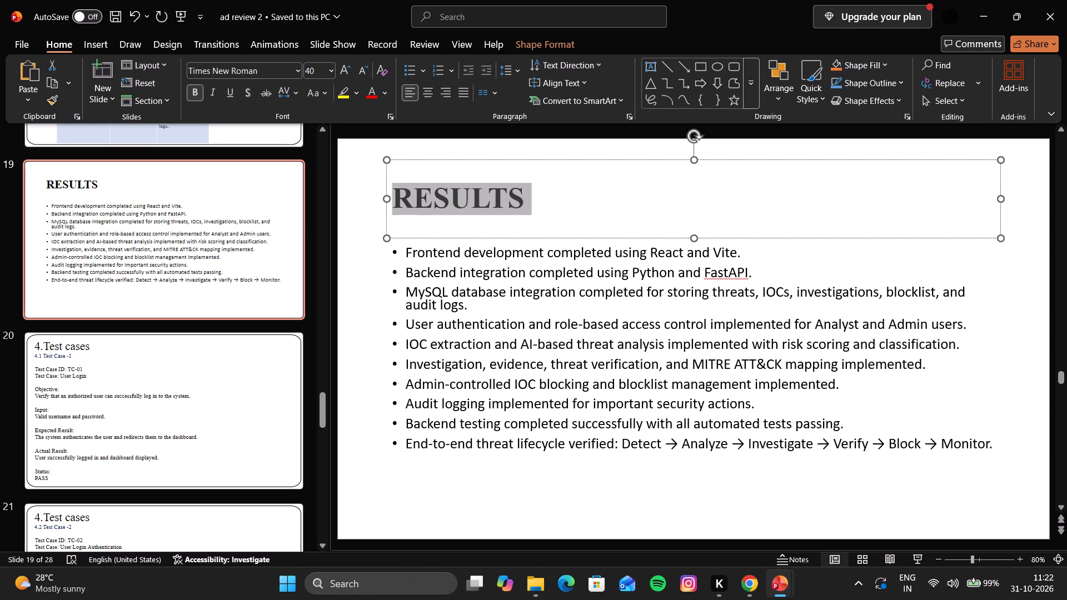
{"action": "left_click", "coordinate": [384, 259]}
Make the "4.Test cases" title line on slide 20 bold, leaving out the "4.1 Test Case -1" subtitle.
{"action": "left_click", "coordinate": [70, 409]}
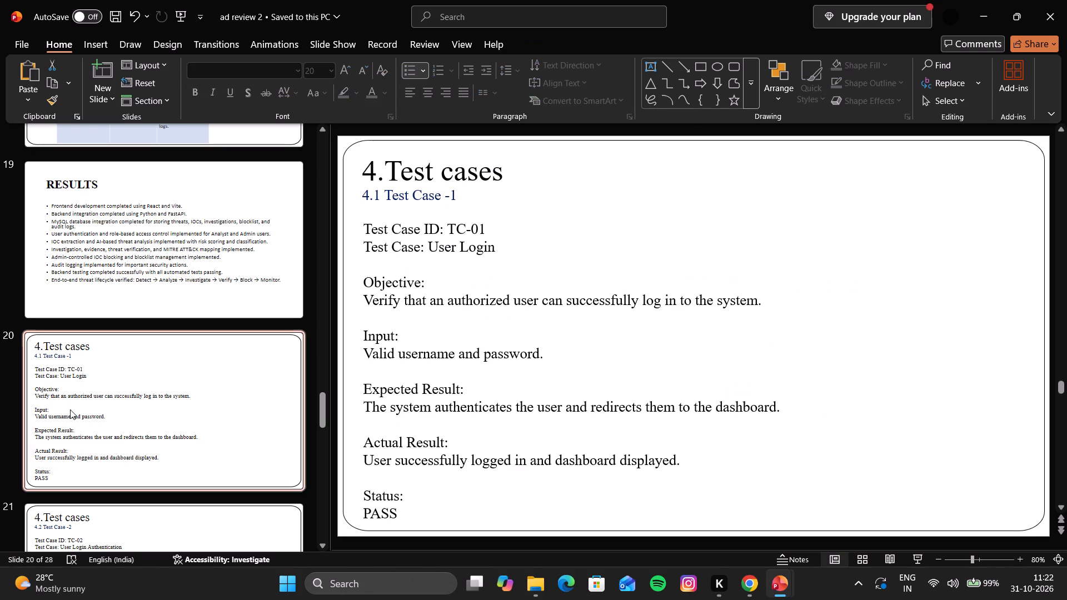
{"action": "left_click", "coordinate": [493, 177]}
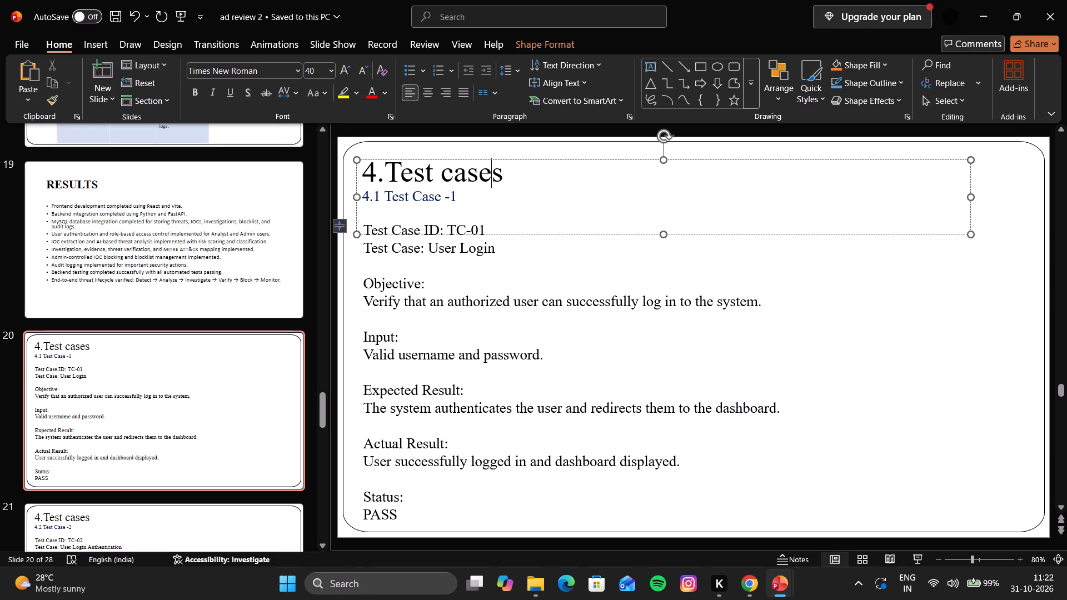
{"action": "left_click", "coordinate": [511, 174]}
{"action": "left_click_drag", "start_coordinate": [511, 174], "coordinate": [361, 170]}
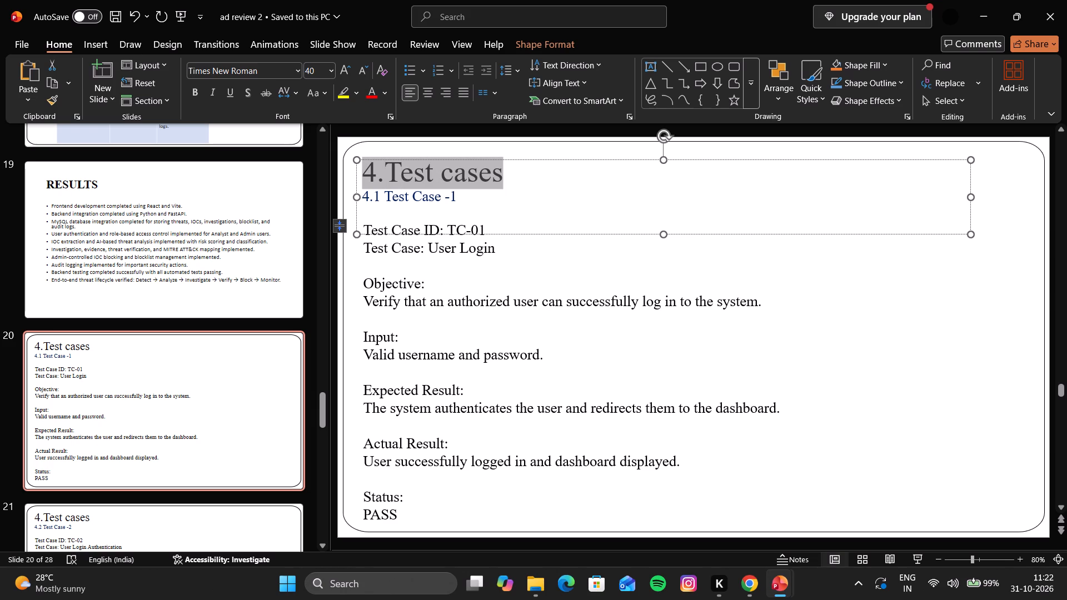
{"action": "left_click_drag", "start_coordinate": [361, 170], "coordinate": [352, 168]}
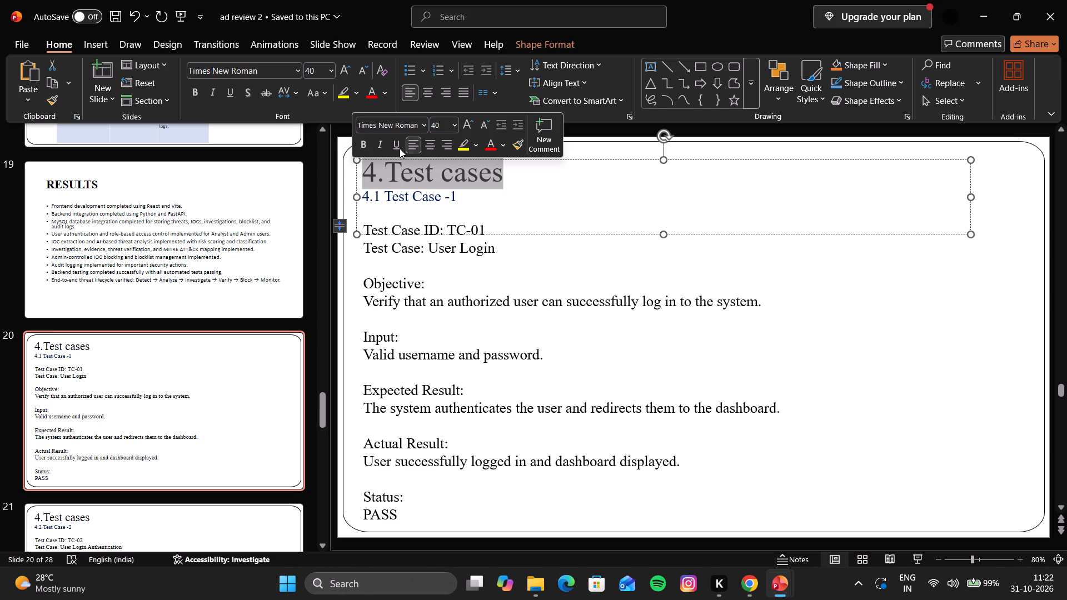
{"action": "left_click", "coordinate": [366, 147]}
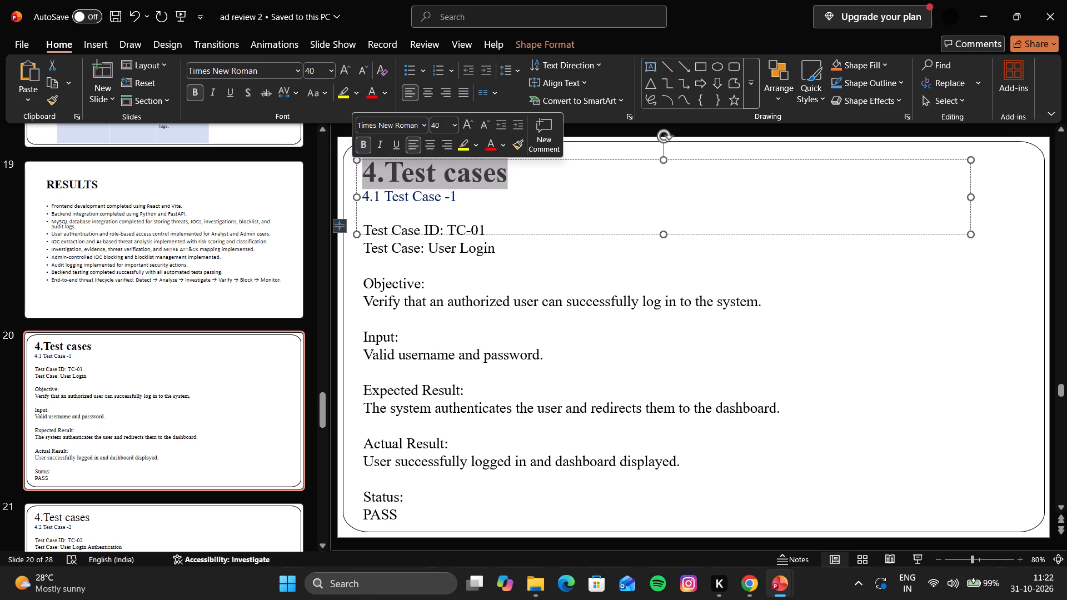
{"action": "left_click", "coordinate": [551, 196]}
{"action": "left_click", "coordinate": [501, 281]}
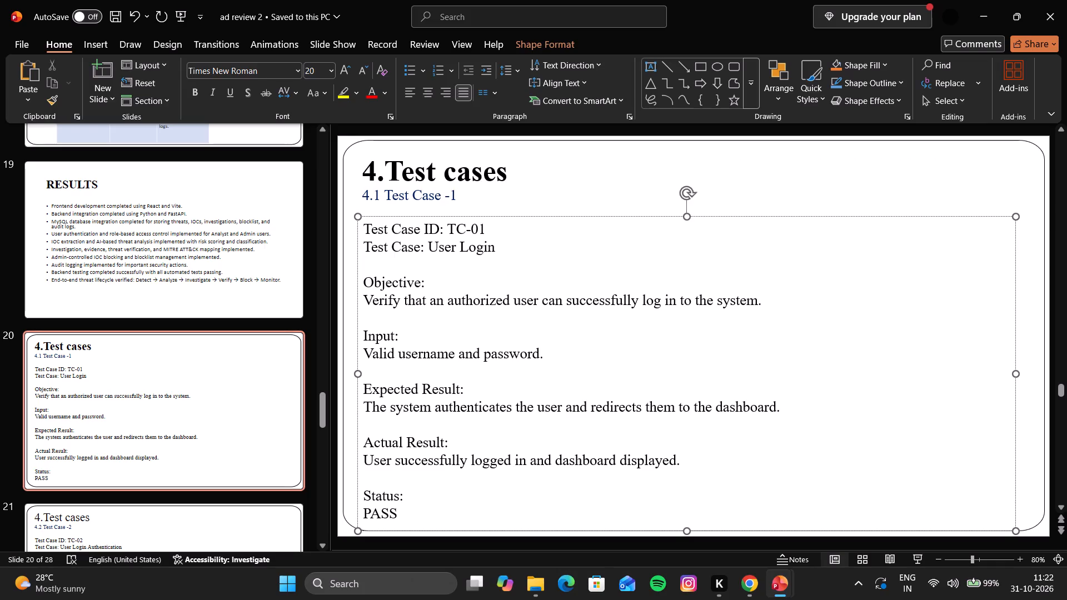
Make only the "4.Test cases" title line on slide 21 bold, without its "4.2 Test Case -2" subtitle.
{"action": "scroll", "coordinate": [66, 444], "scroll_direction": "down", "scroll_amount": 1}
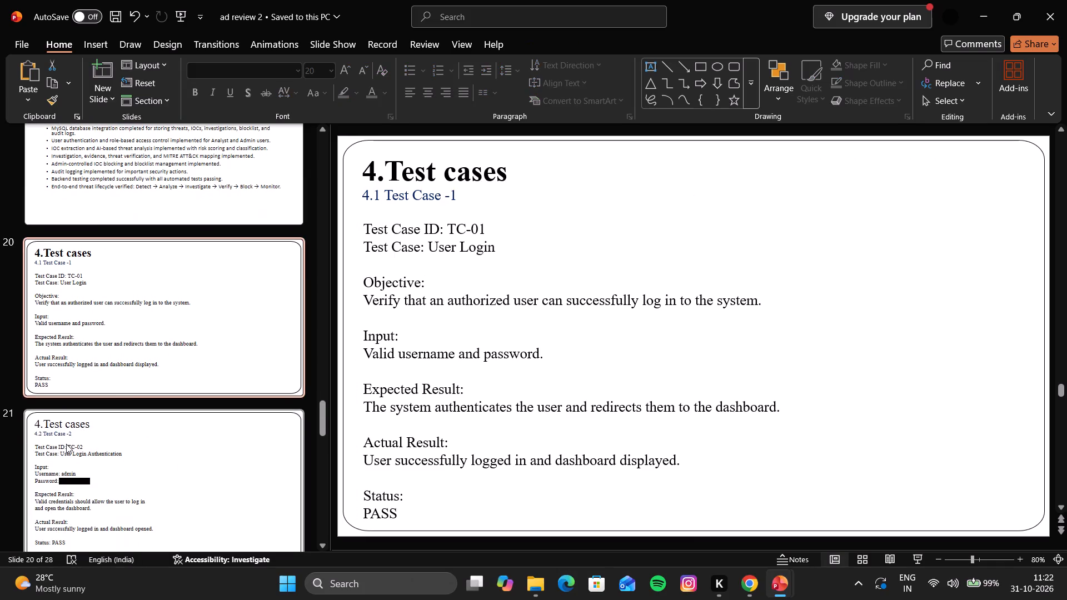
{"action": "scroll", "coordinate": [66, 444], "scroll_direction": "down", "scroll_amount": 1}
{"action": "left_click", "coordinate": [144, 446]}
{"action": "scroll", "coordinate": [144, 446], "scroll_direction": "down", "scroll_amount": 1}
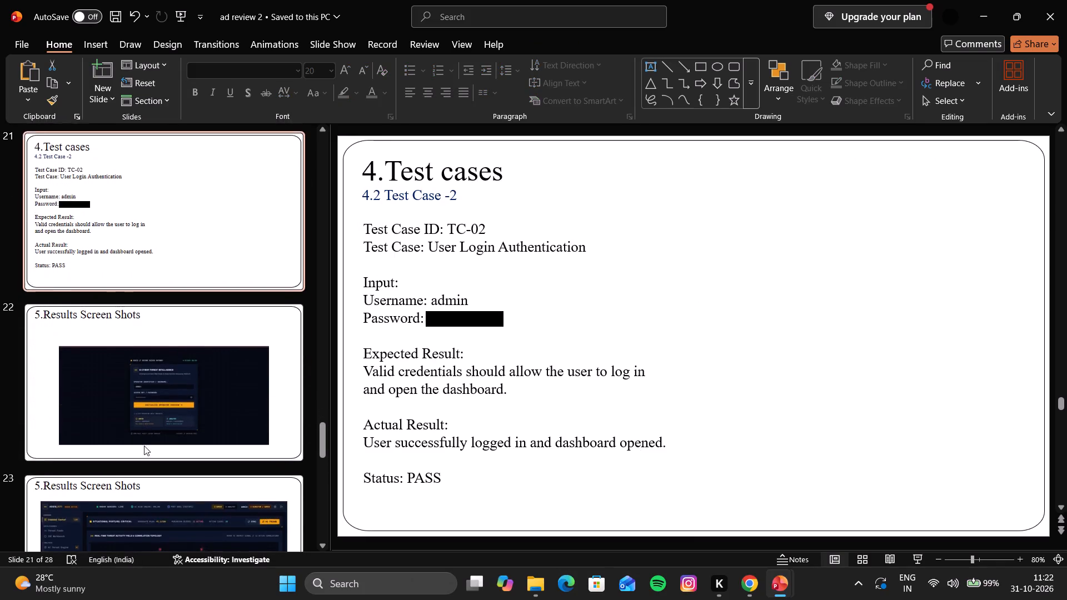
{"action": "scroll", "coordinate": [144, 446], "scroll_direction": "down", "scroll_amount": 1}
{"action": "left_click", "coordinate": [138, 212]}
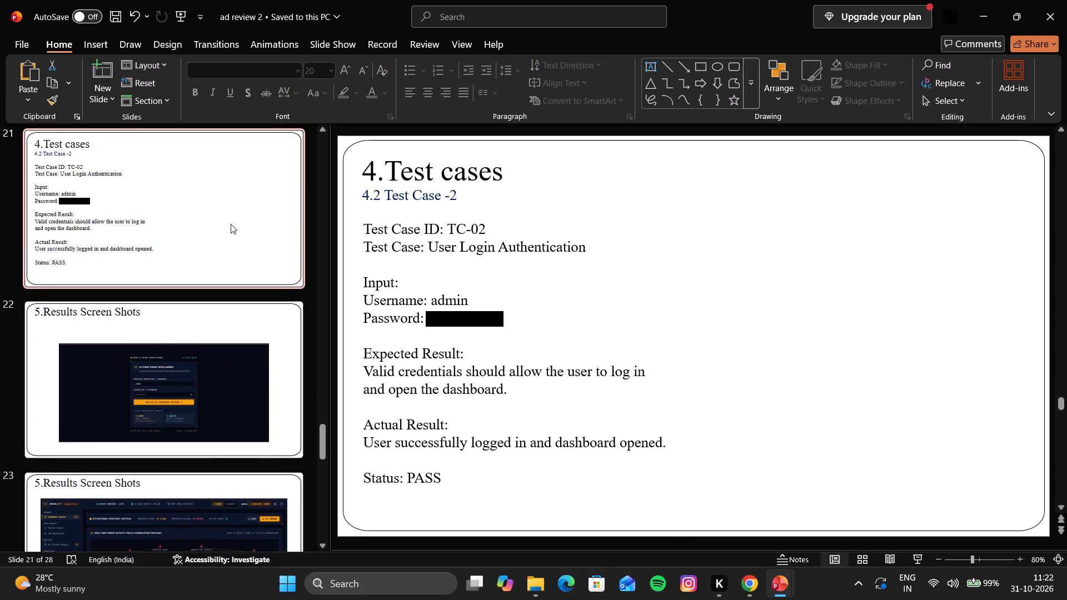
{"action": "left_click", "coordinate": [518, 165]}
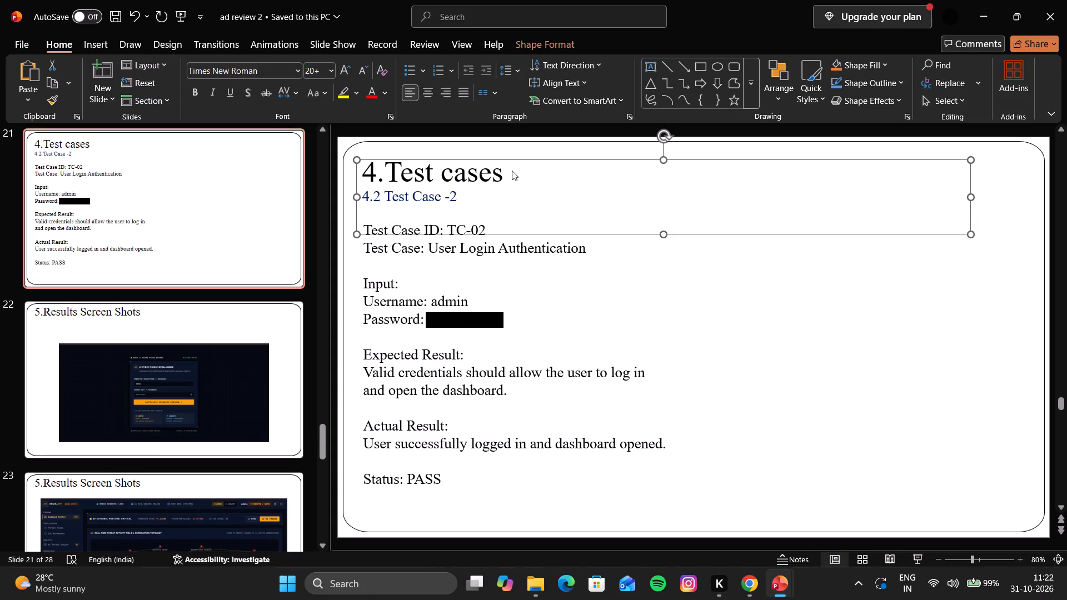
{"action": "left_click", "coordinate": [418, 174]}
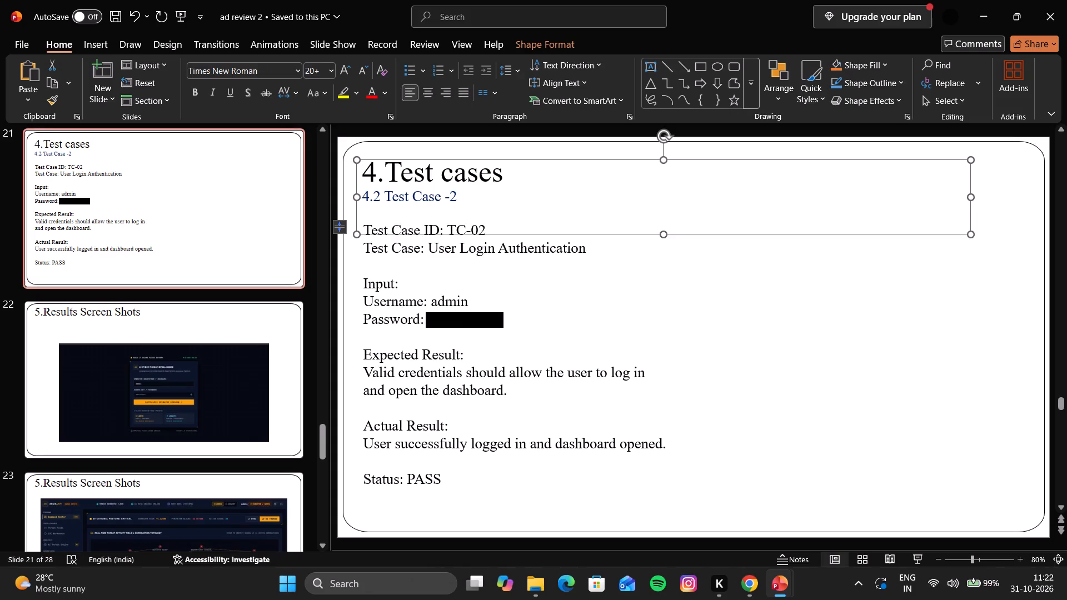
{"action": "left_click", "coordinate": [418, 174]}
{"action": "triple_click", "coordinate": [418, 174]}
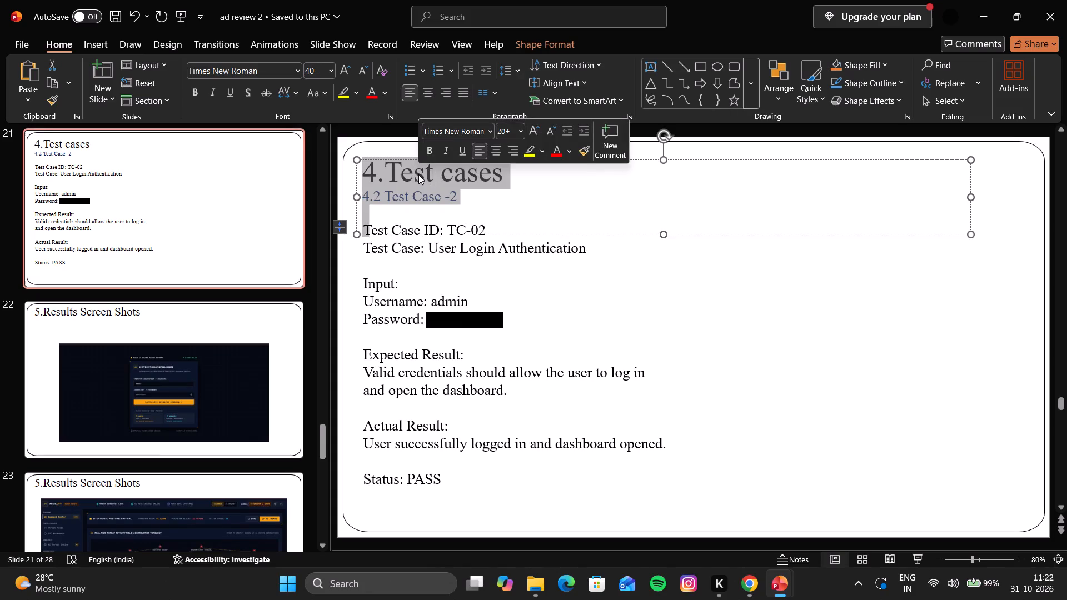
{"action": "left_click", "coordinate": [541, 184]}
{"action": "left_click_drag", "start_coordinate": [499, 168], "coordinate": [435, 169]}
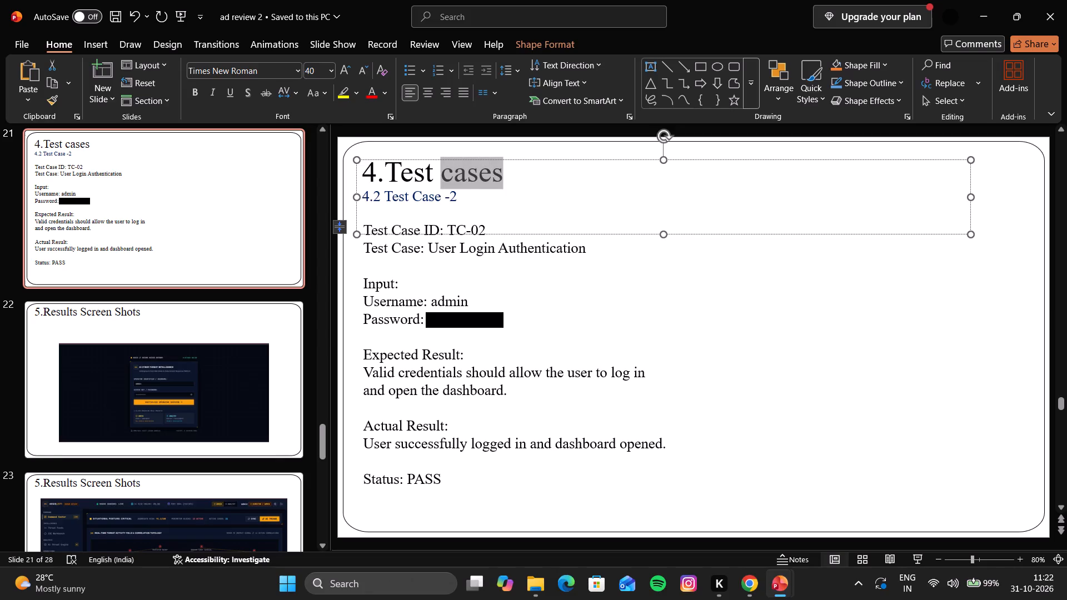
{"action": "left_click_drag", "start_coordinate": [435, 169], "coordinate": [348, 158]}
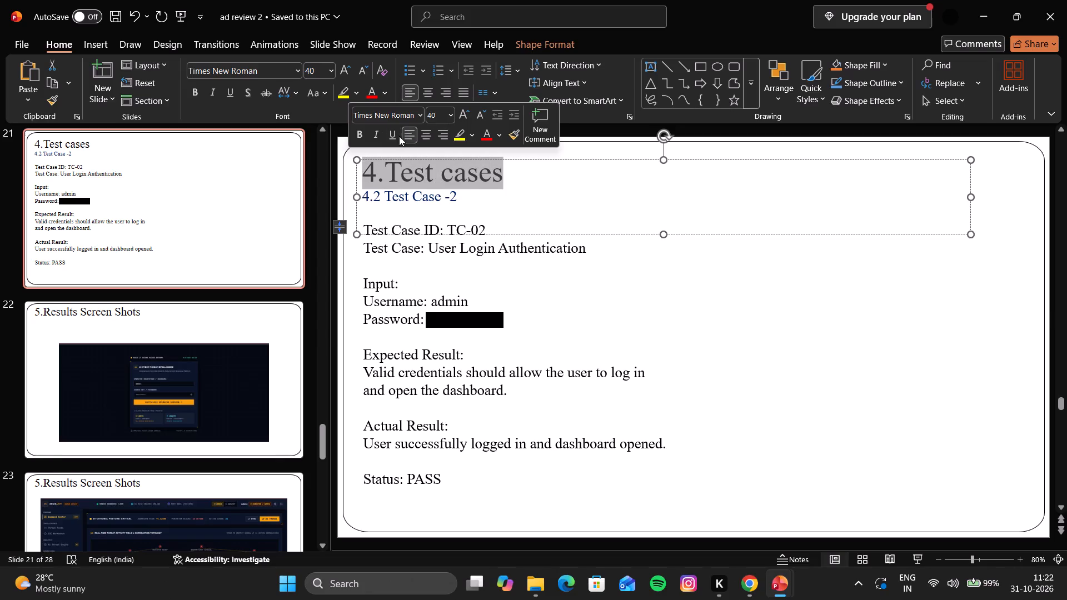
{"action": "left_click", "coordinate": [362, 139]}
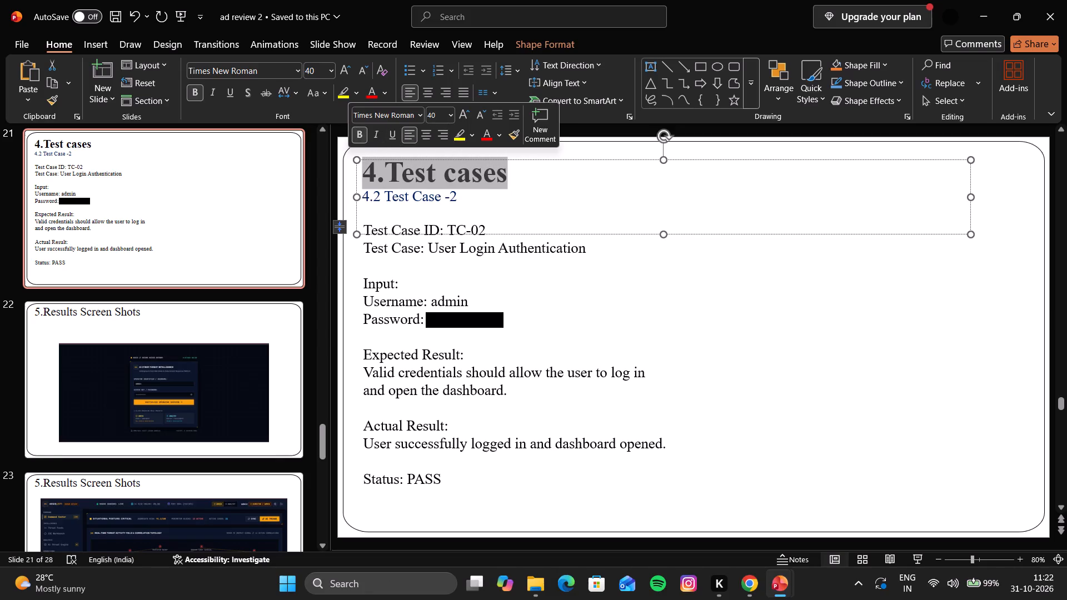
{"action": "left_click", "coordinate": [545, 173]}
{"action": "scroll", "coordinate": [163, 387], "scroll_direction": "down", "scroll_amount": 1}
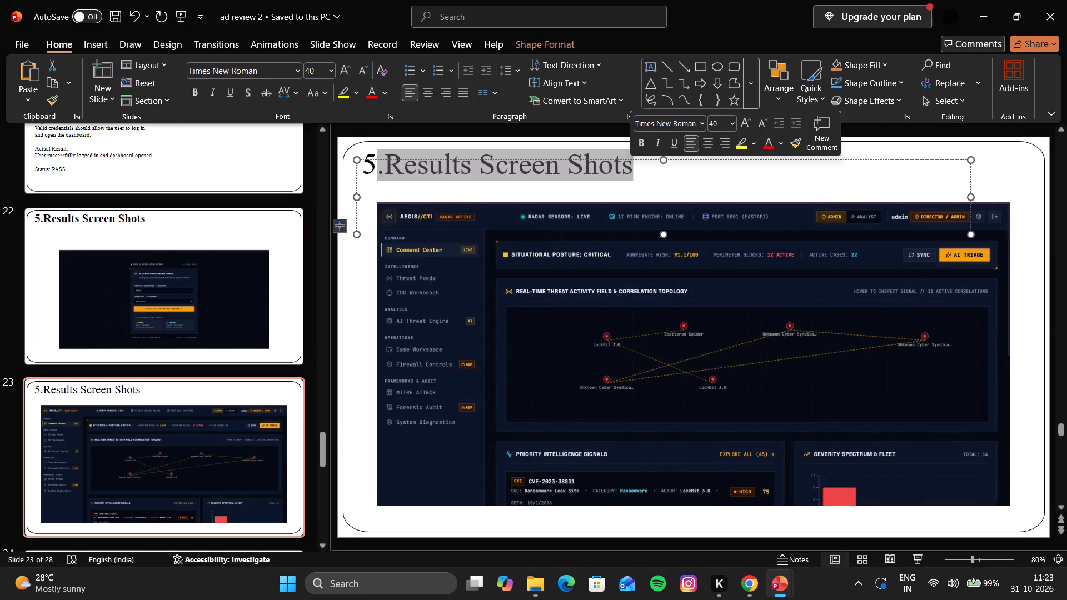
{"action": "left_click_drag", "start_coordinate": [376, 158], "coordinate": [361, 158]}
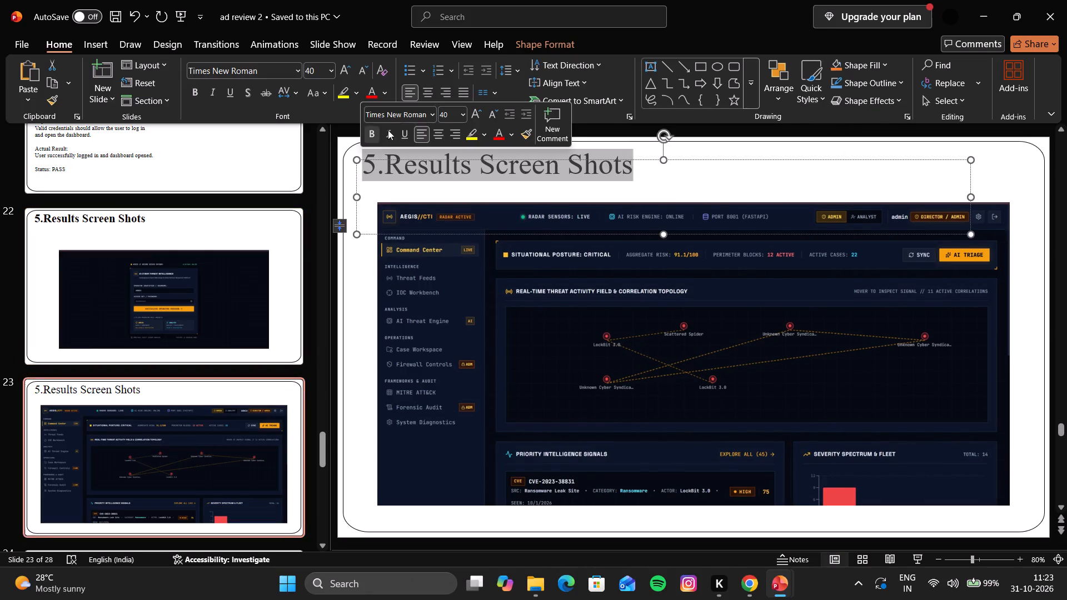
{"action": "left_click", "coordinate": [372, 131]}
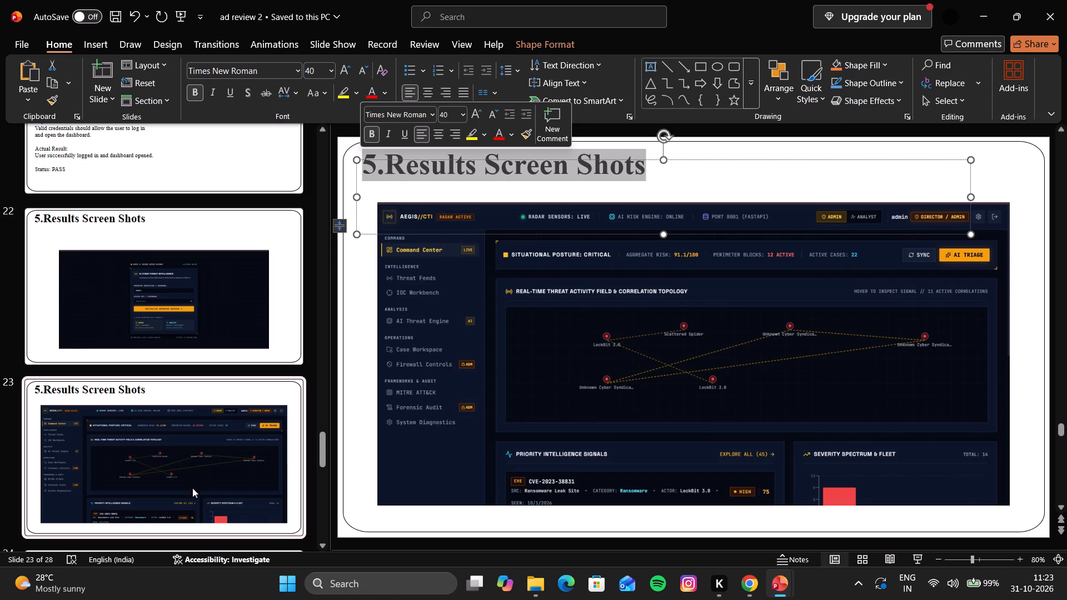
{"action": "left_click", "coordinate": [188, 493]}
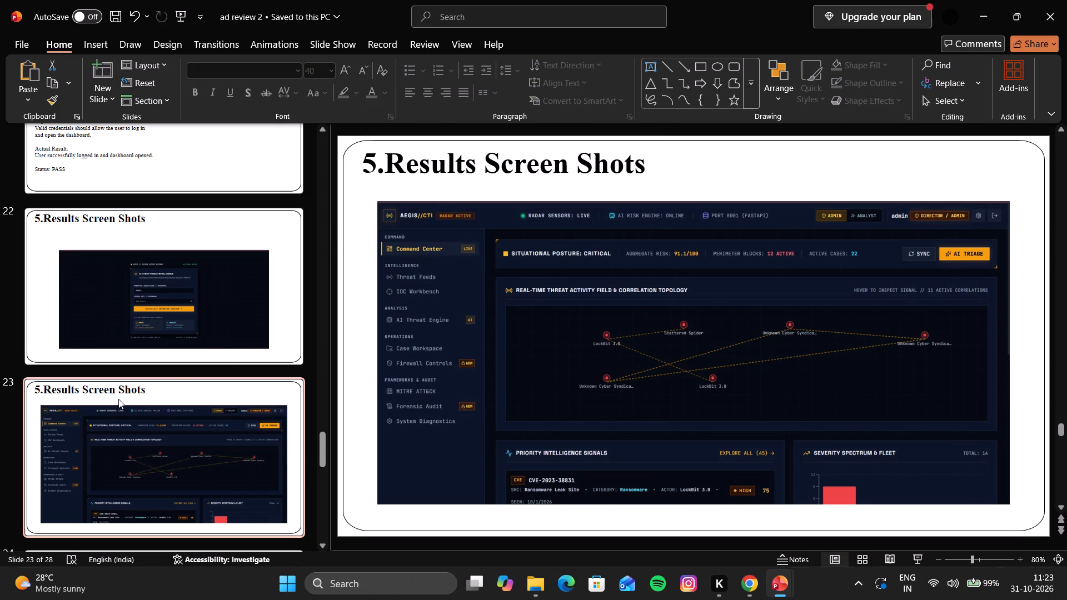
Copy the bold "5.Results Screen Shots" title text from slide 23, without the empty line below it.
{"action": "scroll", "coordinate": [118, 399], "scroll_direction": "down", "scroll_amount": 1}
{"action": "left_click", "coordinate": [130, 245]}
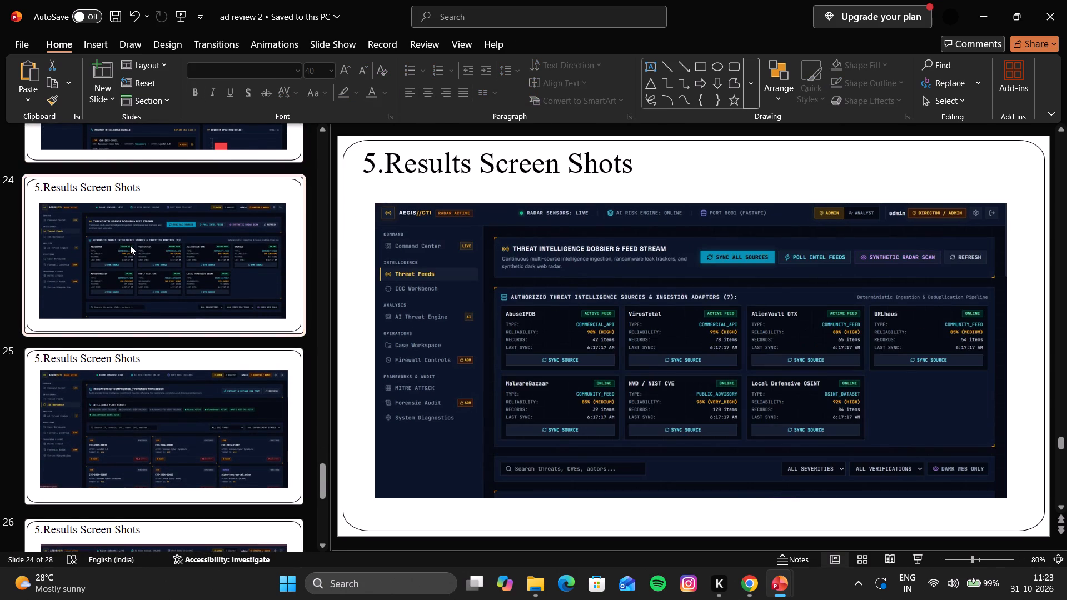
{"action": "scroll", "coordinate": [130, 245], "scroll_direction": "up", "scroll_amount": 1}
{"action": "left_click", "coordinate": [113, 207]}
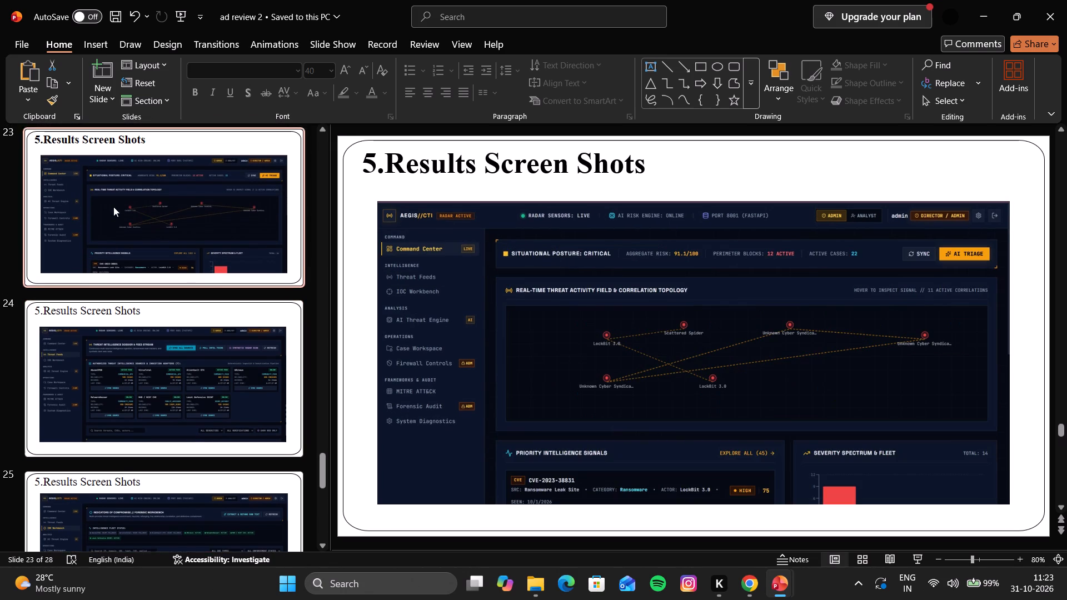
{"action": "left_click", "coordinate": [652, 162]}
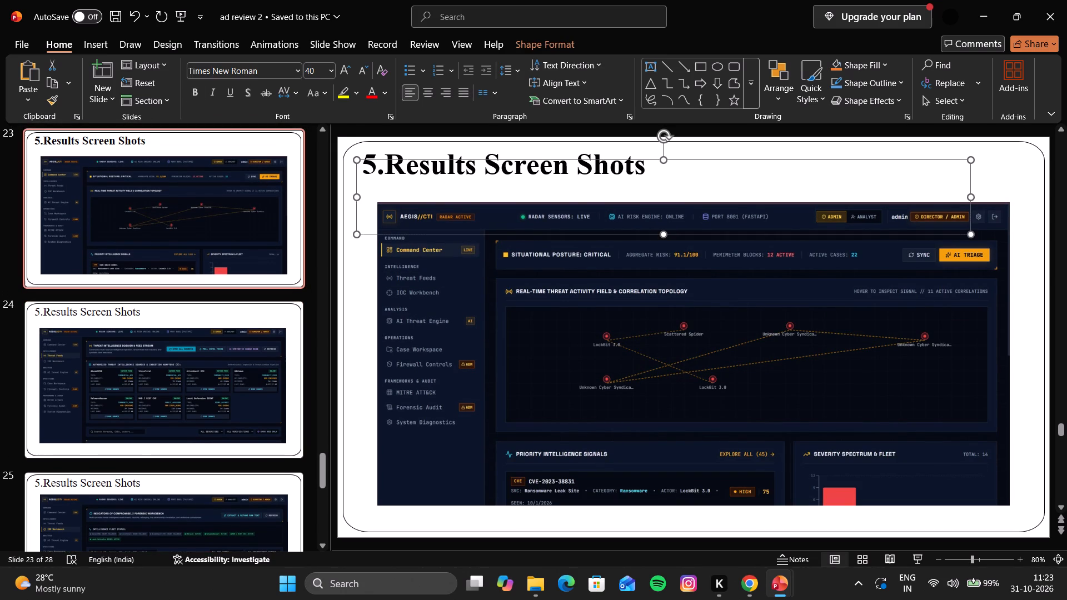
{"action": "left_click", "coordinate": [626, 173]}
{"action": "left_click", "coordinate": [626, 173]}
{"action": "key", "text": "ctrl+a"}
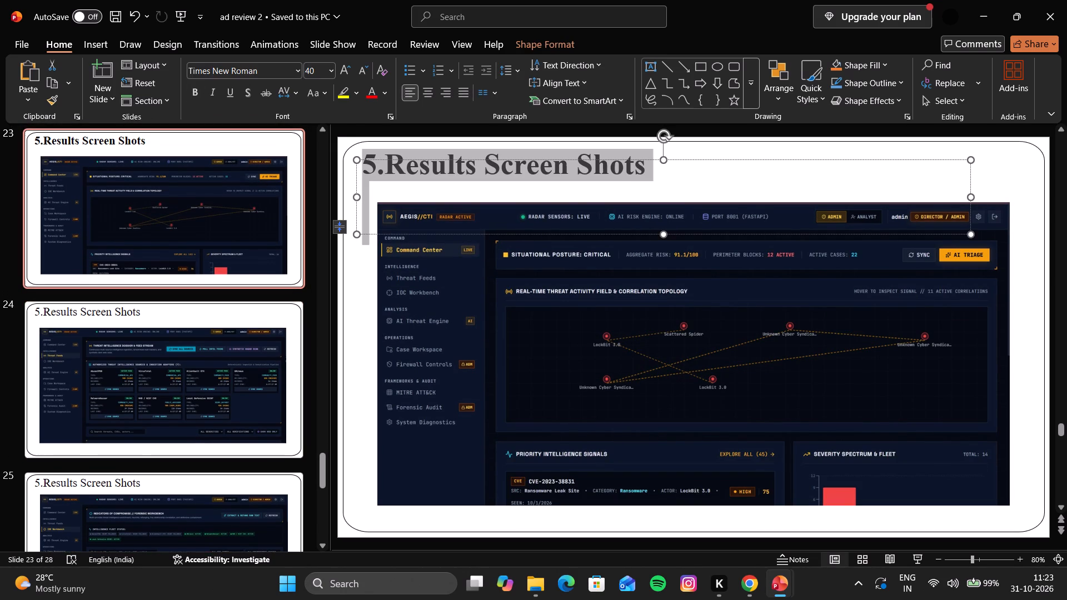
{"action": "left_click", "coordinate": [626, 173]}
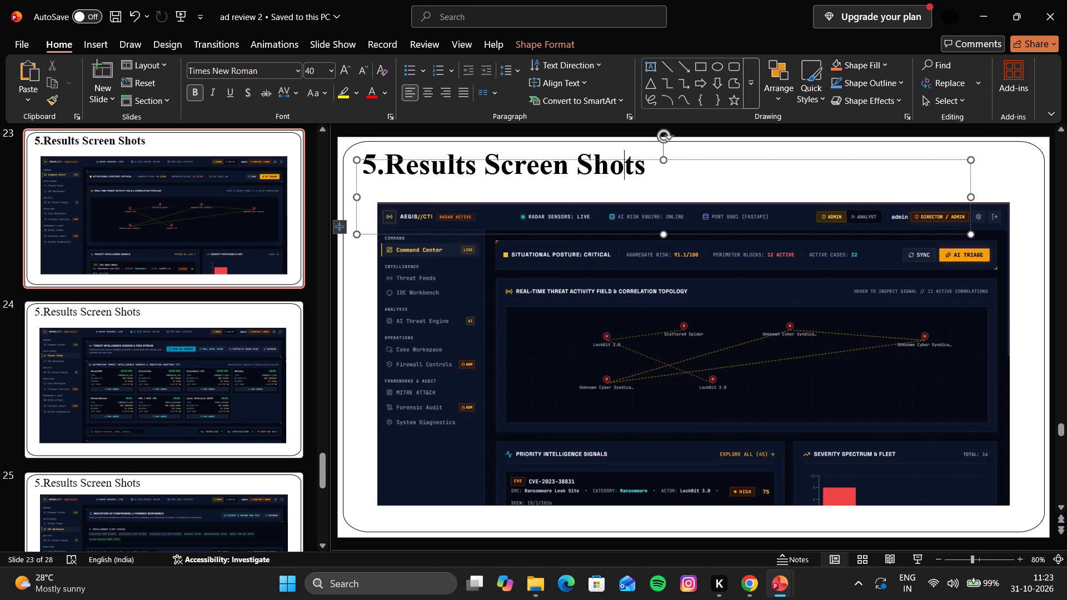
{"action": "left_click_drag", "start_coordinate": [654, 173], "coordinate": [428, 169]}
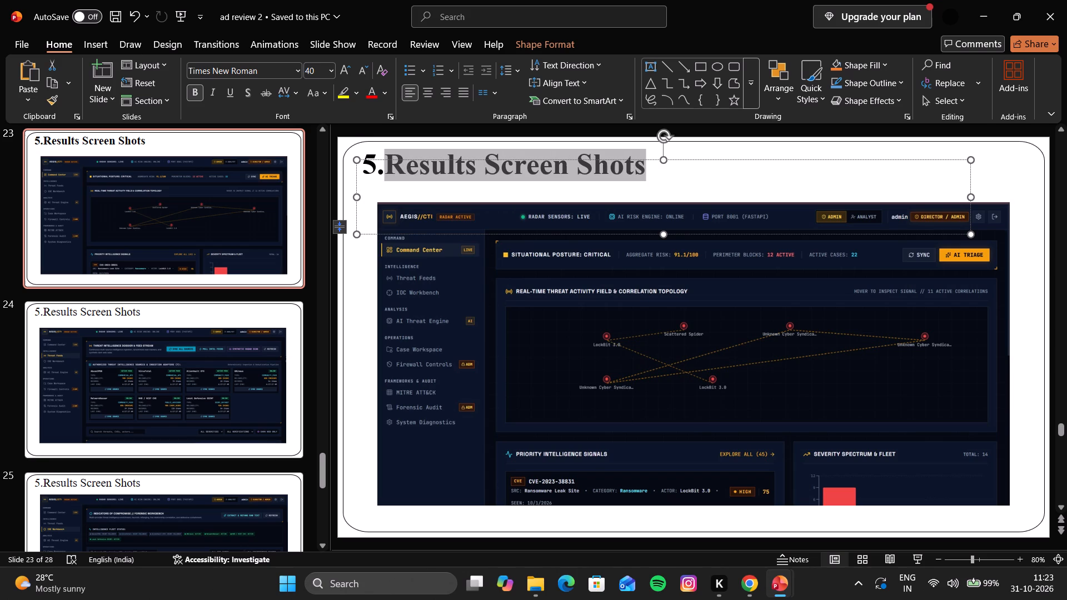
{"action": "left_click_drag", "start_coordinate": [428, 169], "coordinate": [357, 157]}
{"action": "key", "text": "ctrl+c"}
Replace the plain "5.Results Screen Shots" title on slide 24 with the copied bold title.
{"action": "left_click", "coordinate": [85, 444]}
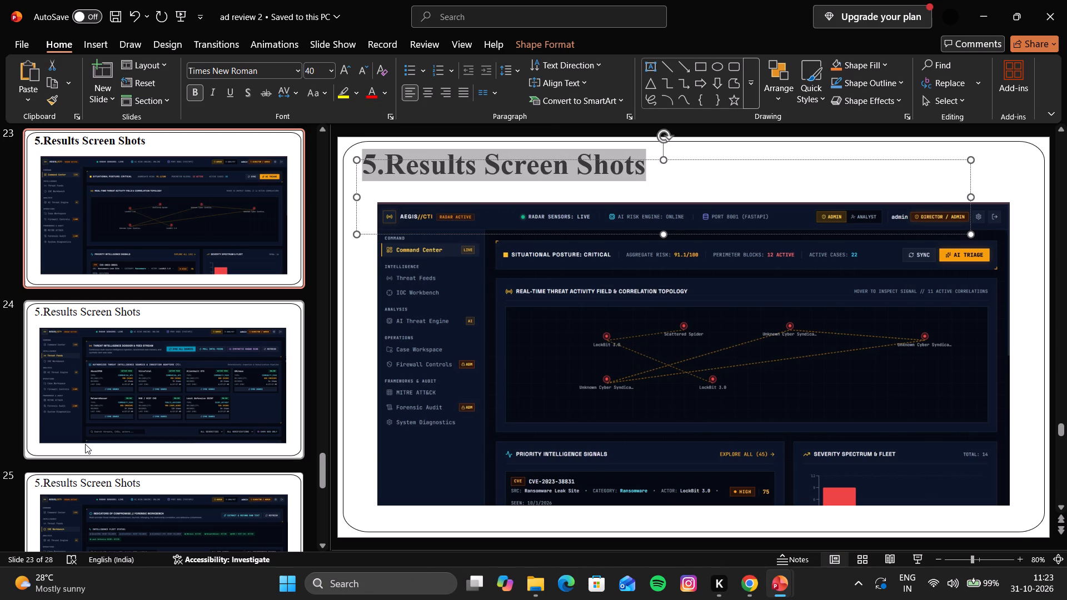
{"action": "left_click", "coordinate": [663, 172]}
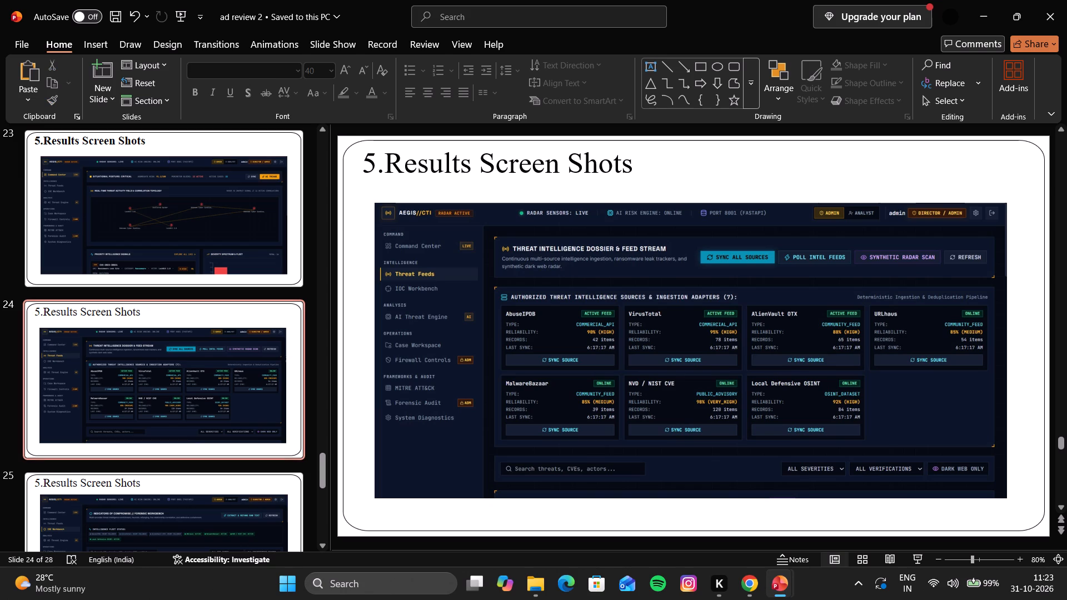
{"action": "left_click", "coordinate": [601, 168]}
{"action": "key", "text": "ctrl+a"}
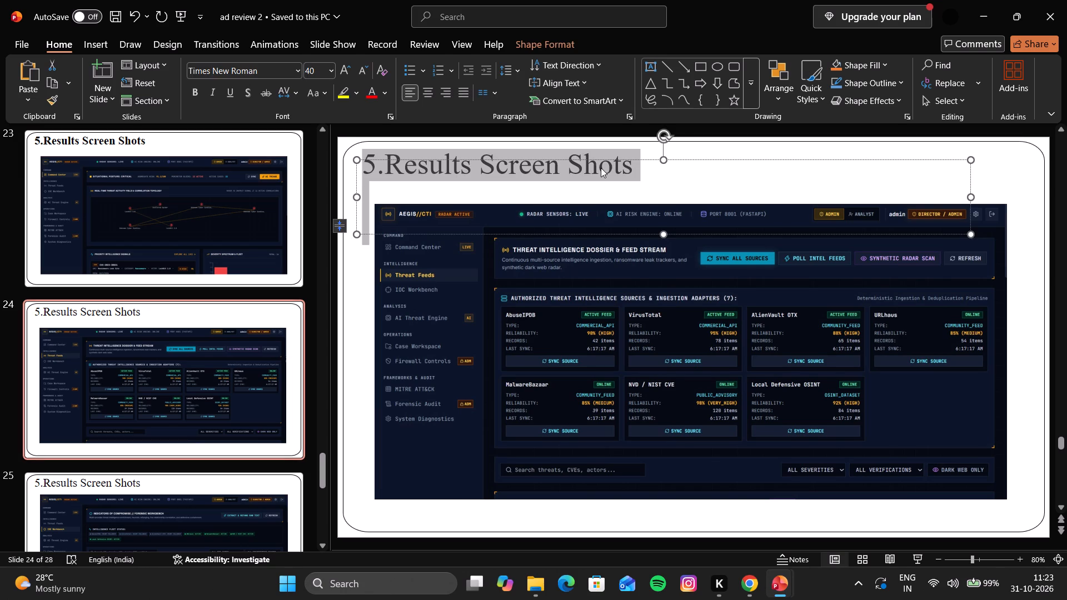
{"action": "left_click", "coordinate": [673, 166]}
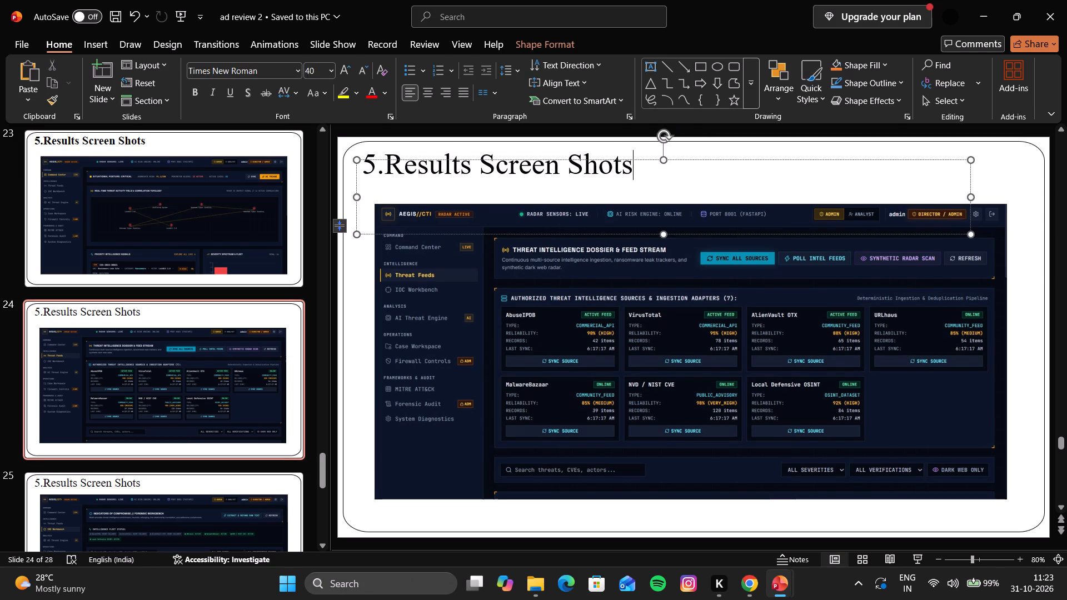
{"action": "left_click_drag", "start_coordinate": [640, 168], "coordinate": [409, 155]}
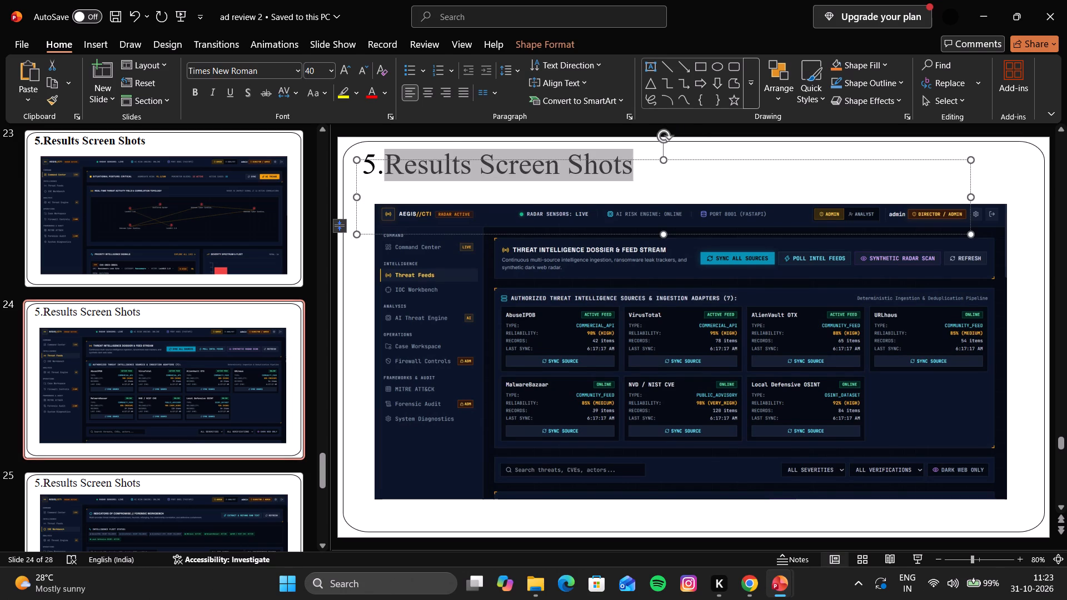
{"action": "left_click_drag", "start_coordinate": [409, 155], "coordinate": [340, 159]}
{"action": "key", "text": "BackSpace"}
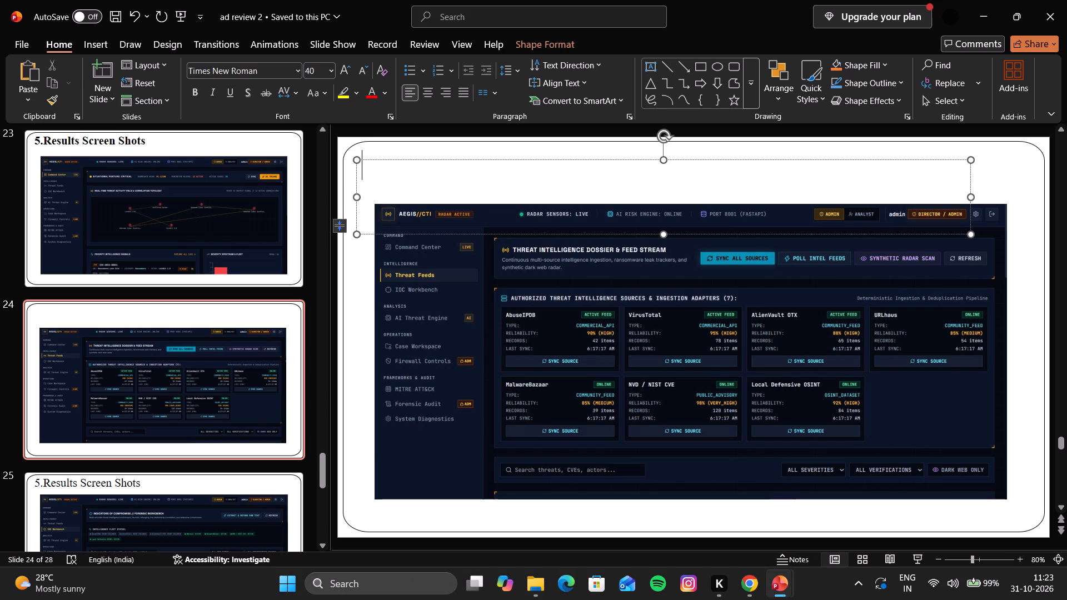
{"action": "key", "text": "ctrl+v"}
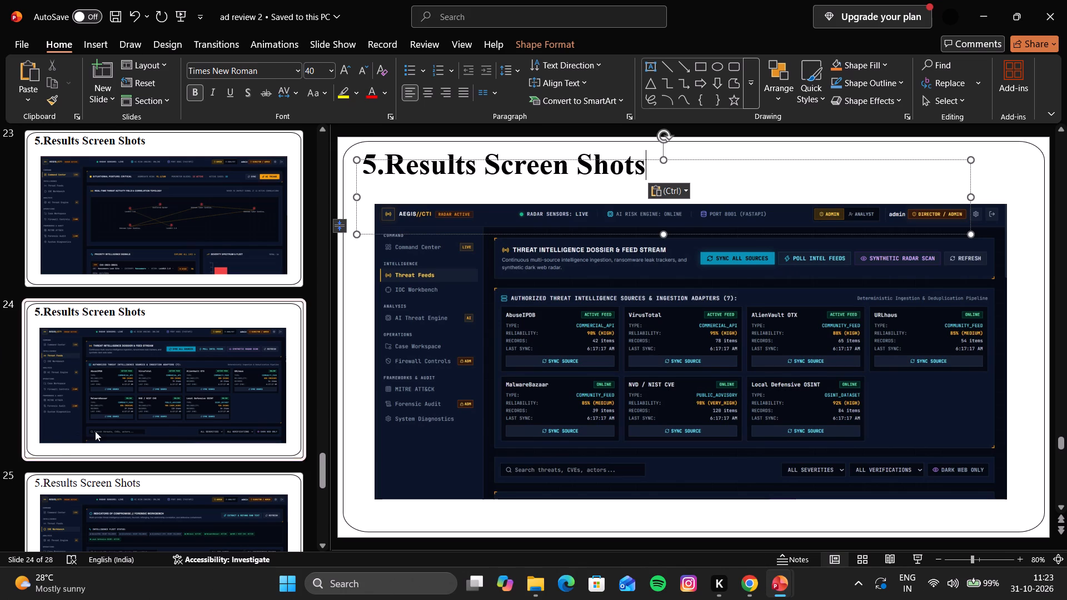
Replace the plain "5.Results Screen Shots" title on slide 25 with the copied bold title.
{"action": "scroll", "coordinate": [95, 431], "scroll_direction": "down", "scroll_amount": 3}
{"action": "scroll", "coordinate": [95, 431], "scroll_direction": "up", "scroll_amount": 1}
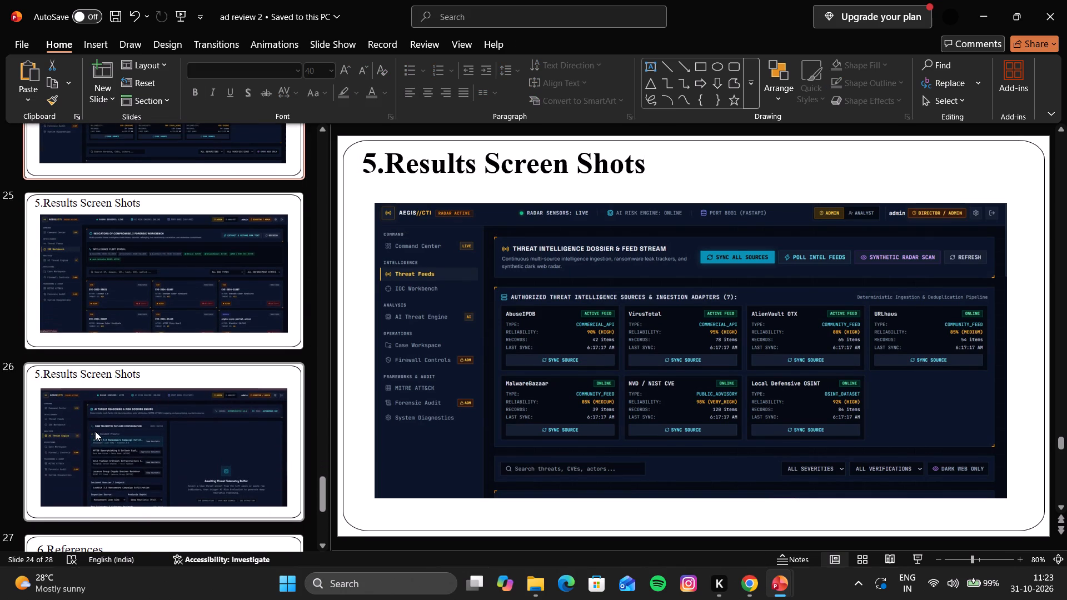
{"action": "scroll", "coordinate": [95, 431], "scroll_direction": "up", "scroll_amount": 1}
{"action": "left_click", "coordinate": [89, 291]}
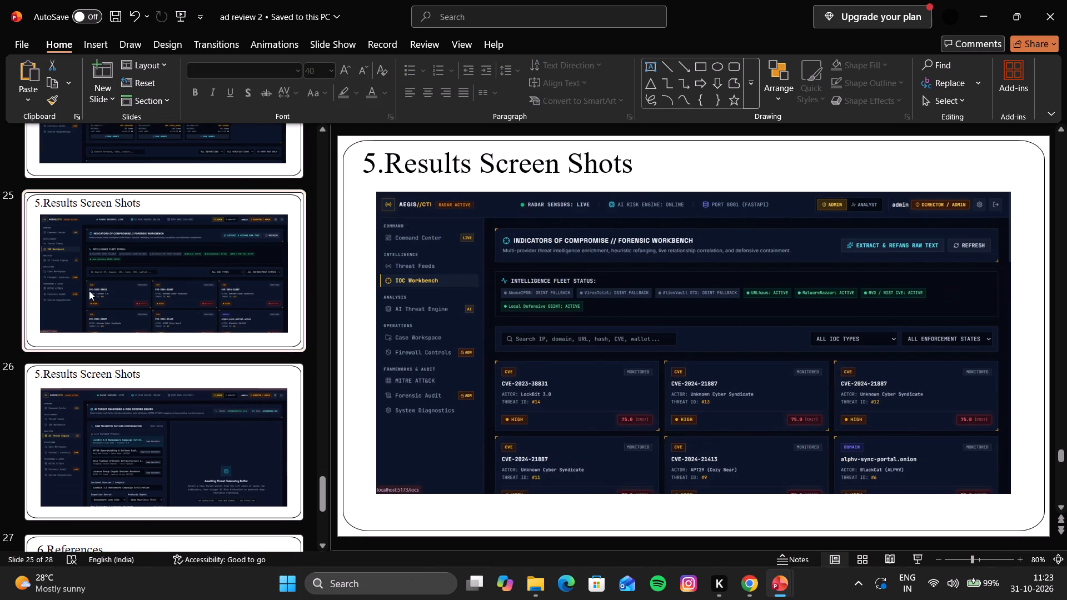
{"action": "left_click", "coordinate": [649, 159]}
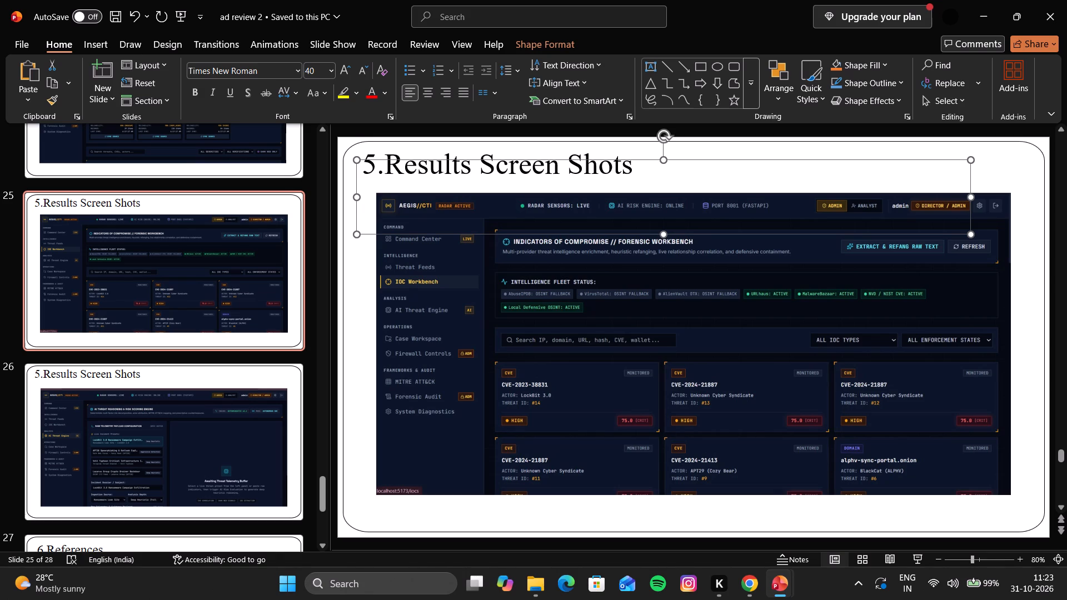
{"action": "left_click", "coordinate": [636, 166]}
{"action": "left_click_drag", "start_coordinate": [369, 165], "coordinate": [646, 158]}
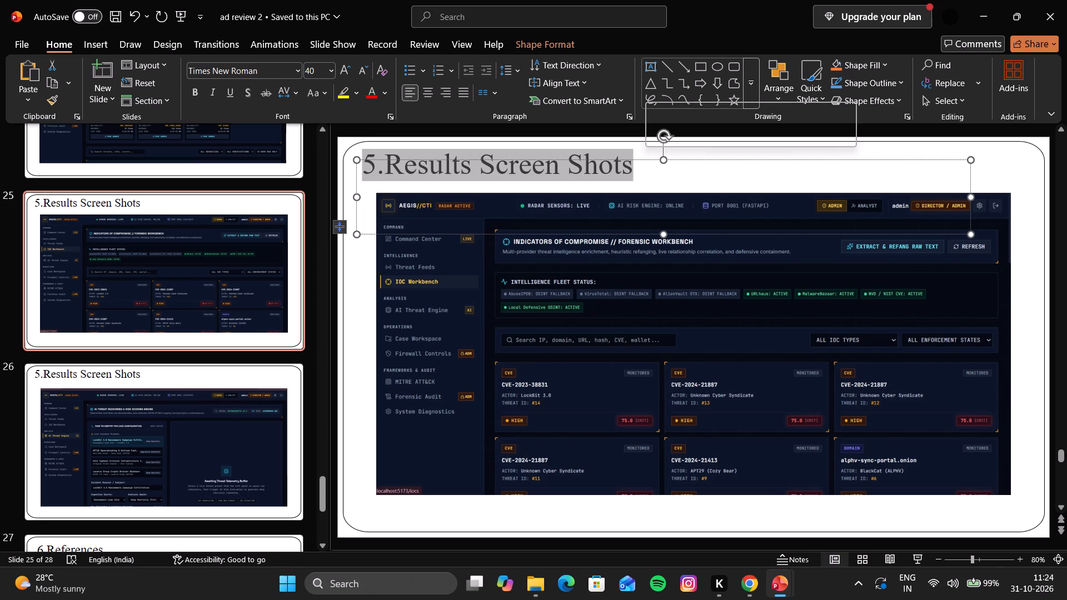
{"action": "key", "text": "BackSpace"}
{"action": "key", "text": "ctrl+v"}
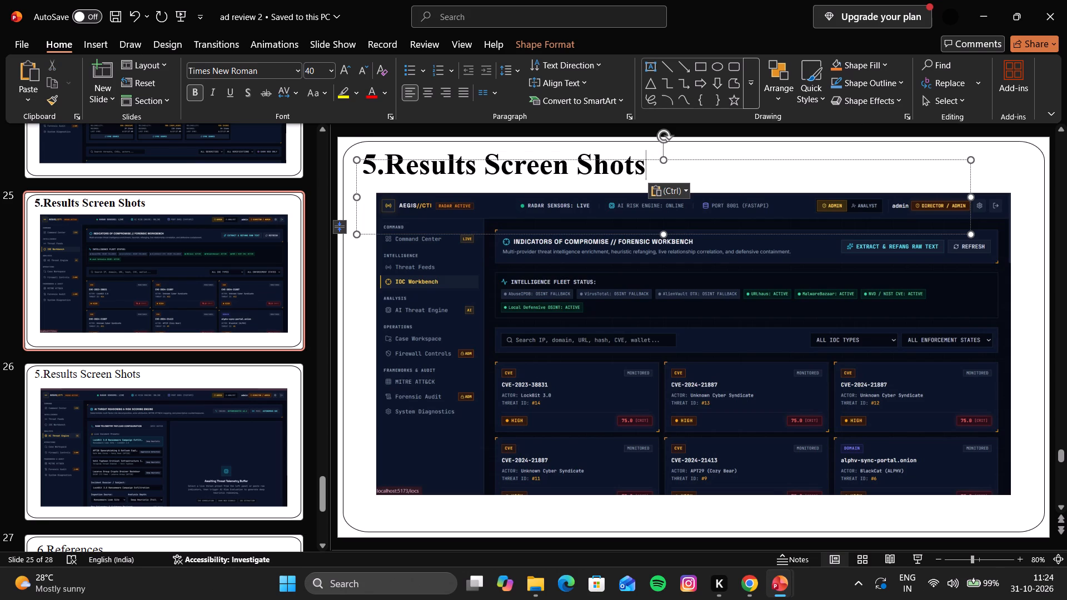
Replace the plain "5.Results Screen Shots" title on slide 26 with the copied bold title.
{"action": "left_click", "coordinate": [162, 463]}
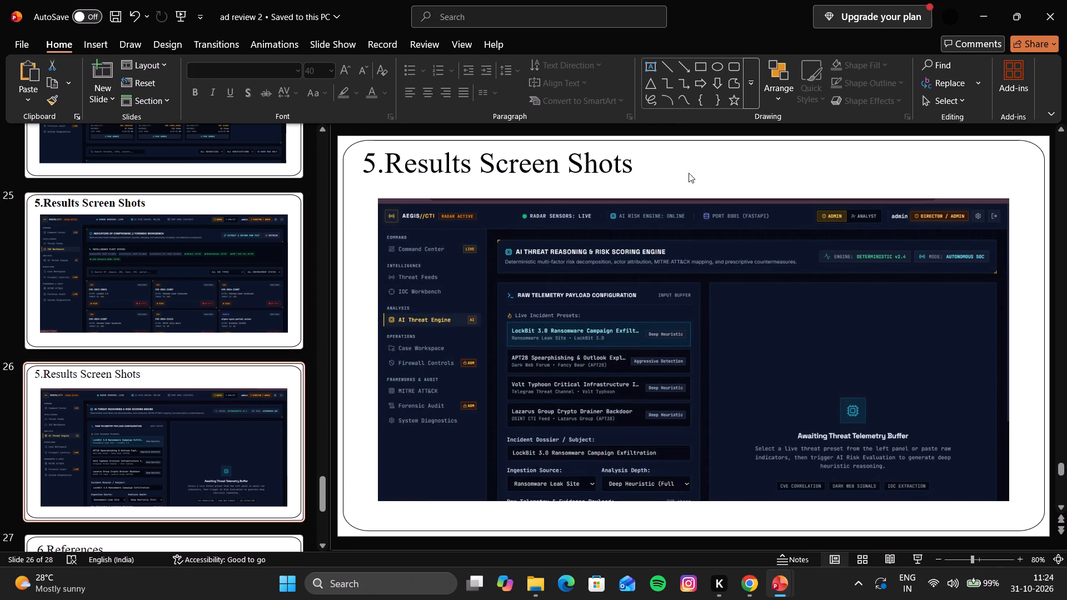
{"action": "left_click", "coordinate": [614, 167]}
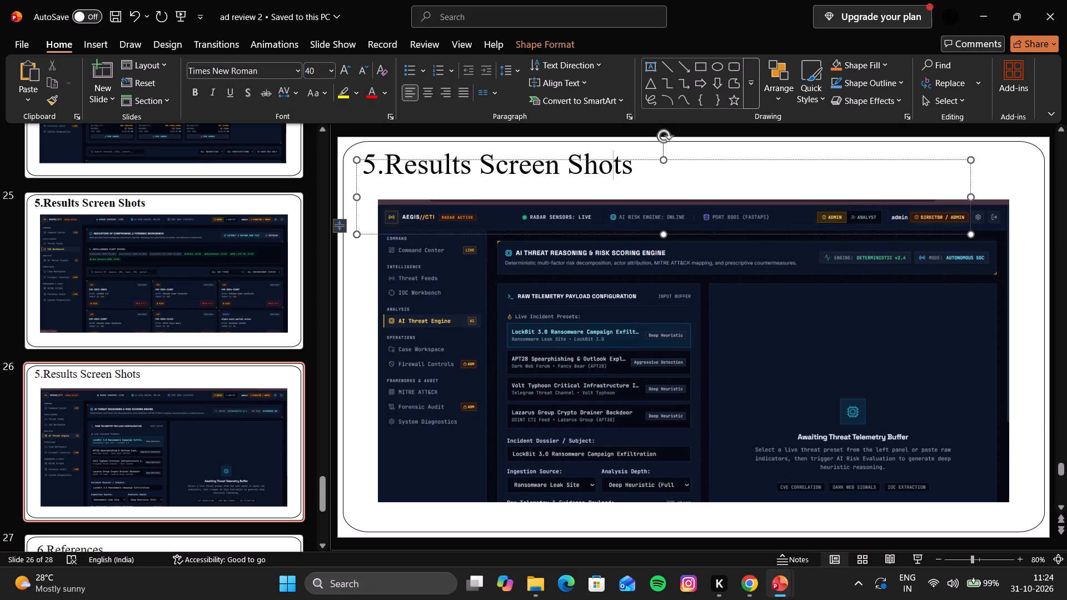
{"action": "left_click", "coordinate": [635, 167]}
{"action": "left_click_drag", "start_coordinate": [634, 170], "coordinate": [546, 166]}
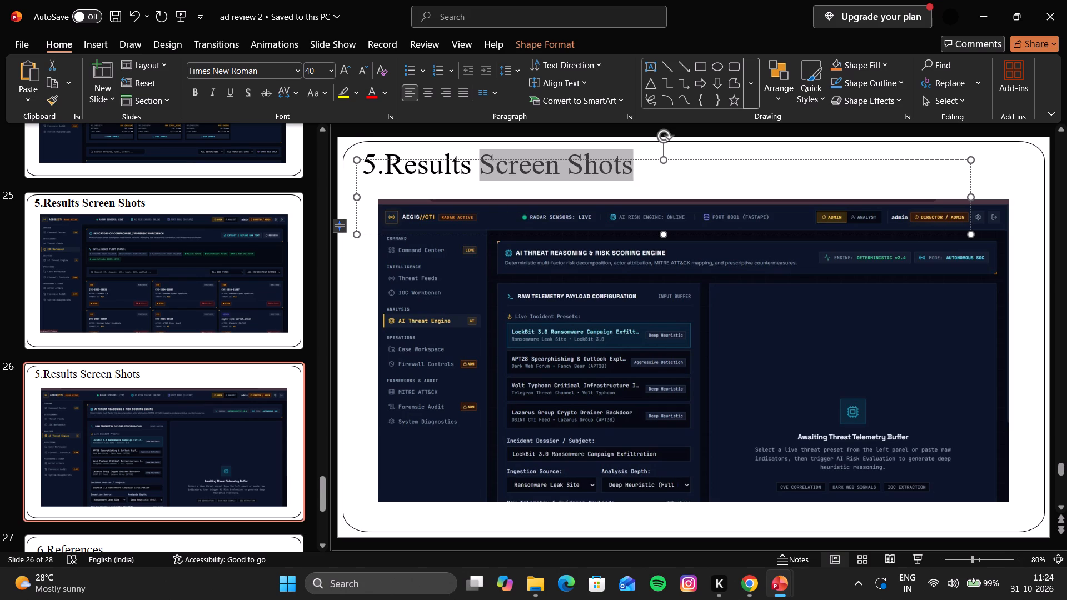
{"action": "left_click_drag", "start_coordinate": [546, 166], "coordinate": [357, 161]}
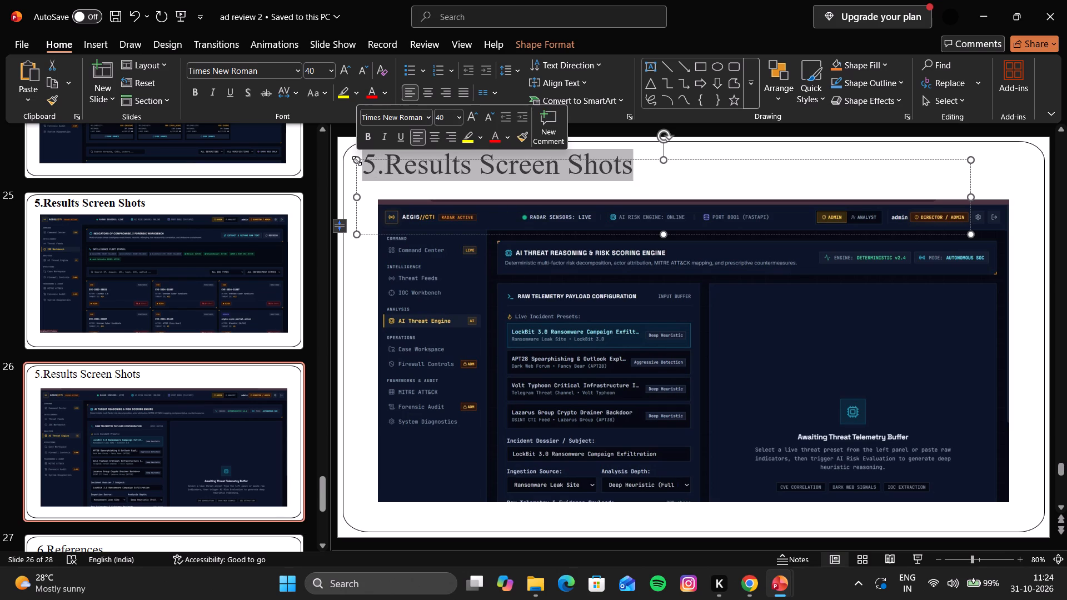
{"action": "key", "text": "BackSpace"}
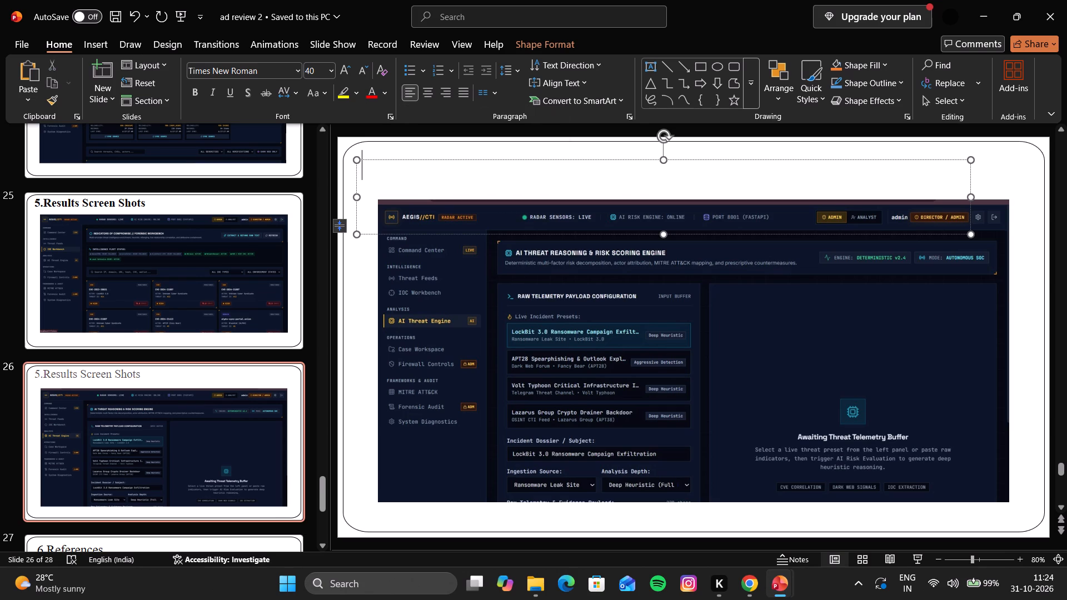
{"action": "key", "text": "ctrl+v"}
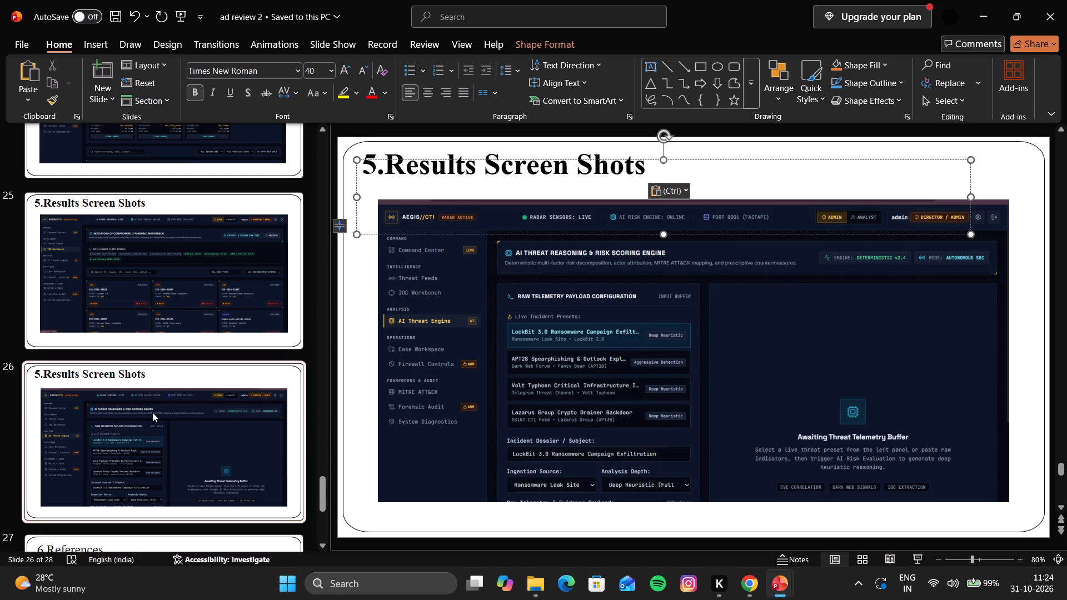
Replace the plain "6.References" title on slide 27 with the copied bold "5.Results Screen Shots" title.
{"action": "scroll", "coordinate": [152, 412], "scroll_direction": "down", "scroll_amount": 2}
{"action": "left_click", "coordinate": [150, 263]}
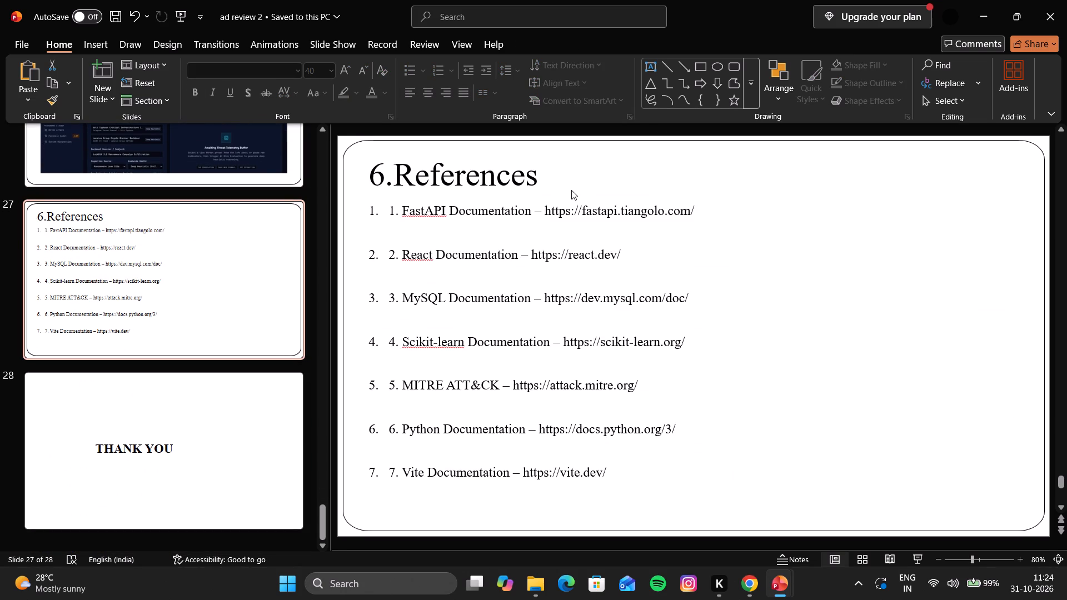
{"action": "left_click", "coordinate": [537, 173]}
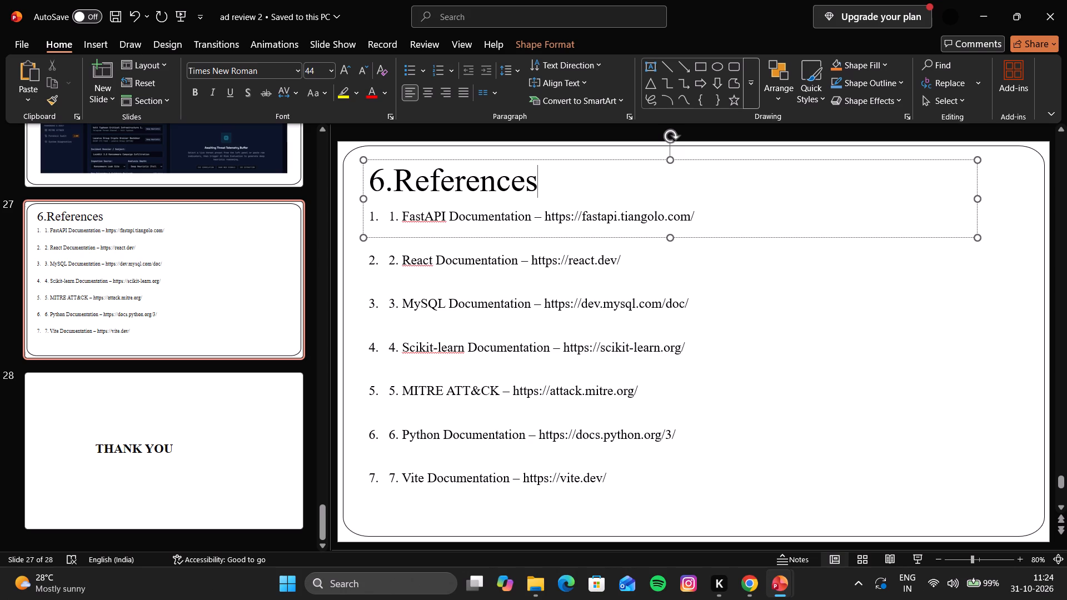
{"action": "left_click_drag", "start_coordinate": [565, 189], "coordinate": [367, 168]}
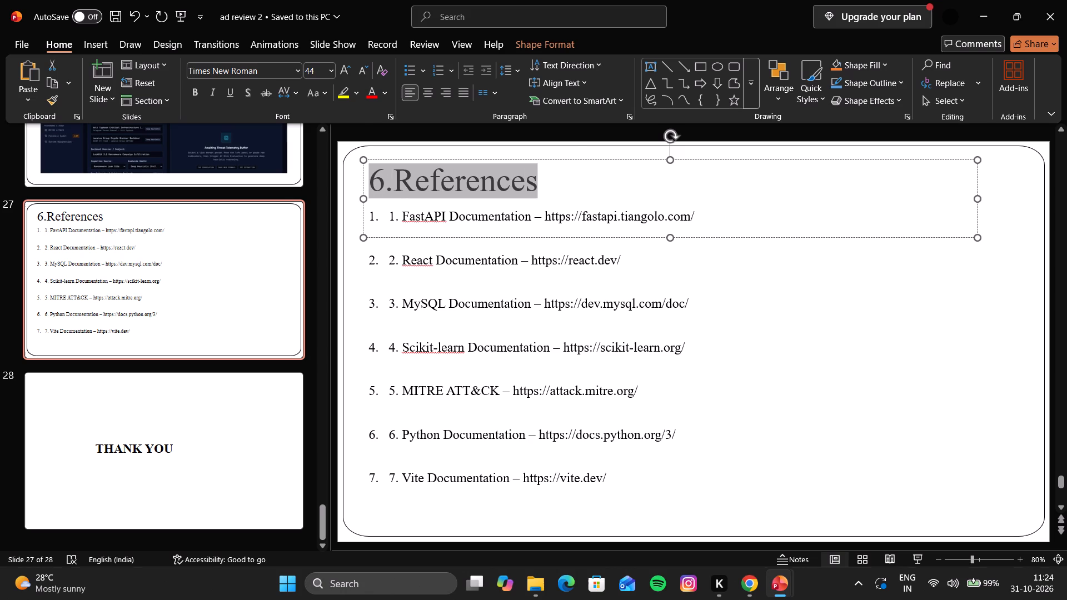
{"action": "left_click_drag", "start_coordinate": [367, 168], "coordinate": [363, 168]}
{"action": "key", "text": "BackSpace"}
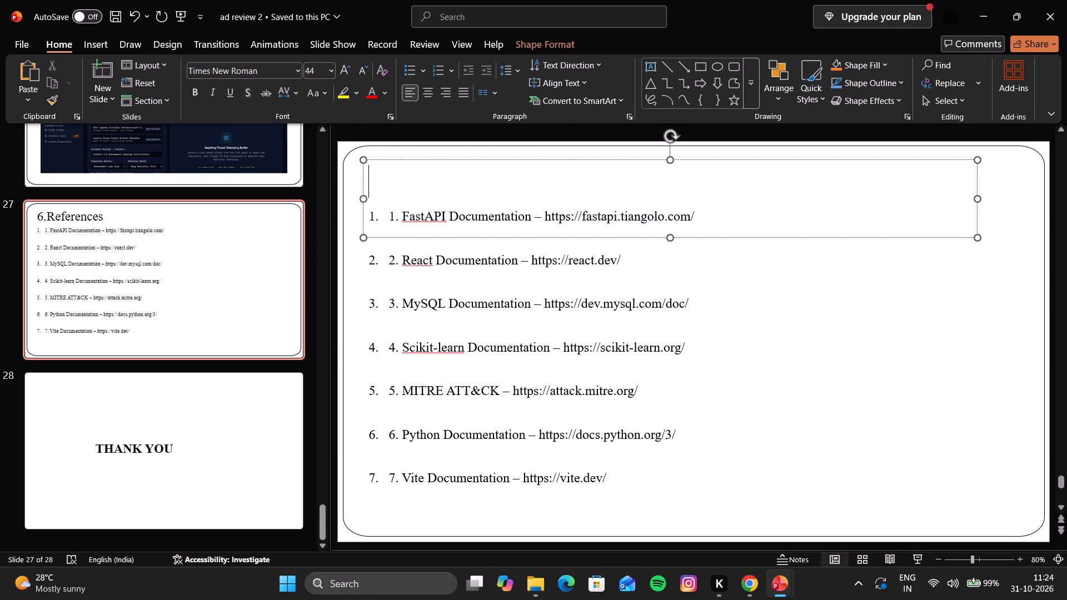
{"action": "key", "text": "ctrl+v"}
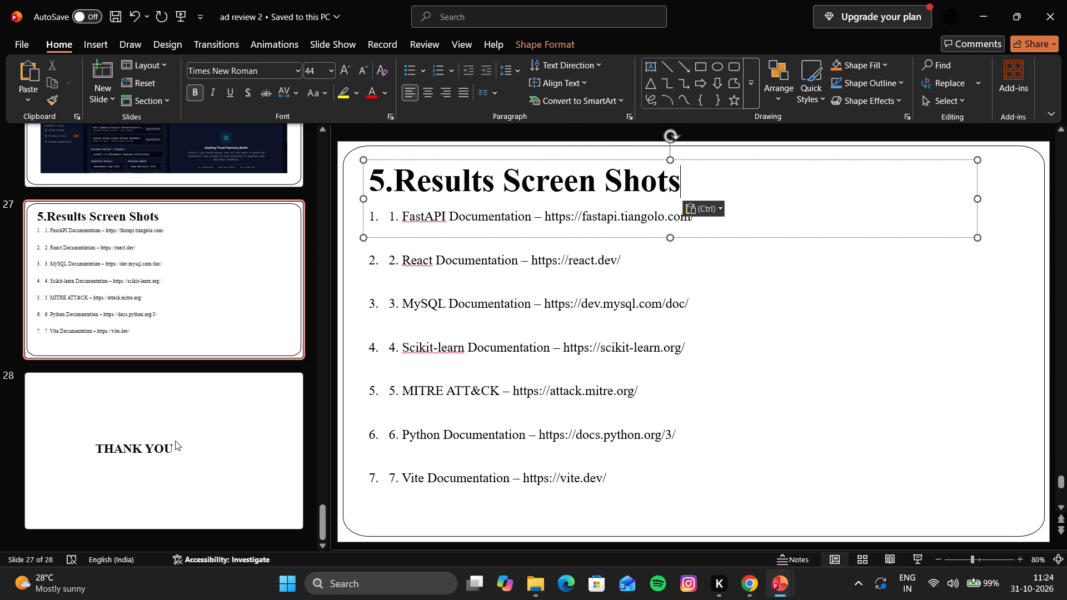
Review the slides from the closing "THANK YOU" slide and the opening slides through Architectural Design, checking their titles and layout.
{"action": "left_click", "coordinate": [174, 446]}
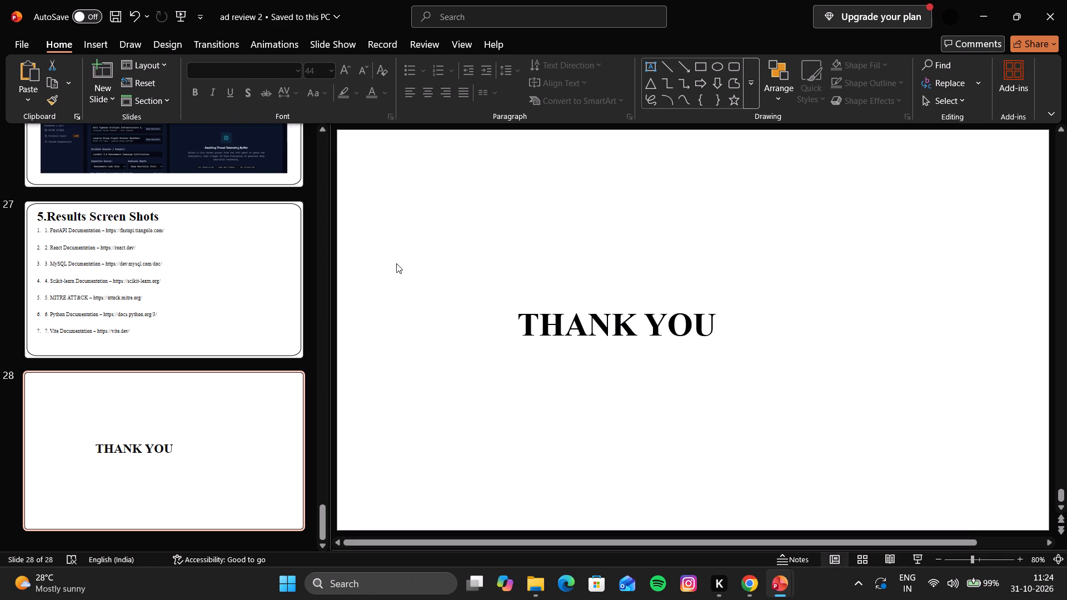
{"action": "scroll", "coordinate": [197, 297], "scroll_direction": "up", "scroll_amount": 2}
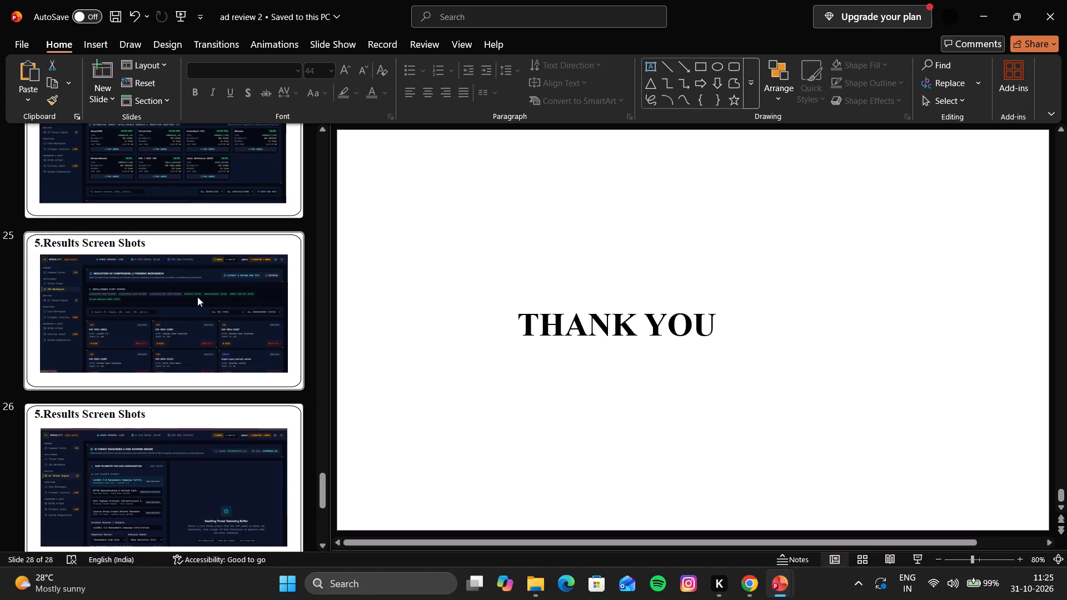
{"action": "scroll", "coordinate": [197, 297], "scroll_direction": "up", "scroll_amount": 7}
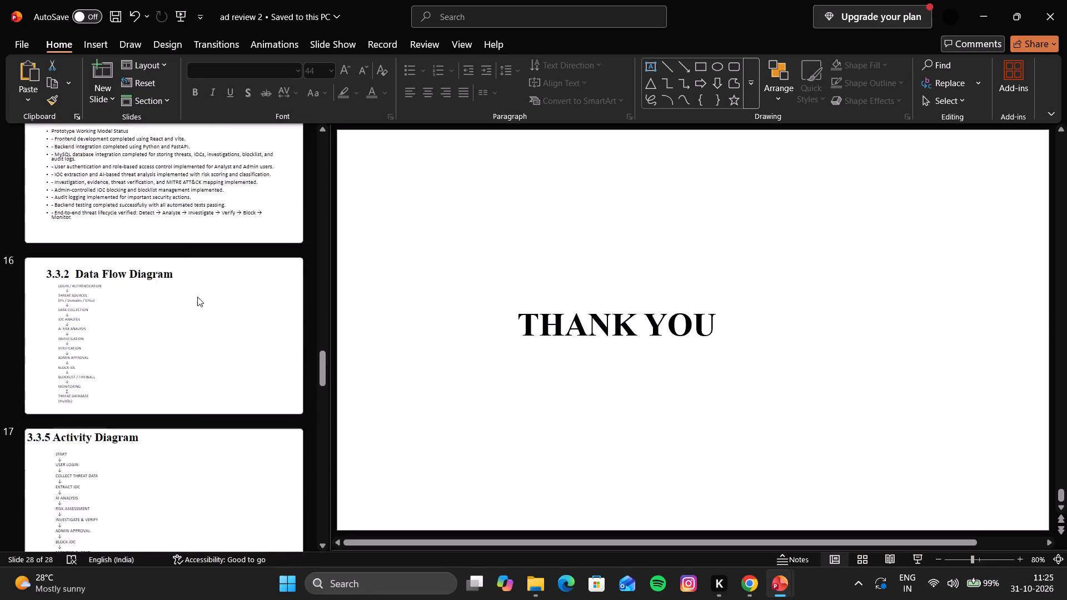
{"action": "scroll", "coordinate": [197, 297], "scroll_direction": "up", "scroll_amount": 9}
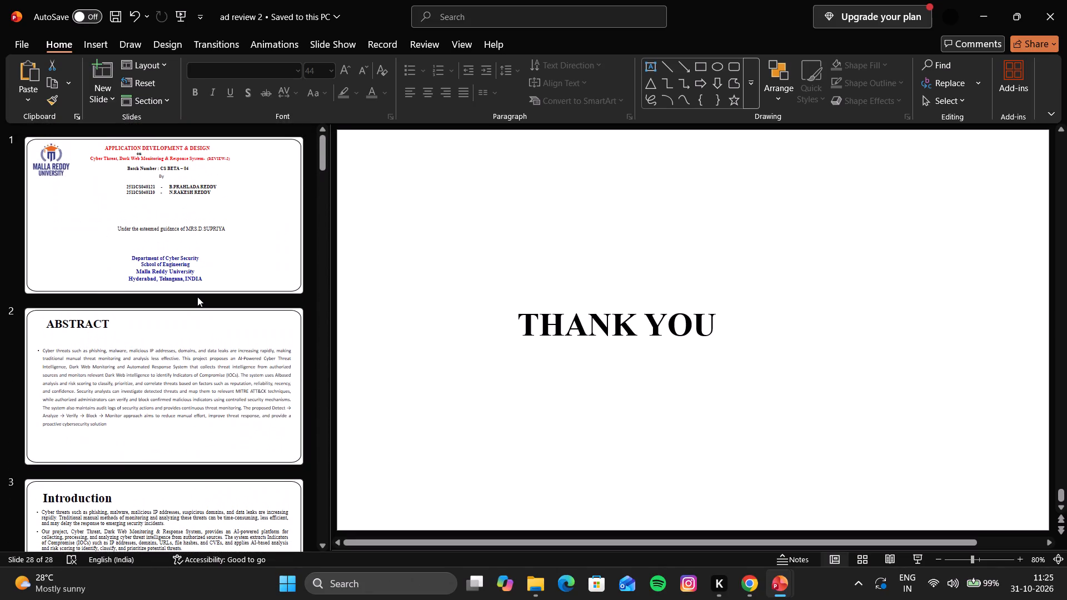
{"action": "scroll", "coordinate": [197, 297], "scroll_direction": "down", "scroll_amount": 1}
{"action": "left_click", "coordinate": [111, 369]}
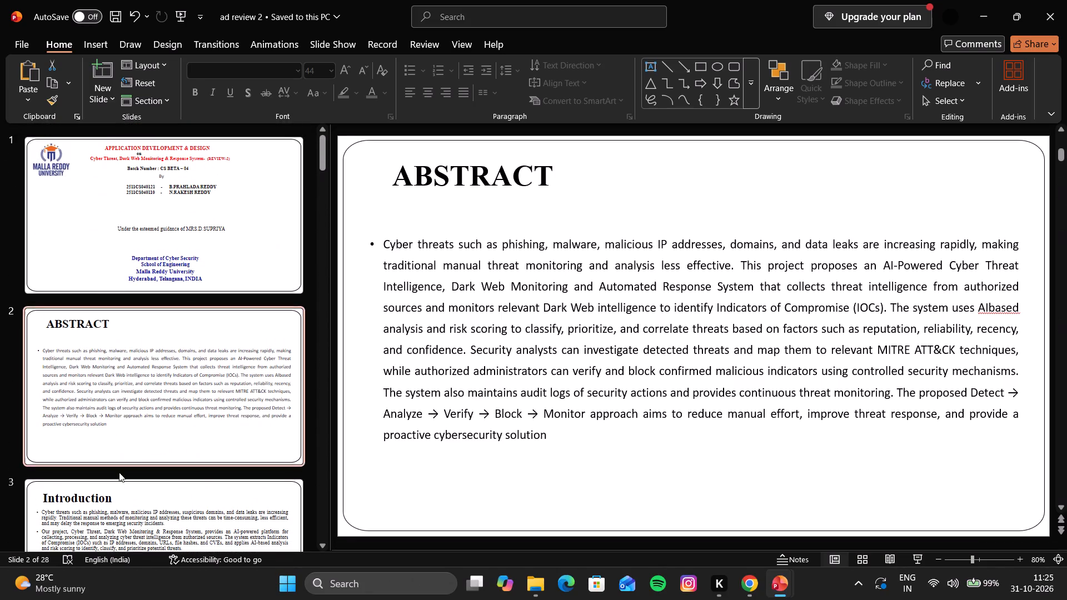
{"action": "left_click", "coordinate": [119, 514]}
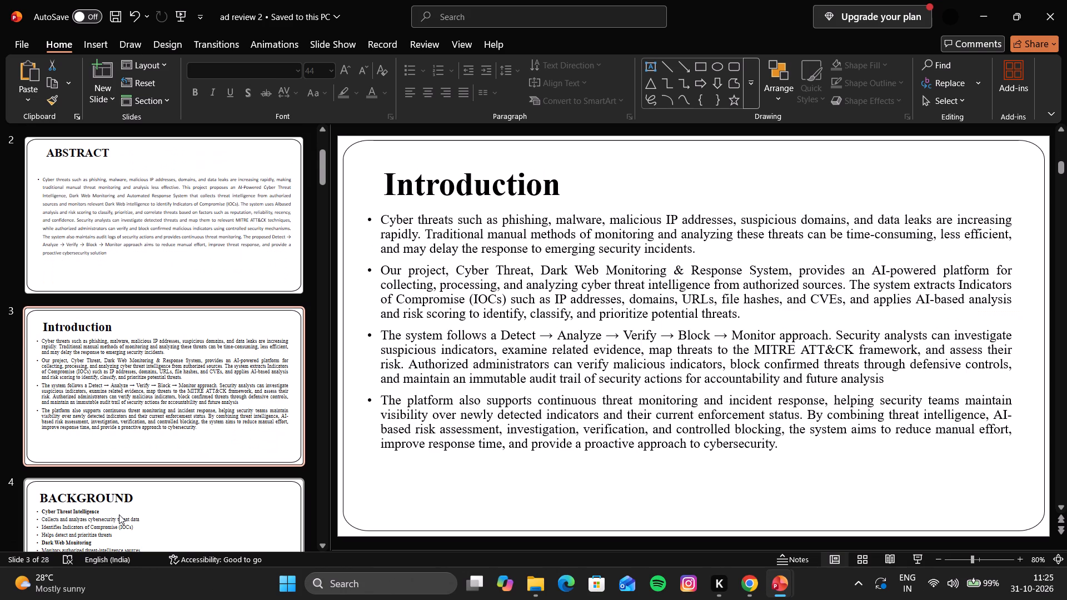
{"action": "scroll", "coordinate": [119, 514], "scroll_direction": "down", "scroll_amount": 1}
{"action": "left_click", "coordinate": [109, 347]}
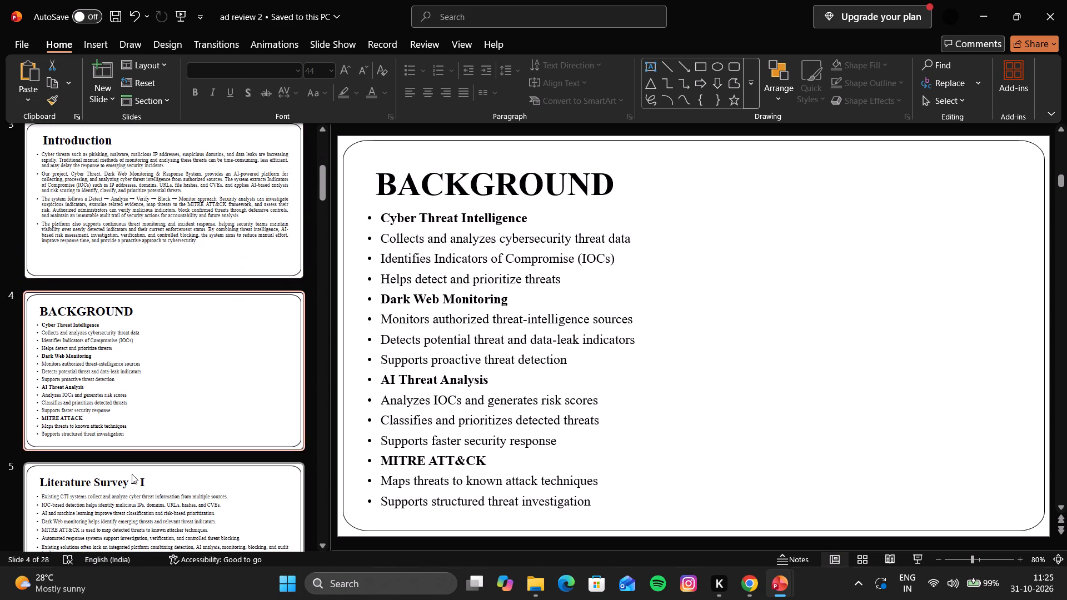
{"action": "left_click", "coordinate": [134, 498]}
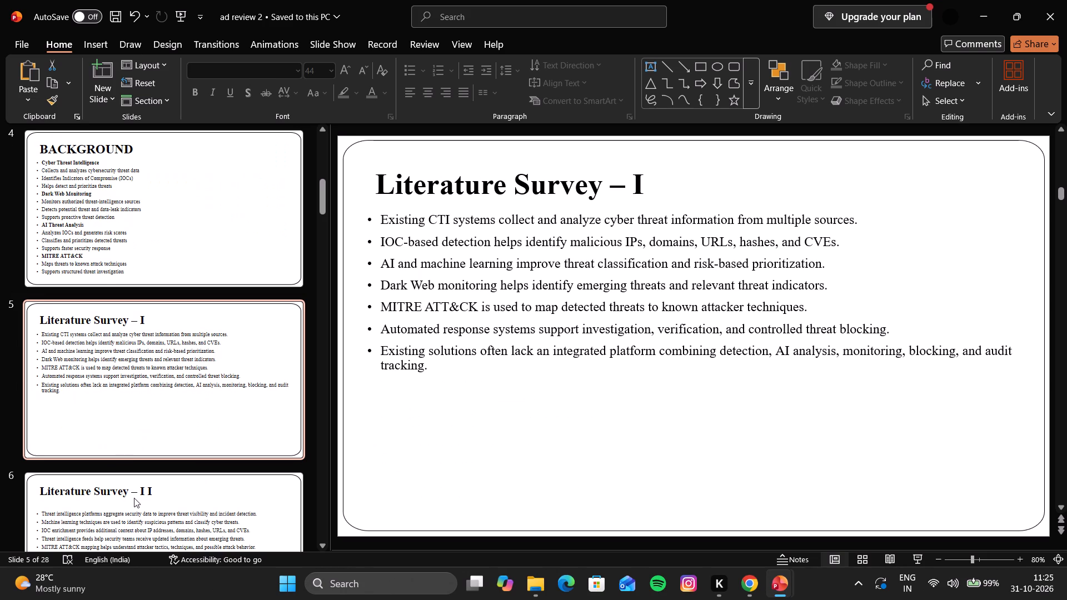
{"action": "scroll", "coordinate": [134, 498], "scroll_direction": "down", "scroll_amount": 2}
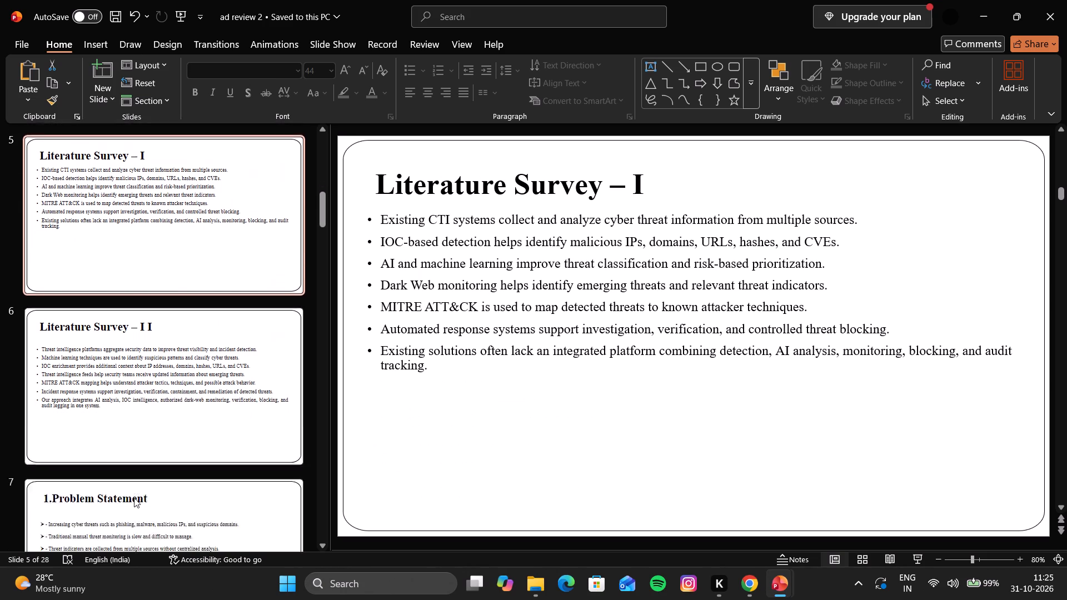
{"action": "scroll", "coordinate": [134, 498], "scroll_direction": "down", "scroll_amount": 3}
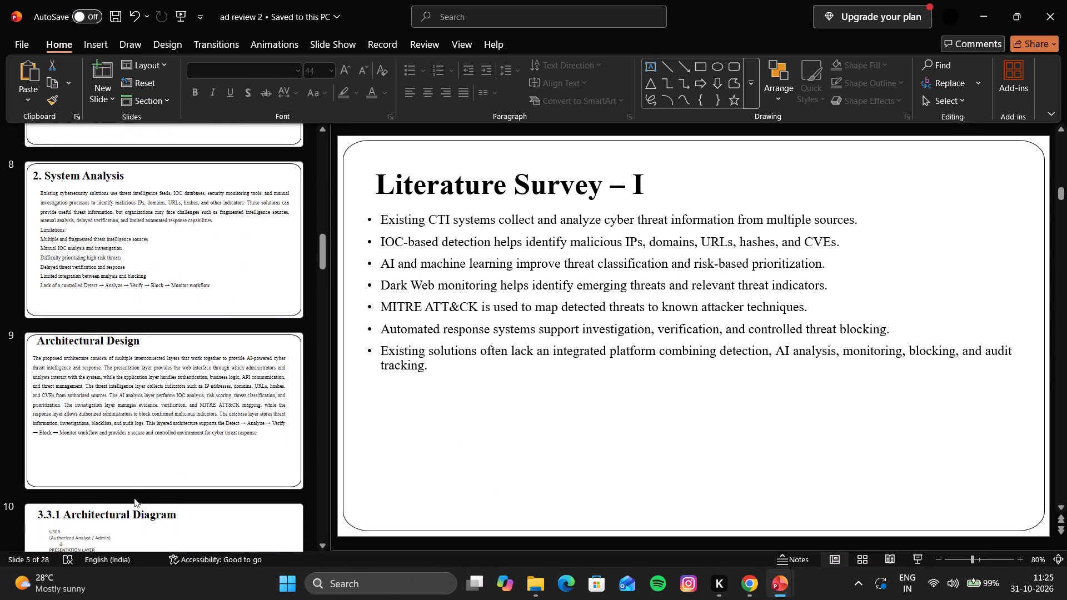
Save the "ad review 2" presentation and close it.
{"action": "key", "text": "ctrl+s"}
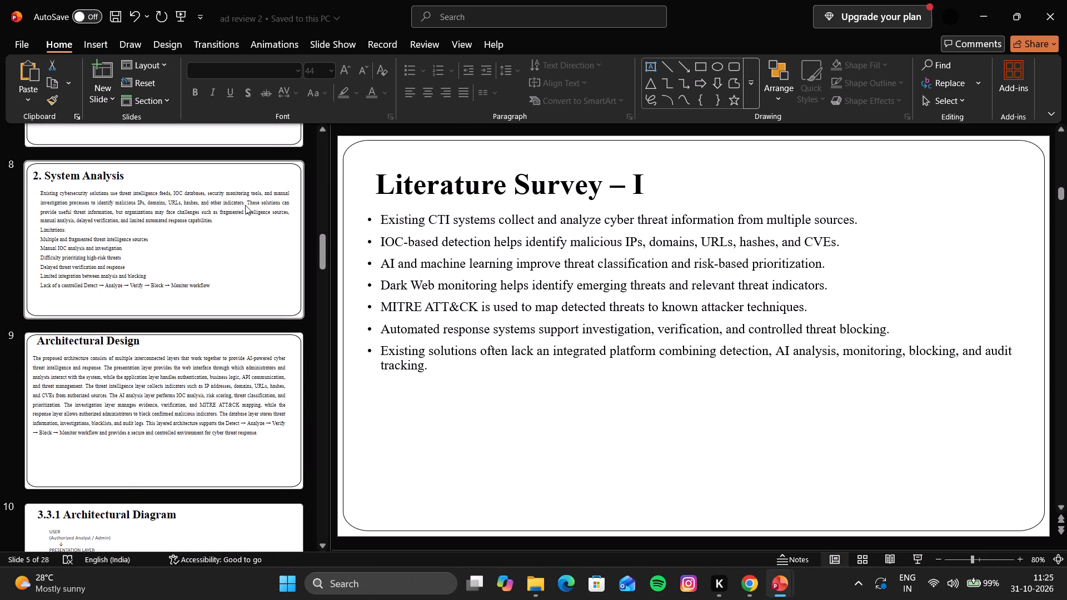
{"action": "left_click", "coordinate": [1066, 0]}
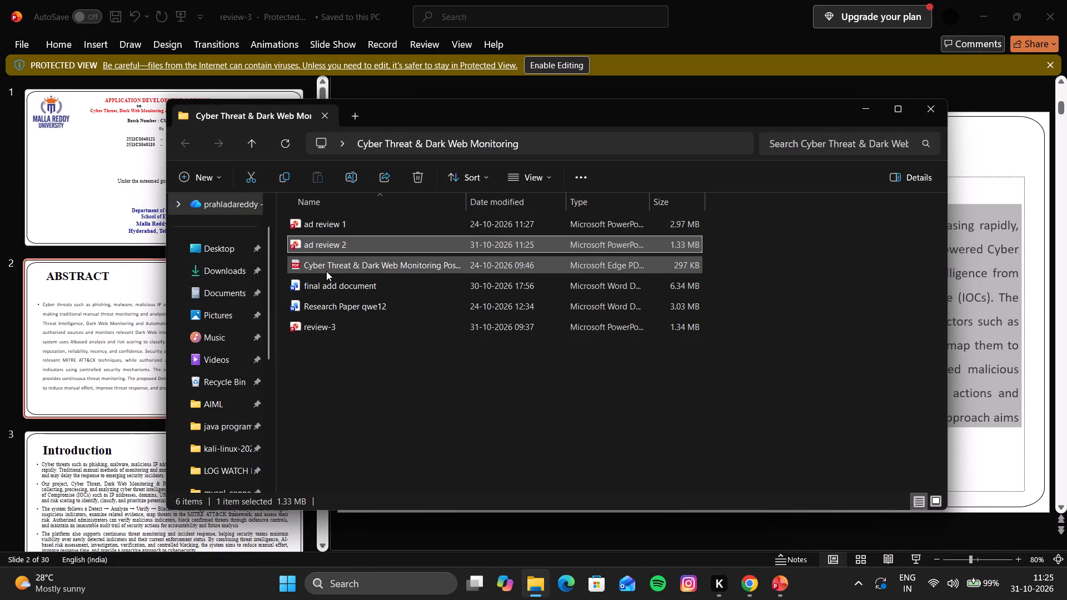
Open the "review-3" presentation from the Cyber Threat & Dark Web Monitoring folder, go to the CONCLUSION slide and enable editing.
{"action": "double_click", "coordinate": [320, 326]}
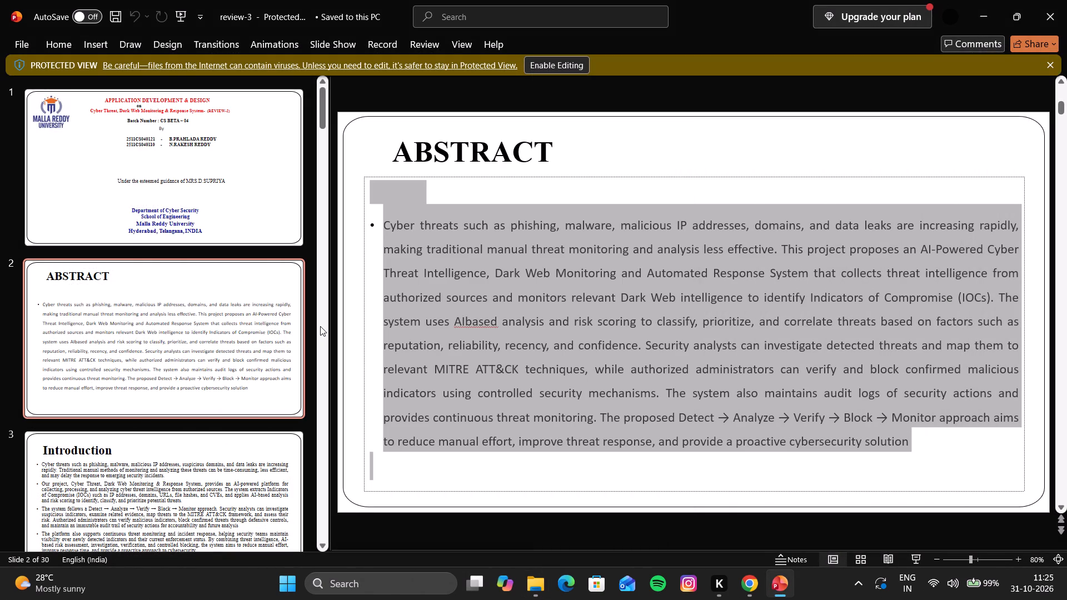
{"action": "scroll", "coordinate": [138, 387], "scroll_direction": "down", "scroll_amount": 3}
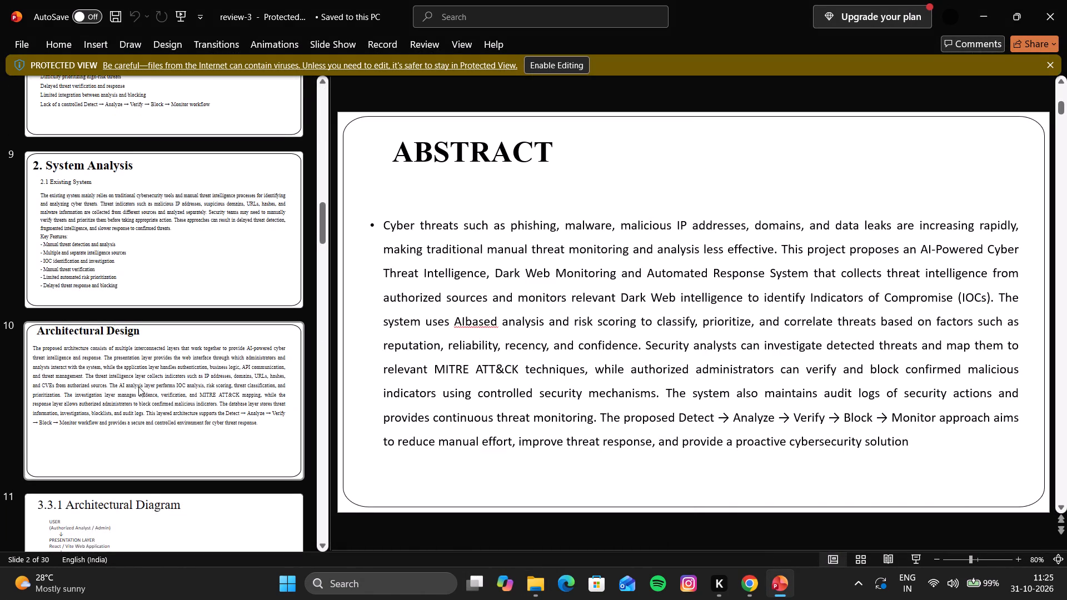
{"action": "scroll", "coordinate": [138, 387], "scroll_direction": "down", "scroll_amount": 9}
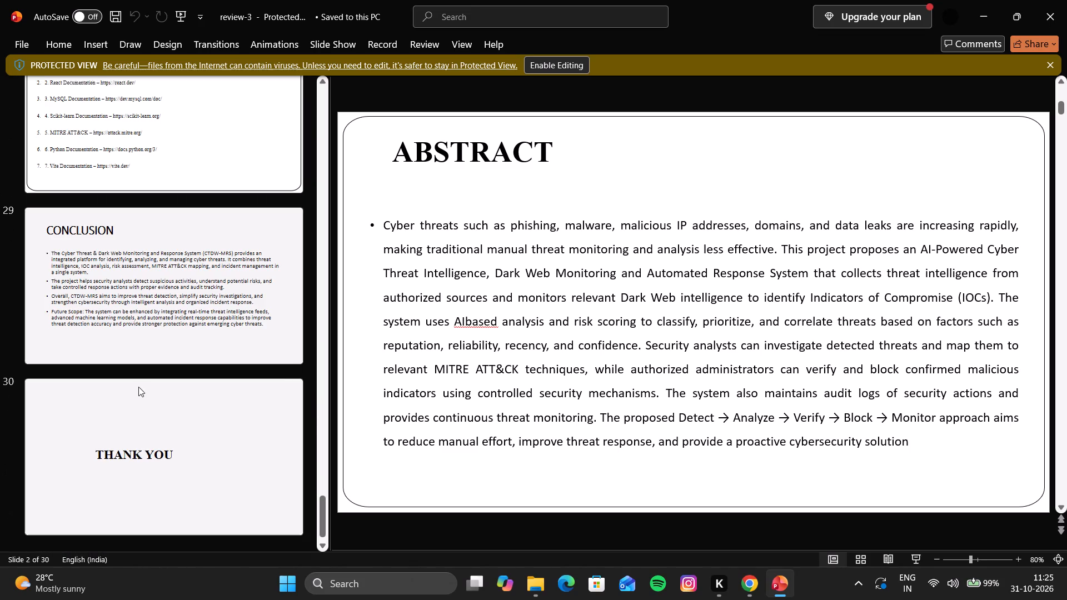
{"action": "left_click", "coordinate": [127, 286]}
{"action": "left_click", "coordinate": [558, 162]}
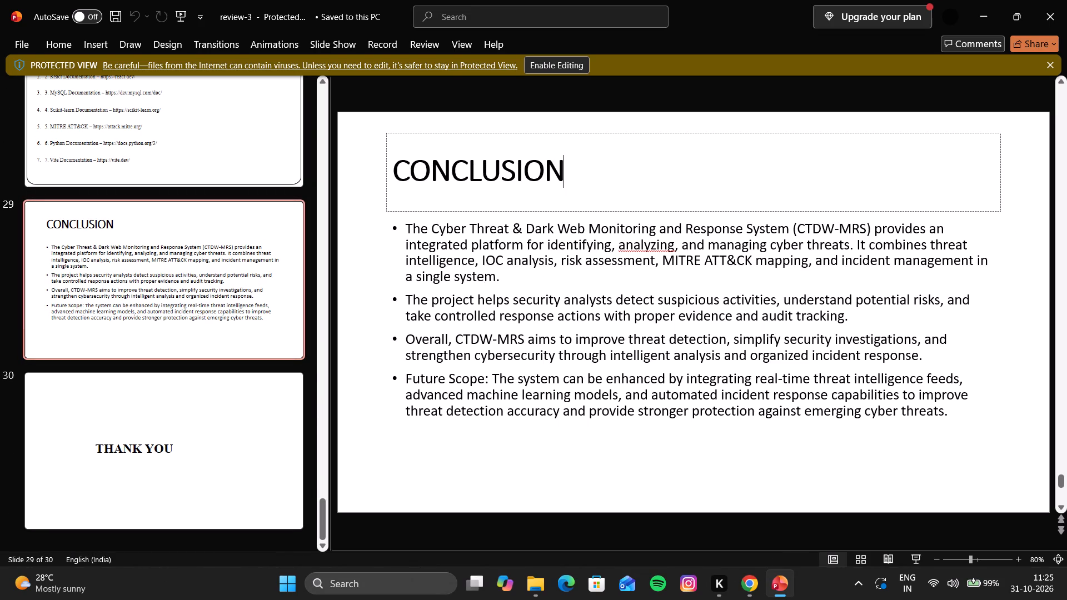
{"action": "left_click_drag", "start_coordinate": [558, 162], "coordinate": [400, 168]}
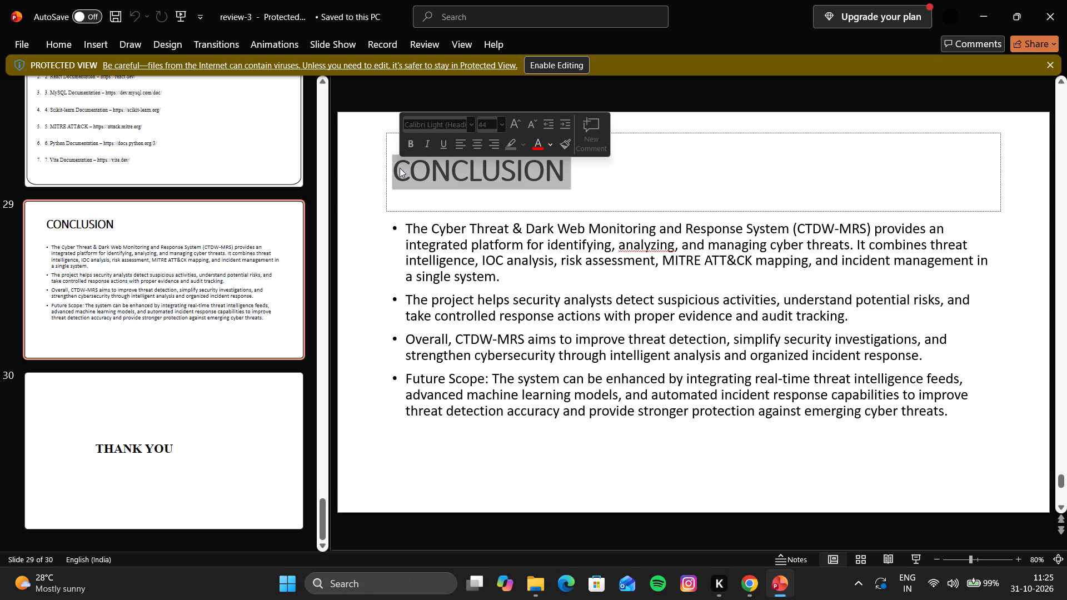
{"action": "left_click", "coordinate": [564, 62]}
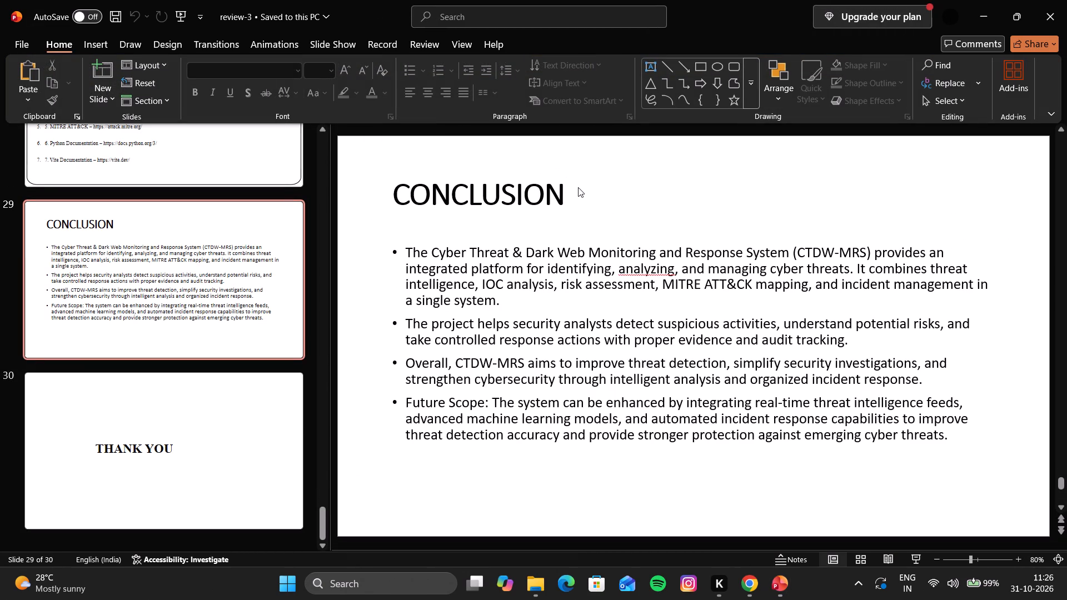
Format the "CONCLUSION" title on slide 29 in Times New Roman at size 40.
{"action": "left_click", "coordinate": [578, 187]}
{"action": "left_click", "coordinate": [562, 197]}
{"action": "left_click_drag", "start_coordinate": [562, 197], "coordinate": [389, 203]}
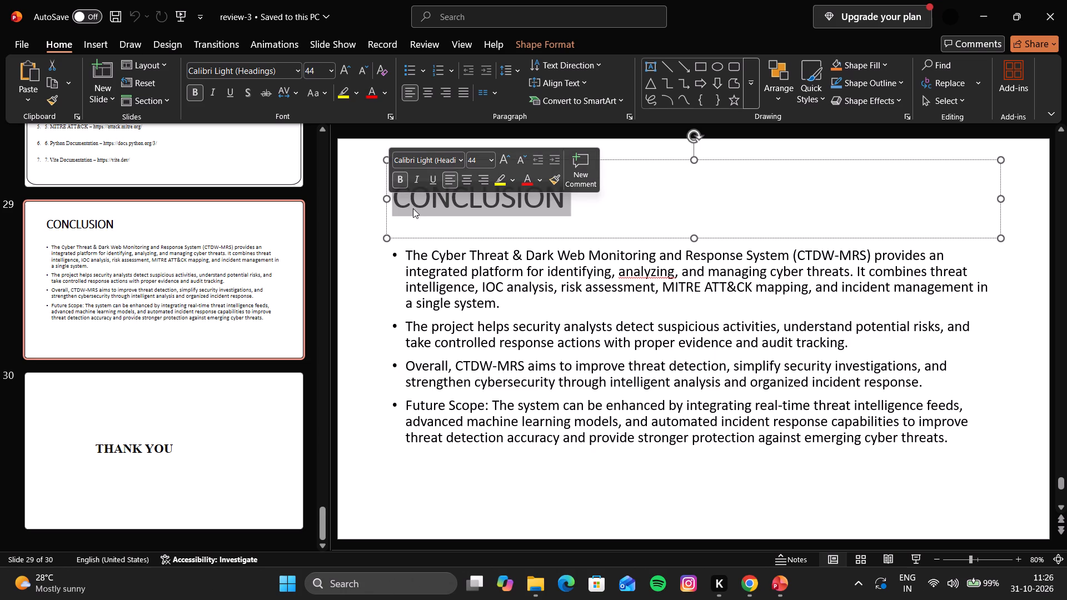
{"action": "left_click", "coordinate": [417, 157]}
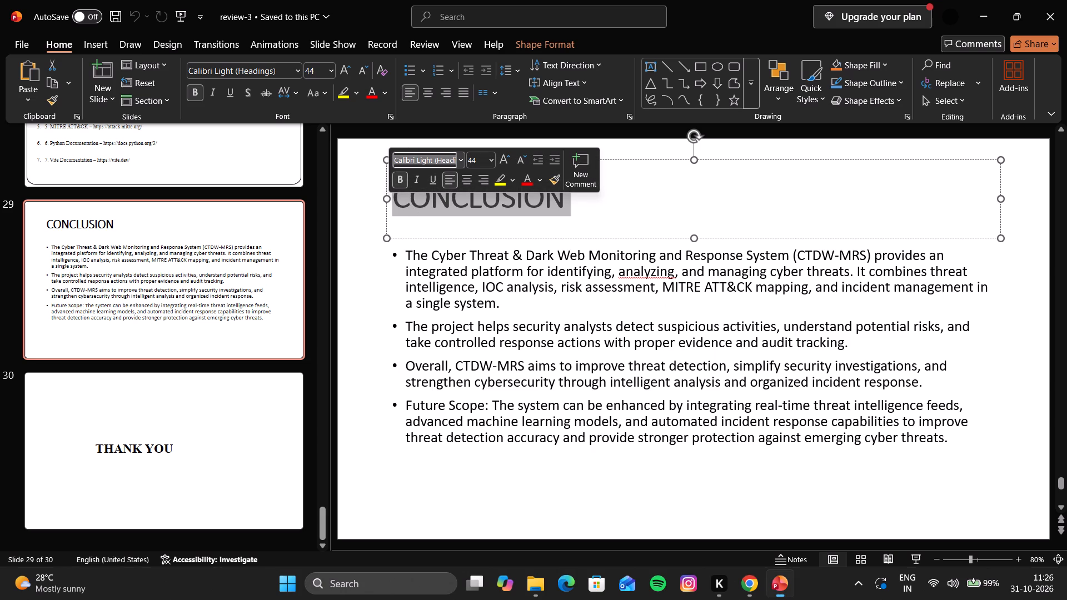
{"action": "type", "text": "ti"}
{"action": "left_click", "coordinate": [472, 158]}
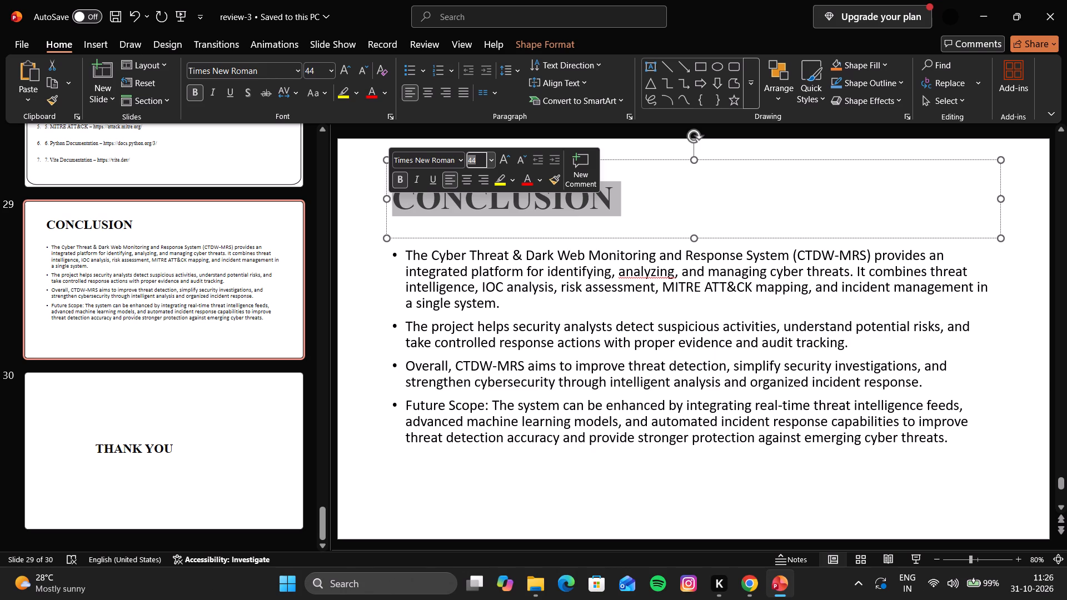
{"action": "type", "text": "40"}
{"action": "key", "text": "Return"}
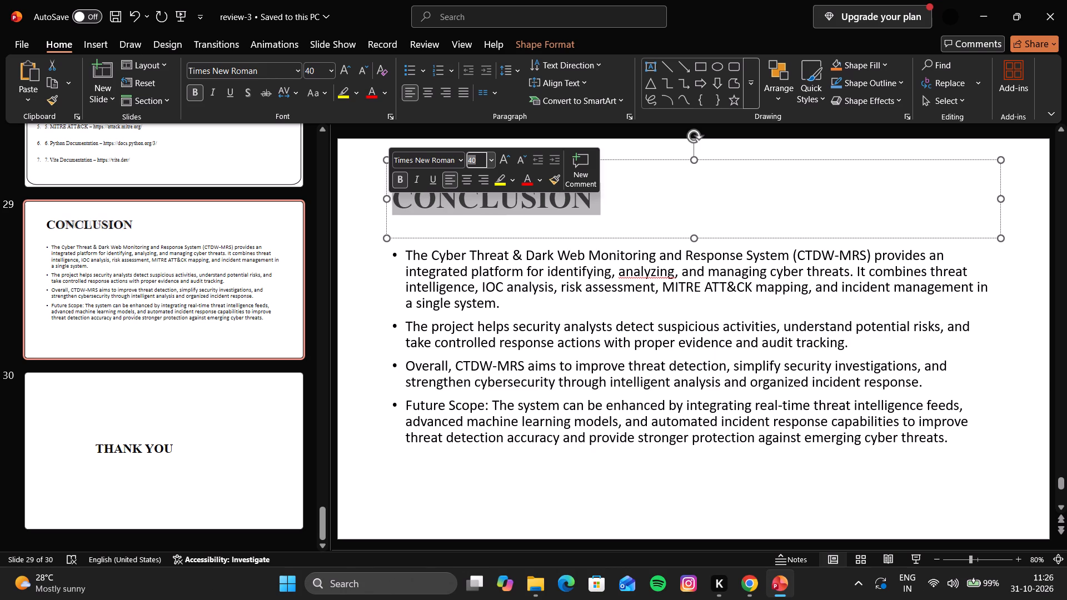
Make the "6.References" title on slide 28 bold and set its font size to 40.
{"action": "scroll", "coordinate": [117, 296], "scroll_direction": "up", "scroll_amount": 1}
{"action": "left_click", "coordinate": [117, 296]}
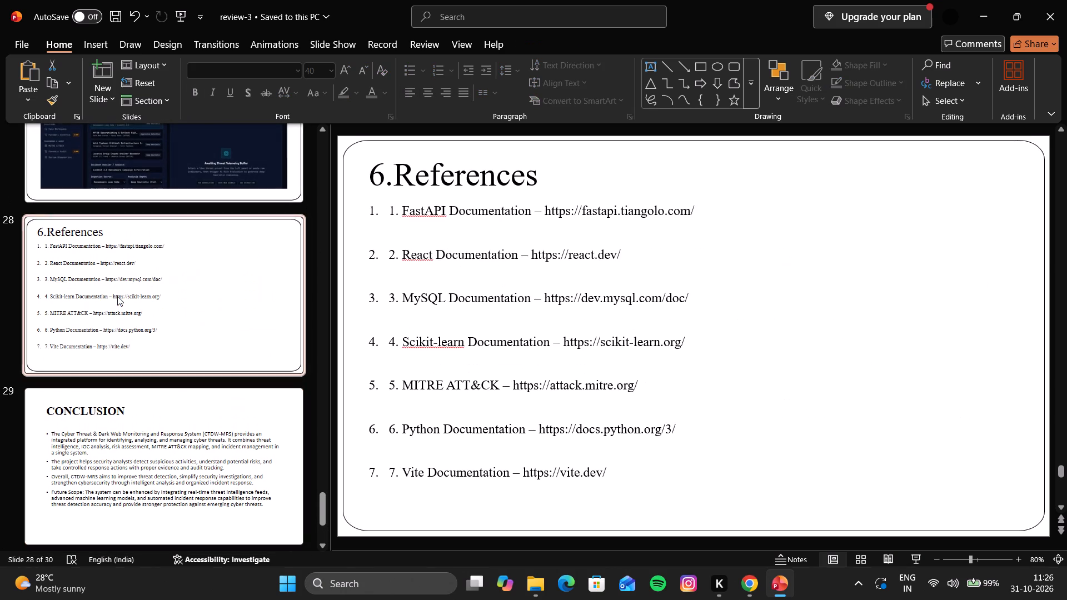
{"action": "left_click", "coordinate": [541, 178]}
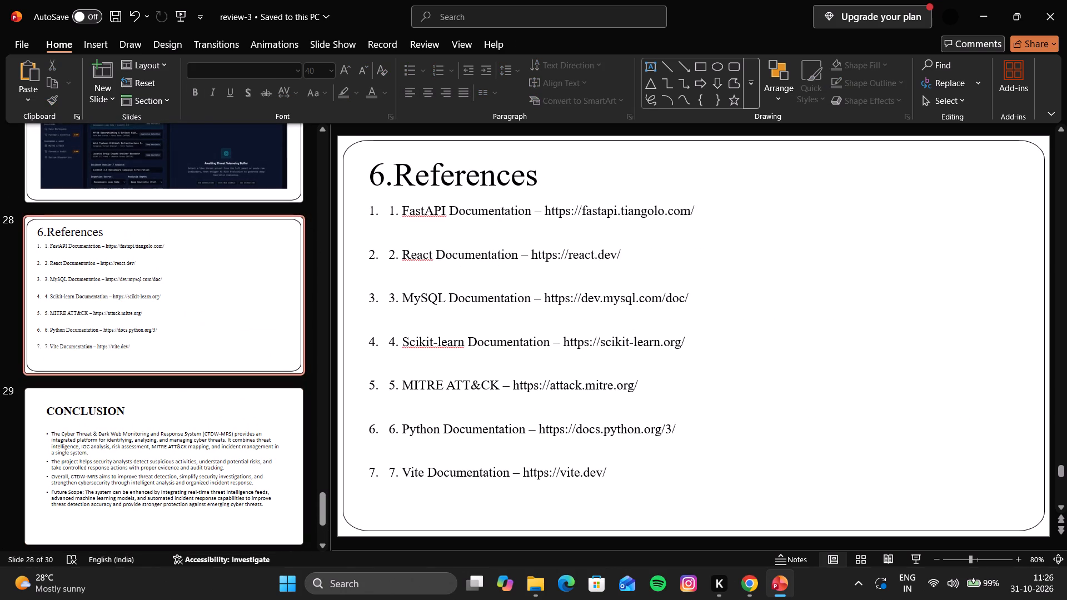
{"action": "left_click", "coordinate": [537, 177]}
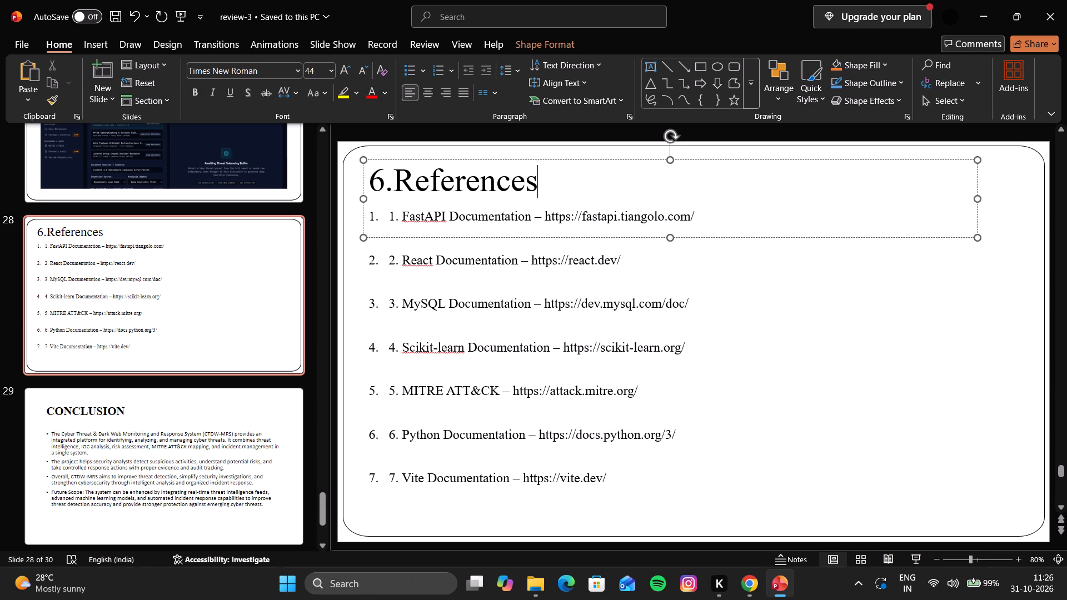
{"action": "triple_click", "coordinate": [529, 184]}
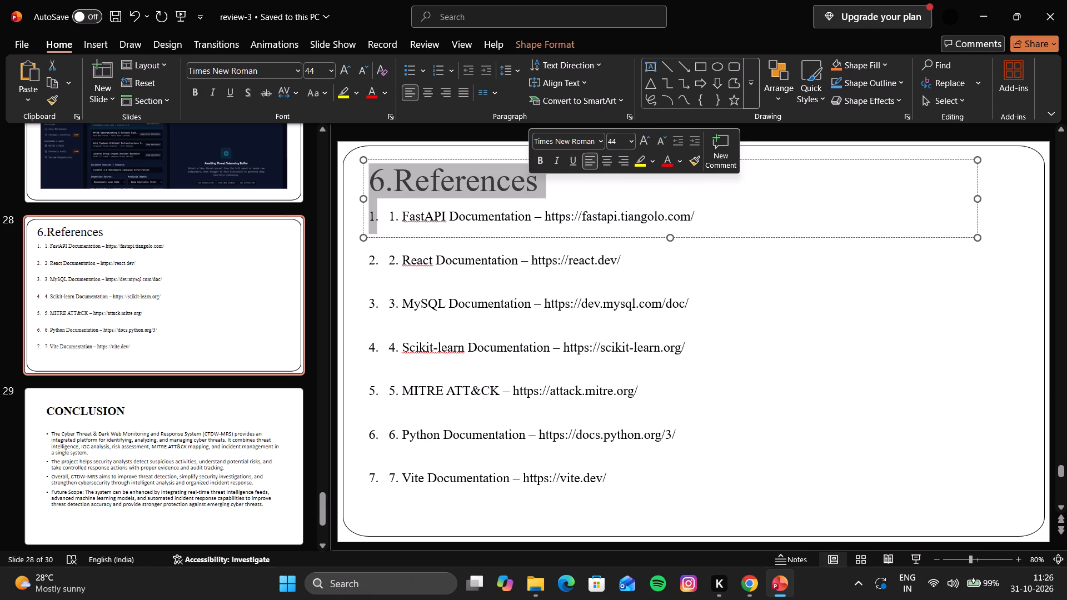
{"action": "left_click", "coordinate": [529, 184]}
{"action": "left_click", "coordinate": [562, 179]}
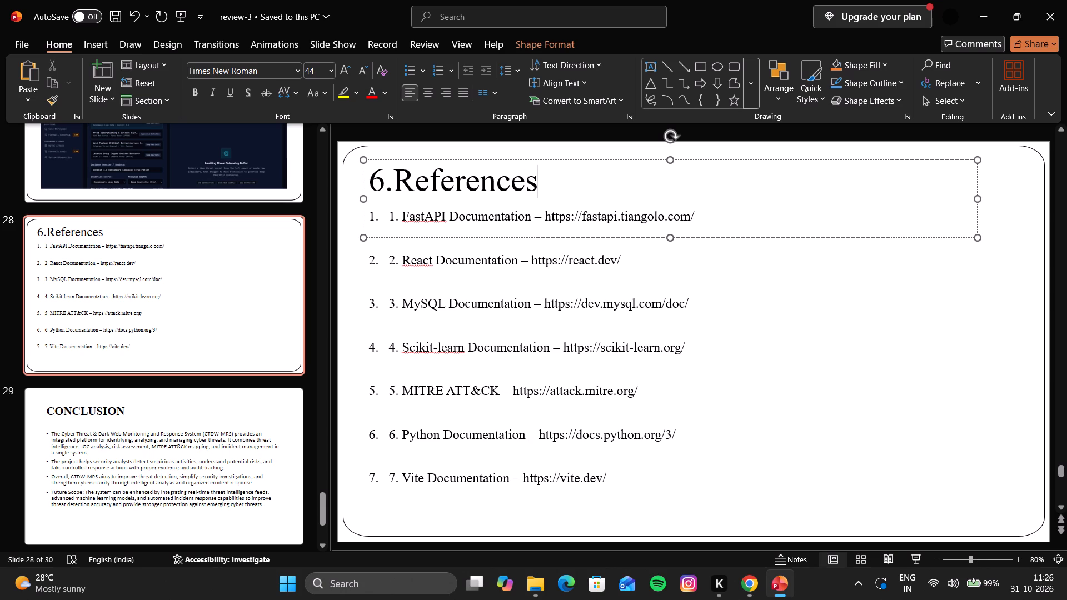
{"action": "left_click_drag", "start_coordinate": [538, 186], "coordinate": [403, 174]}
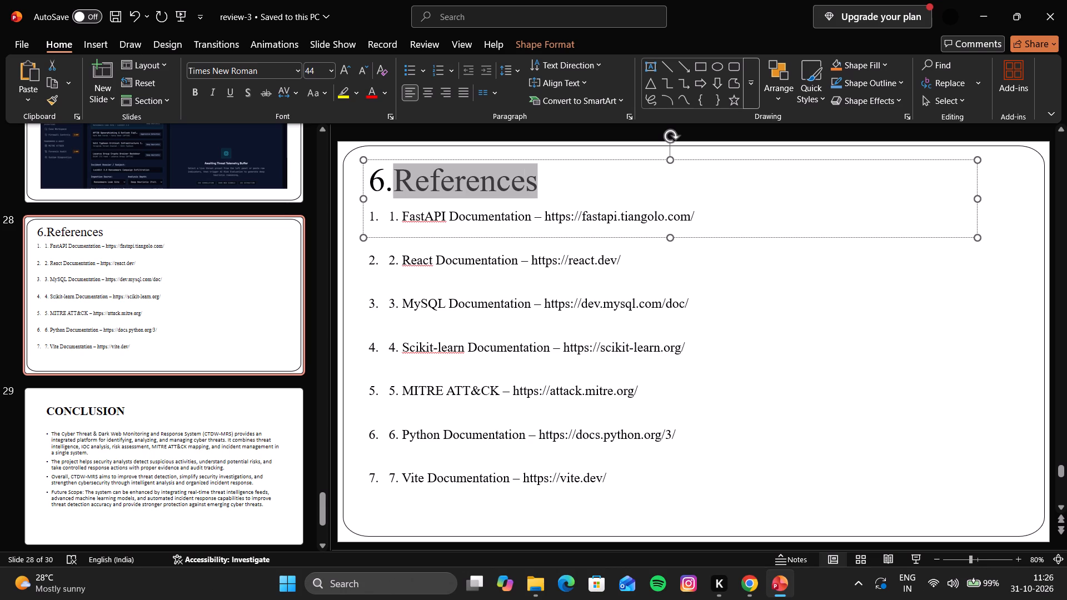
{"action": "left_click_drag", "start_coordinate": [403, 174], "coordinate": [368, 172]}
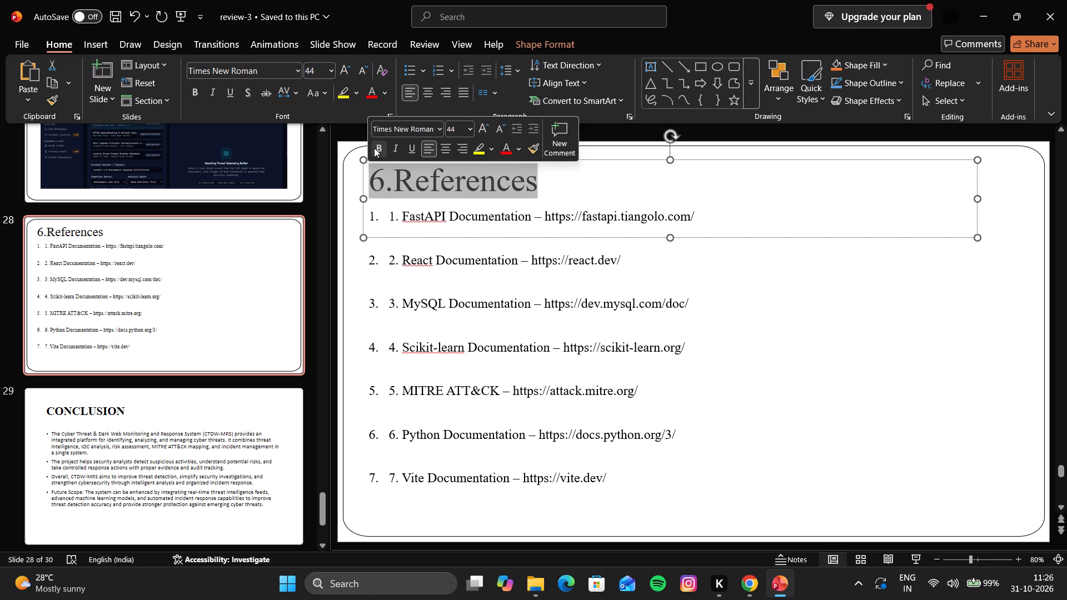
{"action": "left_click", "coordinate": [377, 148]}
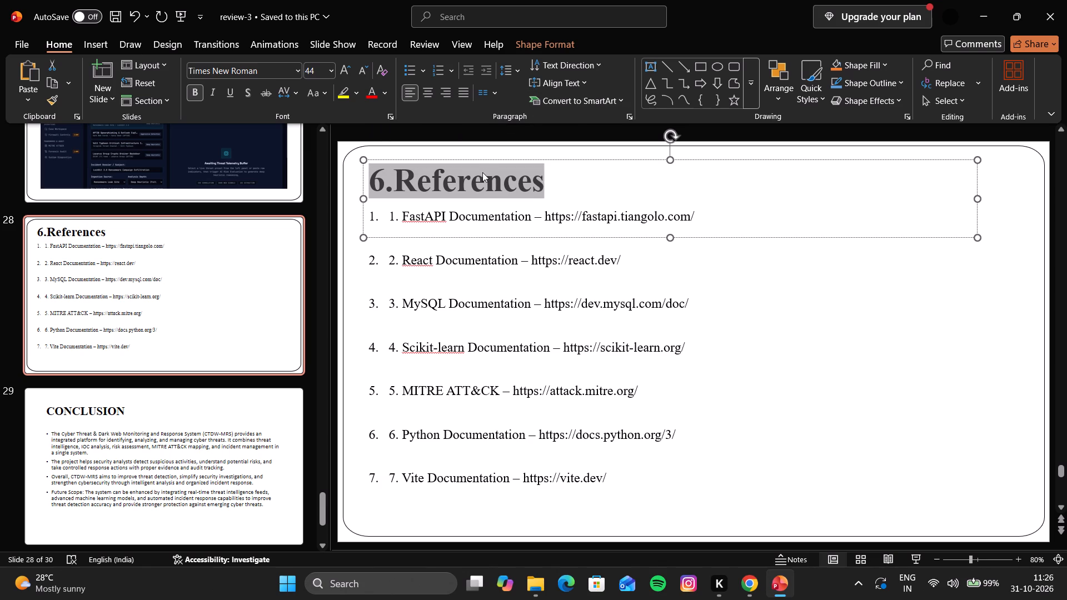
{"action": "left_click", "coordinate": [315, 65]}
{"action": "type", "text": "40"}
{"action": "key", "text": "Return"}
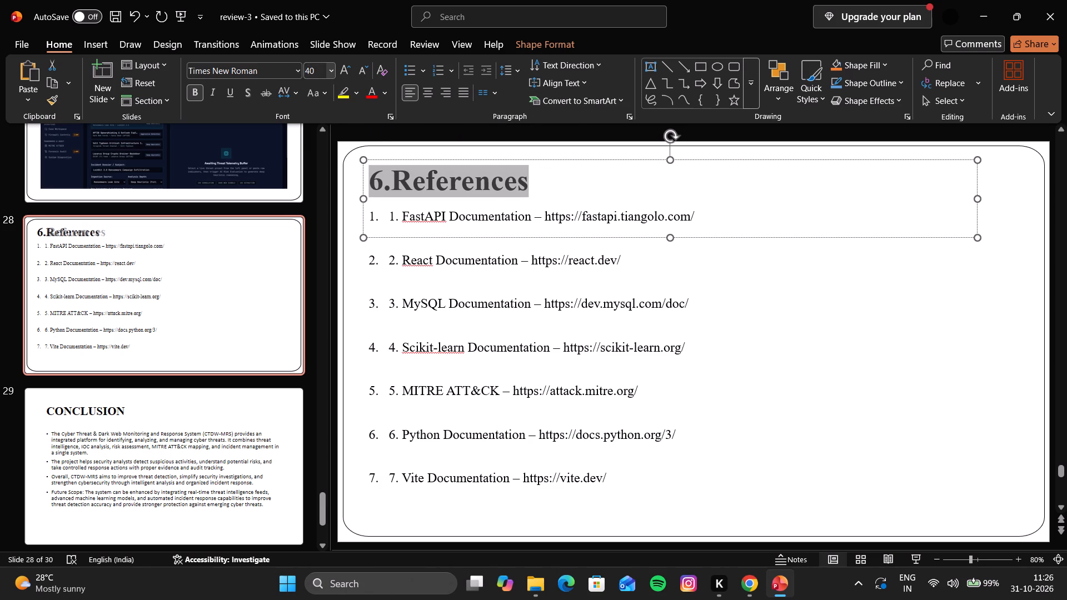
Go to slide 27 and place the text cursor at the end of its "5.Results Screen Shots" title.
{"action": "left_click", "coordinate": [276, 150]}
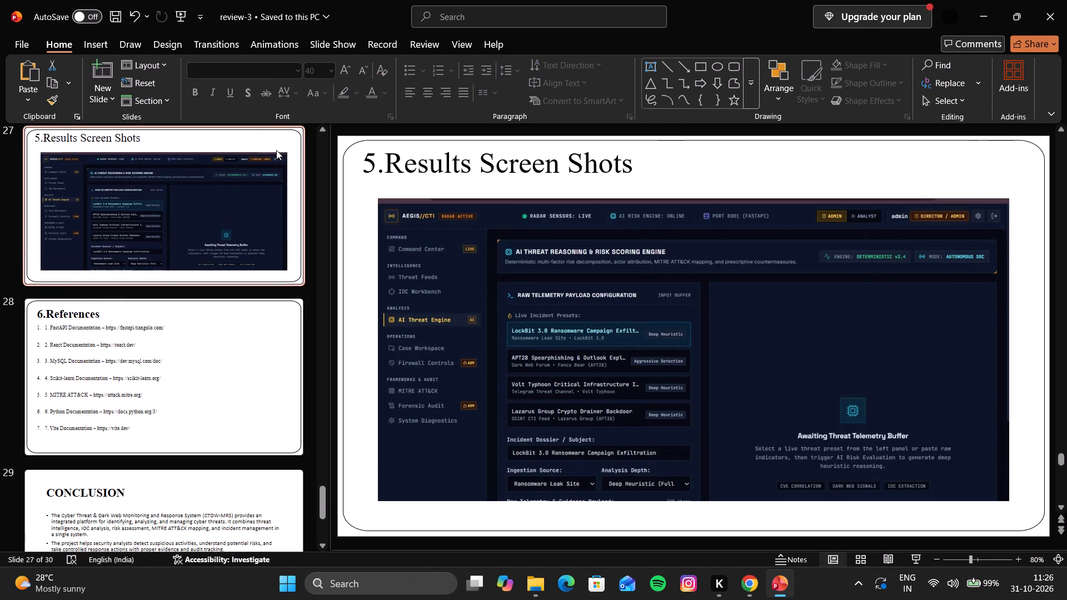
{"action": "left_click", "coordinate": [646, 169]}
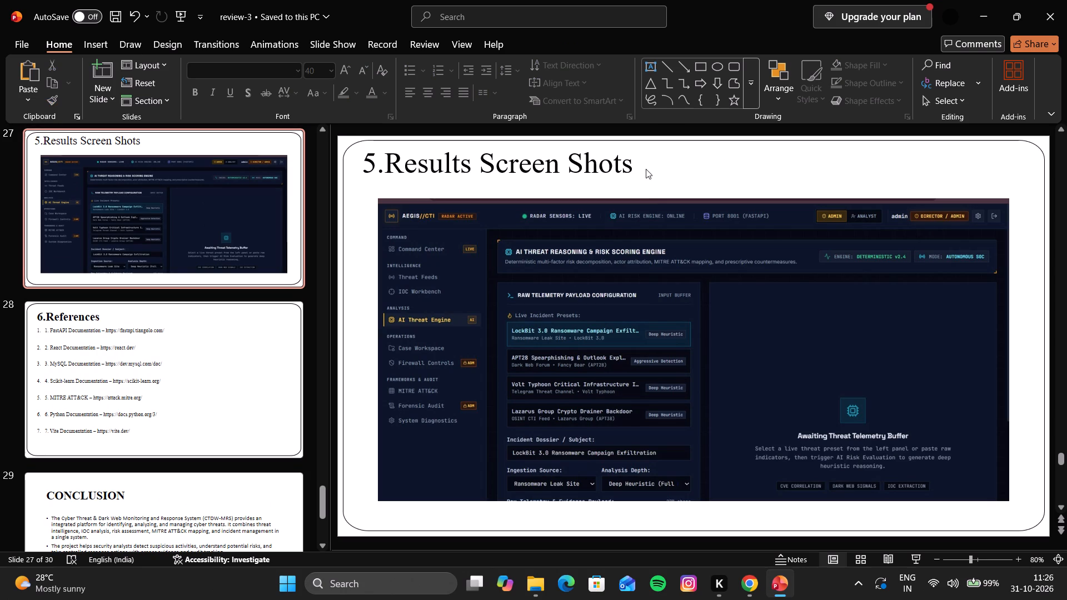
{"action": "left_click", "coordinate": [611, 158]}
{"action": "left_click", "coordinate": [631, 167]}
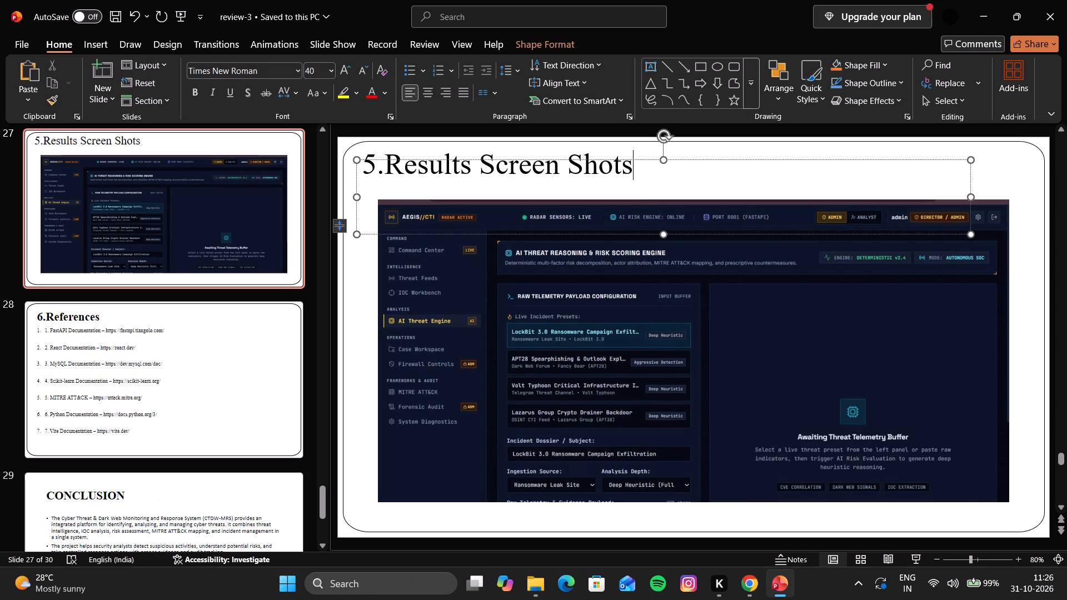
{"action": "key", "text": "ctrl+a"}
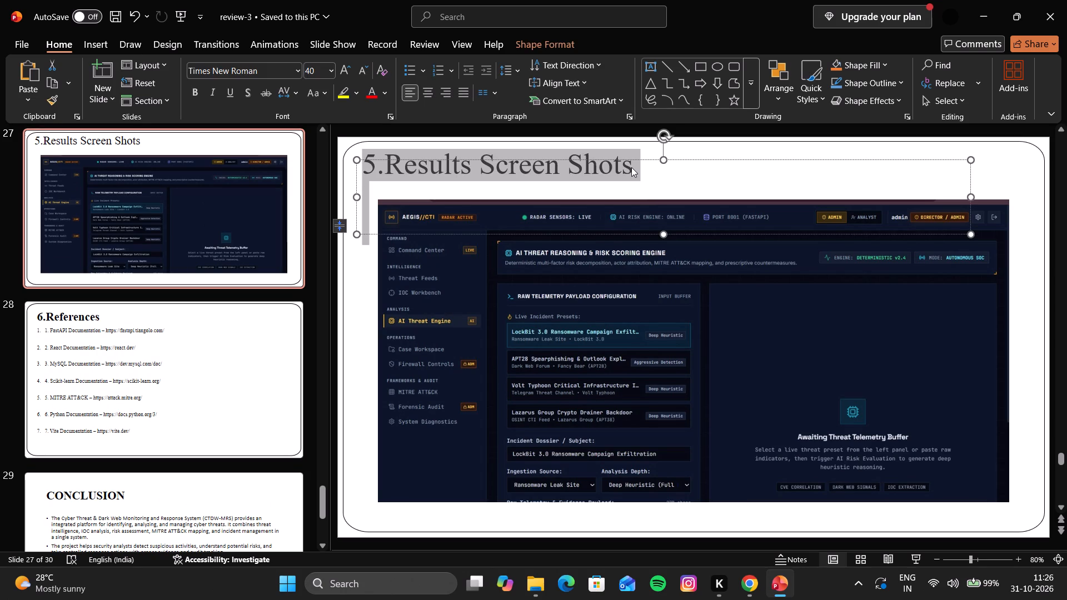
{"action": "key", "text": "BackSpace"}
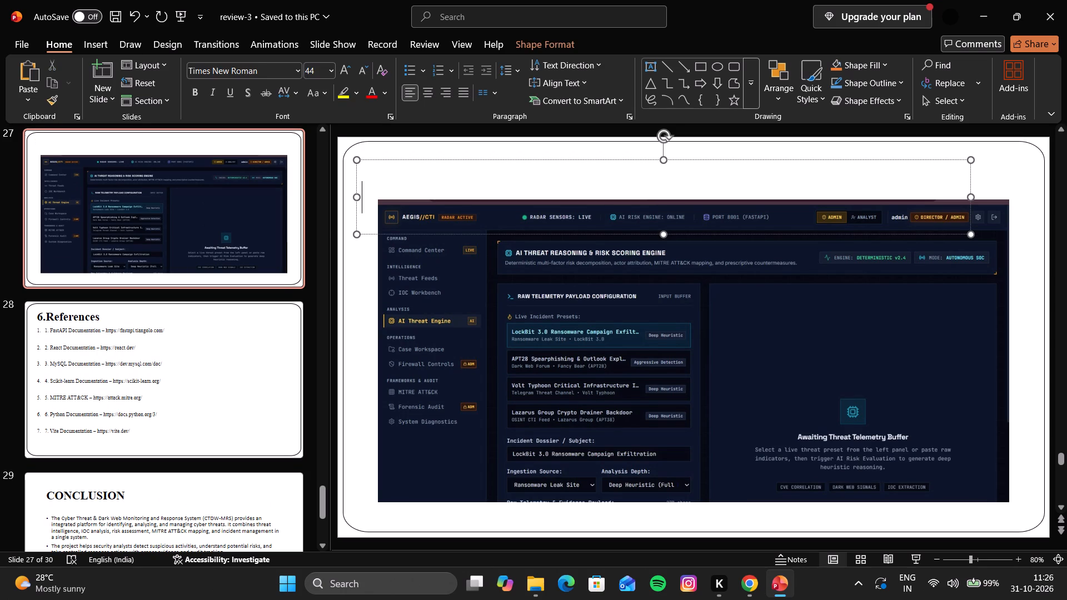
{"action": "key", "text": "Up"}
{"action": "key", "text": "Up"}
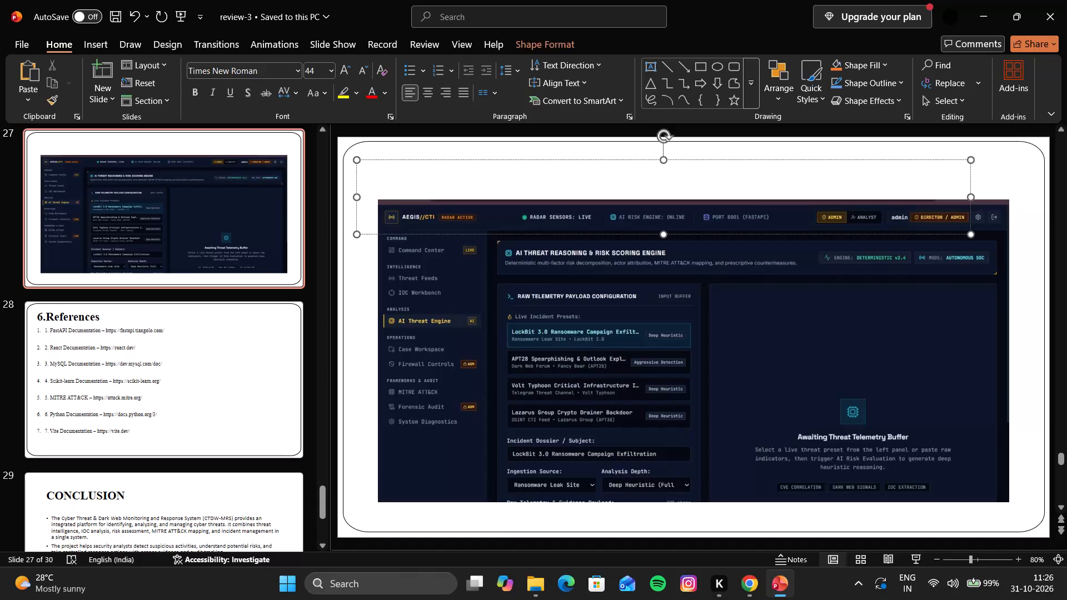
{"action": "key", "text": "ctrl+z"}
Replace the title text on slide 27 with the copied bold "5.Results Screen Shots" title.
{"action": "left_click", "coordinate": [662, 175]}
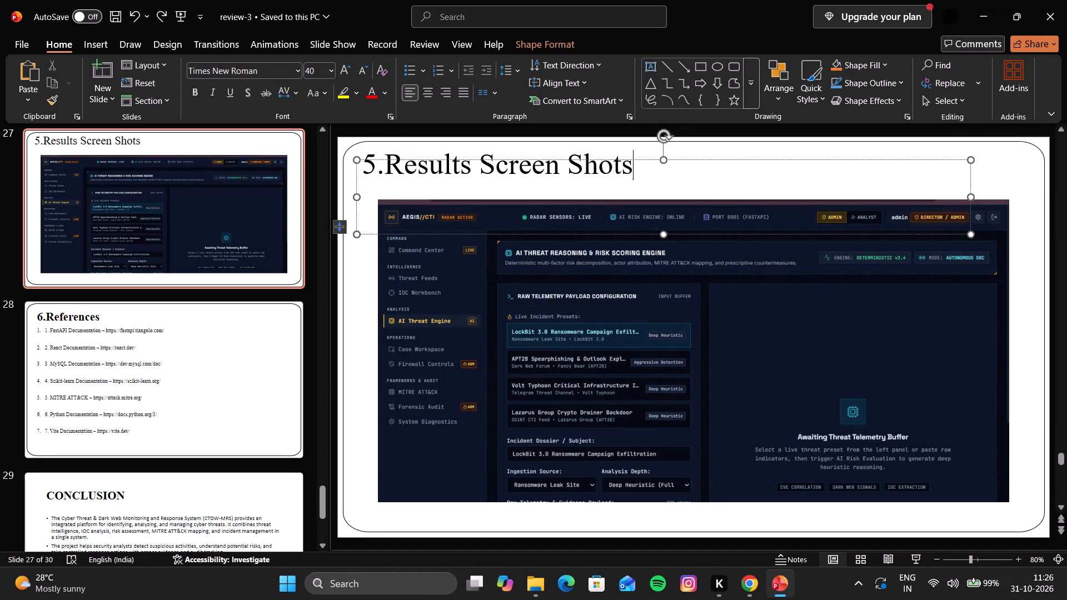
{"action": "left_click_drag", "start_coordinate": [636, 166], "coordinate": [355, 152]}
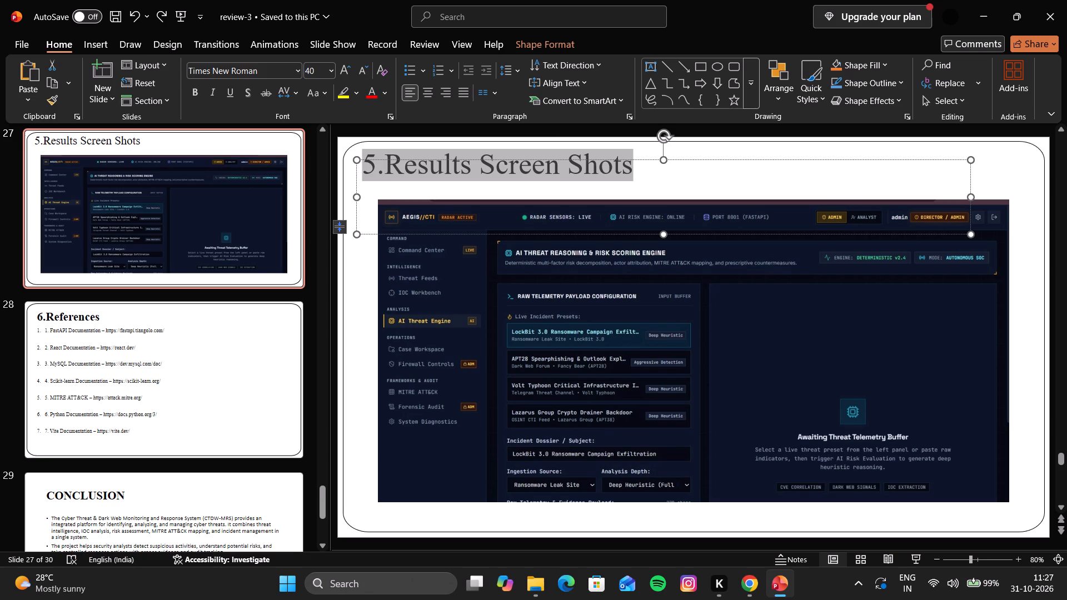
{"action": "left_click_drag", "start_coordinate": [355, 152], "coordinate": [349, 152]}
{"action": "key", "text": "BackSpace"}
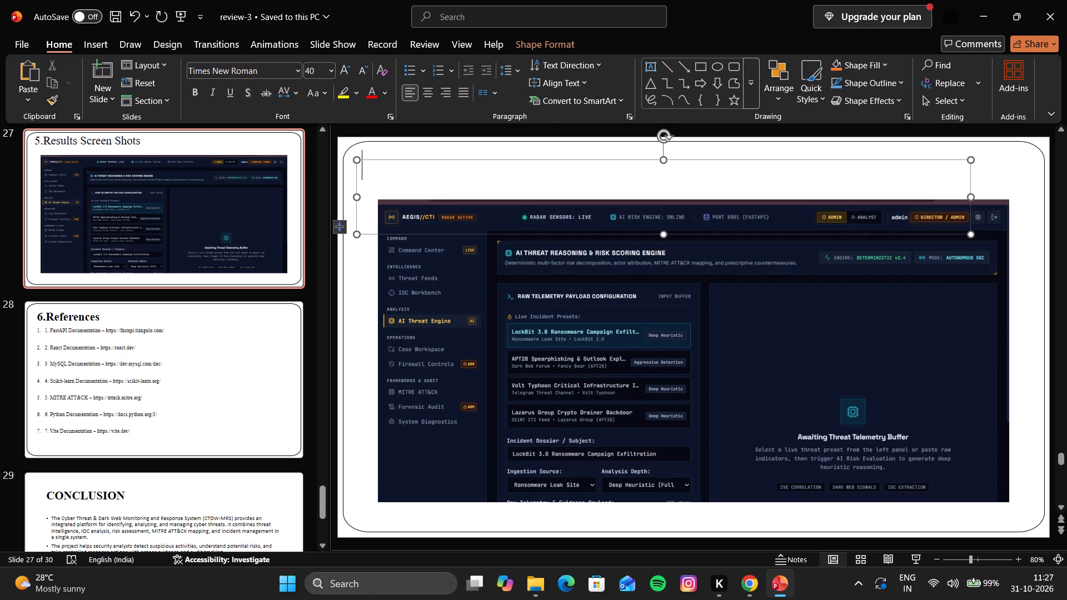
{"action": "key", "text": "ctrl+v"}
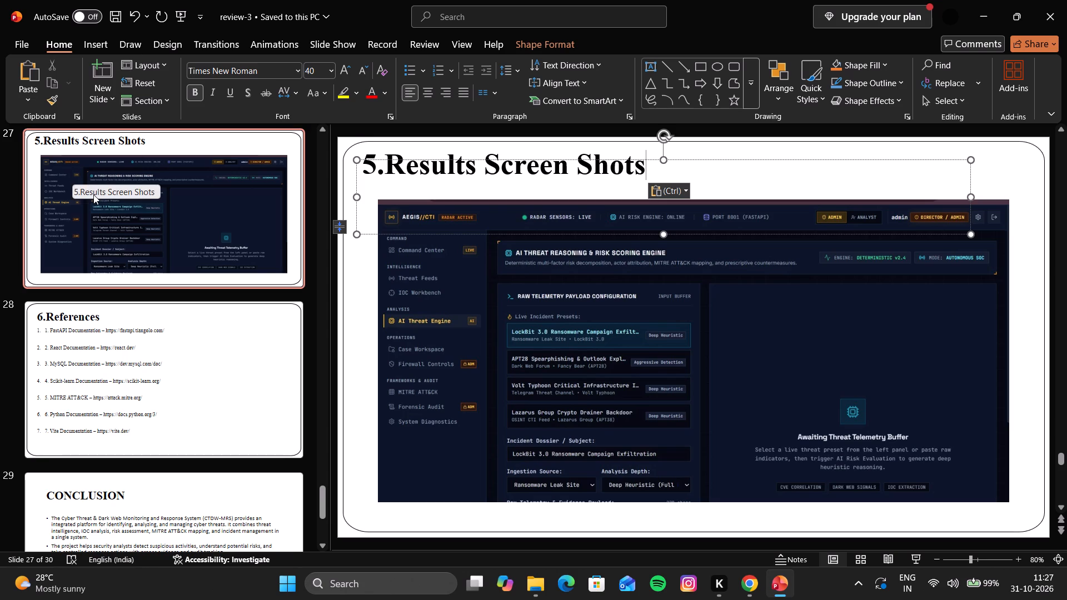
Make the "5.Results Screen Shots" title on slide 26 bold.
{"action": "scroll", "coordinate": [93, 194], "scroll_direction": "up", "scroll_amount": 1}
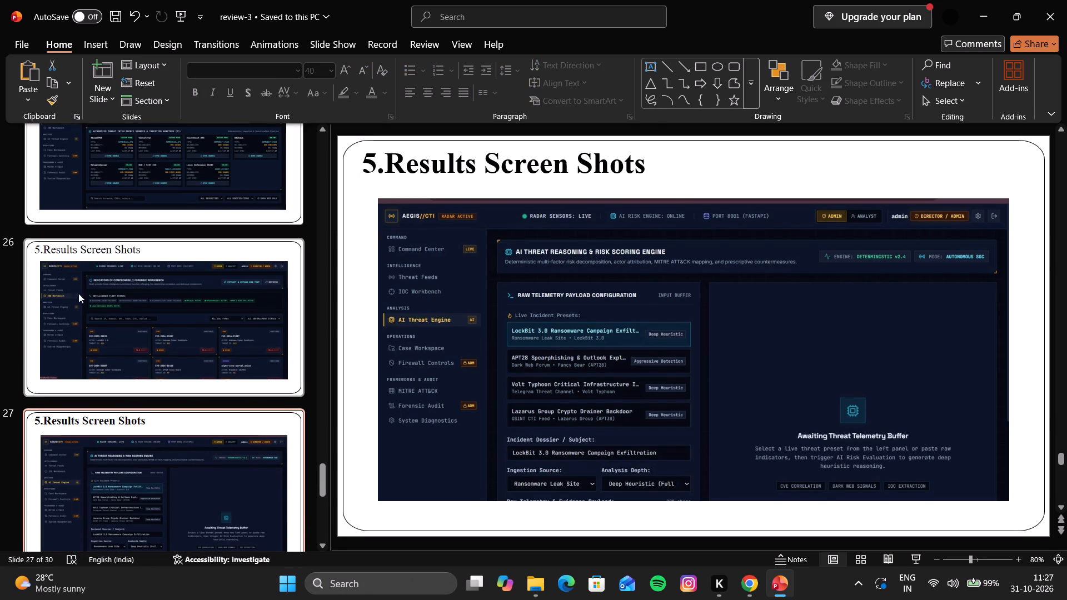
{"action": "left_click", "coordinate": [92, 331]}
{"action": "left_click", "coordinate": [650, 170]}
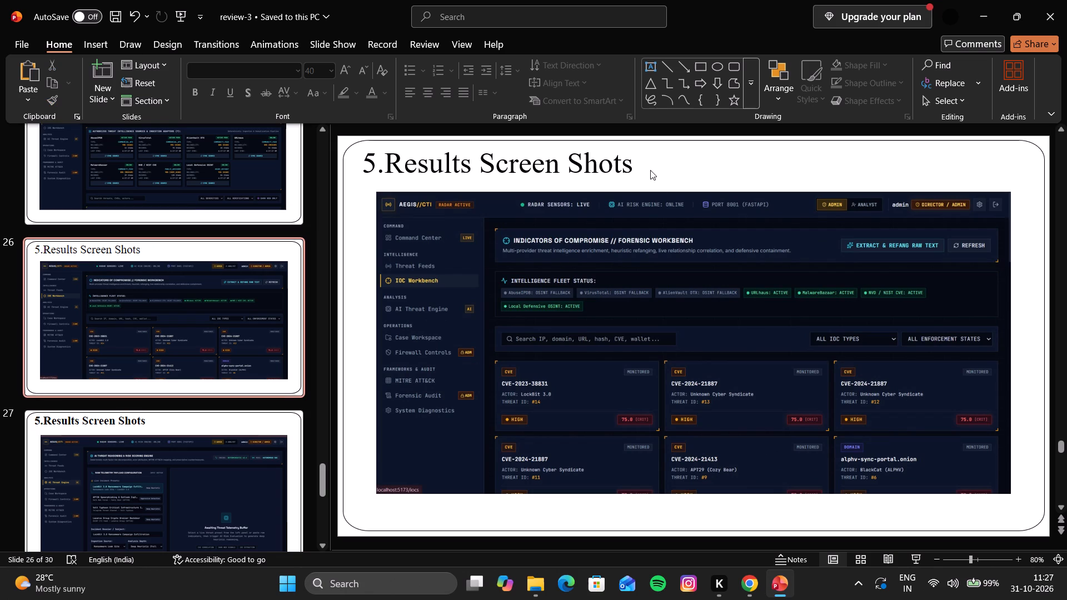
{"action": "left_click", "coordinate": [644, 164]}
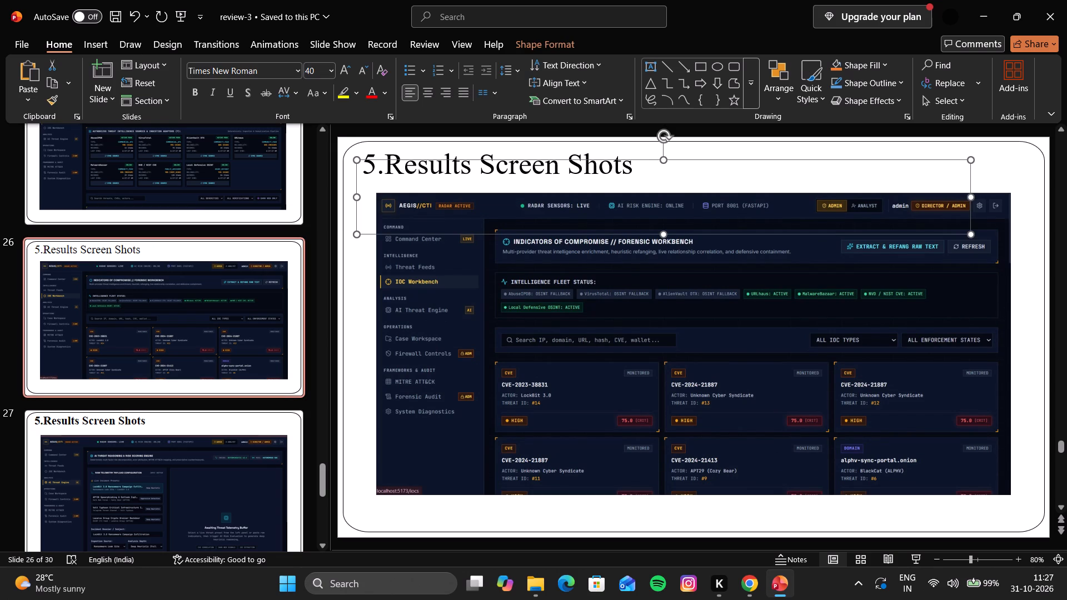
{"action": "left_click", "coordinate": [624, 166]}
{"action": "left_click_drag", "start_coordinate": [630, 167], "coordinate": [360, 159]}
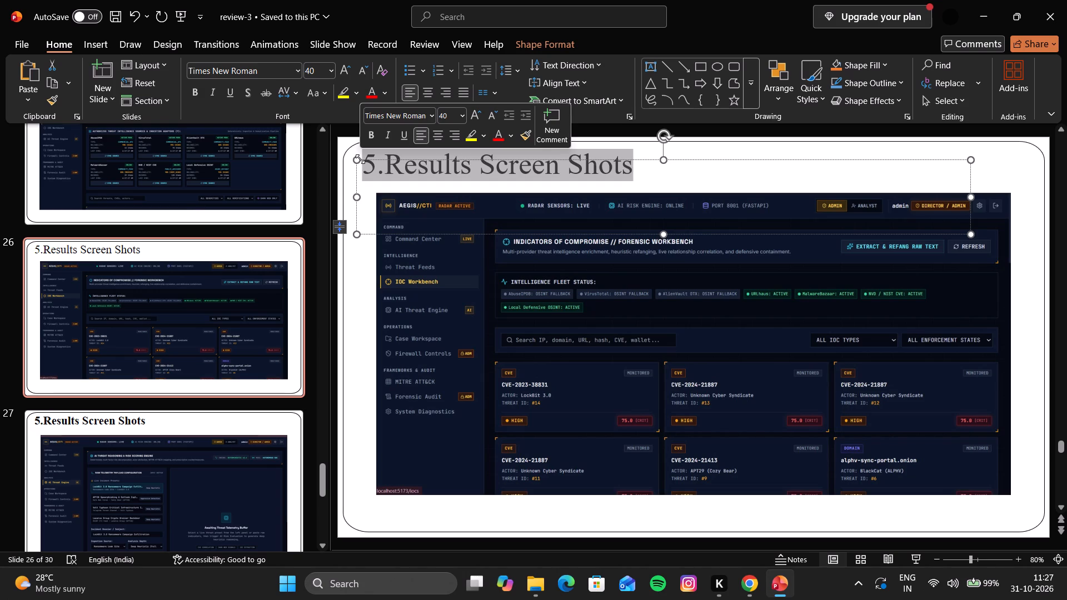
{"action": "left_click", "coordinate": [372, 138]}
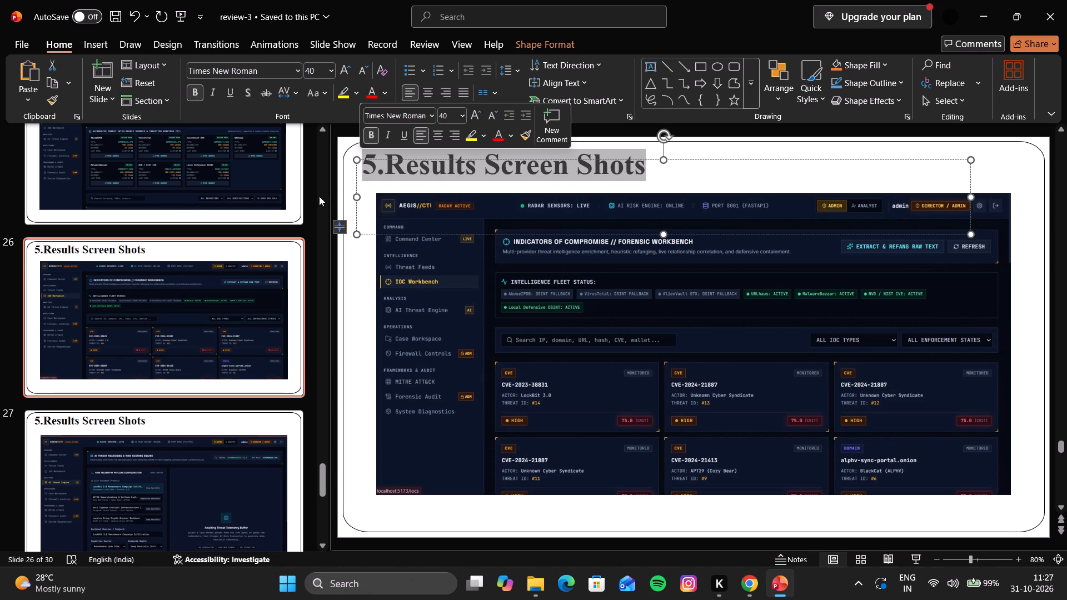
Make the "5.Results Screen Shots" title on slide 25 bold.
{"action": "left_click", "coordinate": [256, 193]}
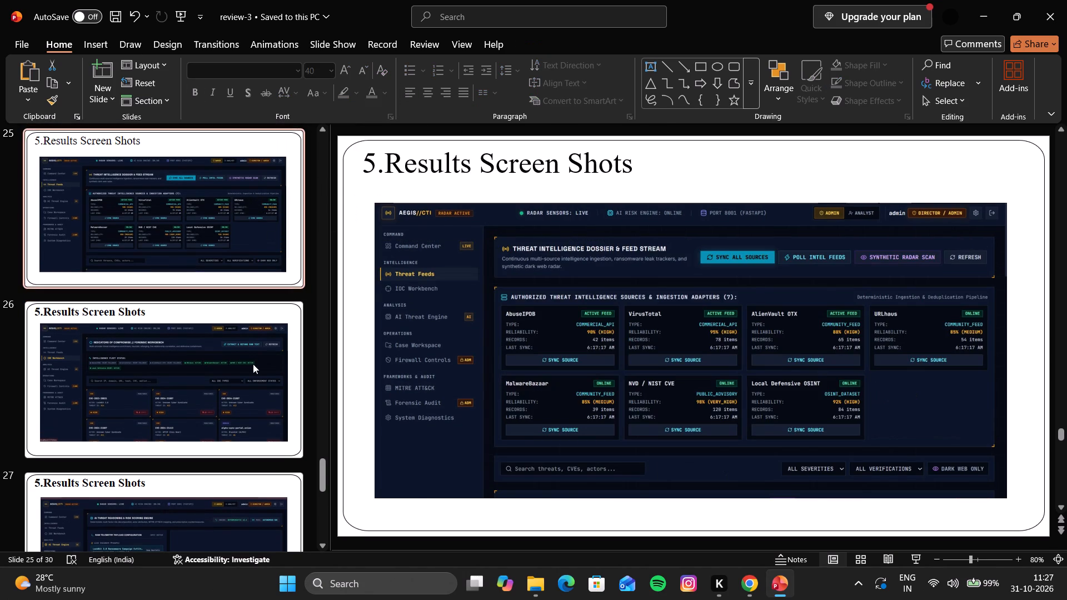
{"action": "left_click", "coordinate": [232, 393]}
{"action": "left_click", "coordinate": [206, 236]}
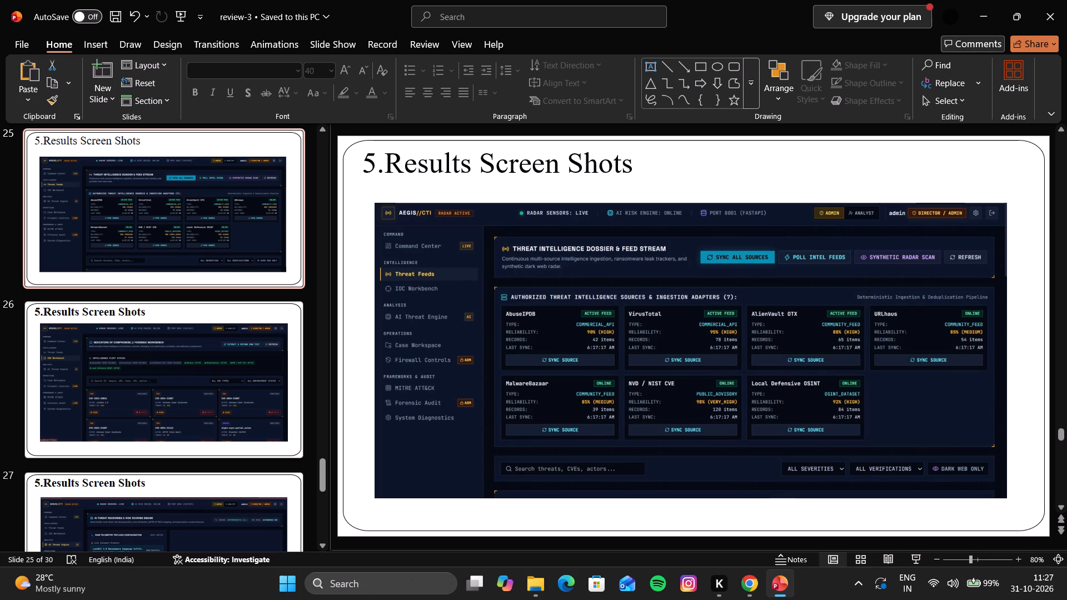
{"action": "left_click", "coordinate": [636, 161]}
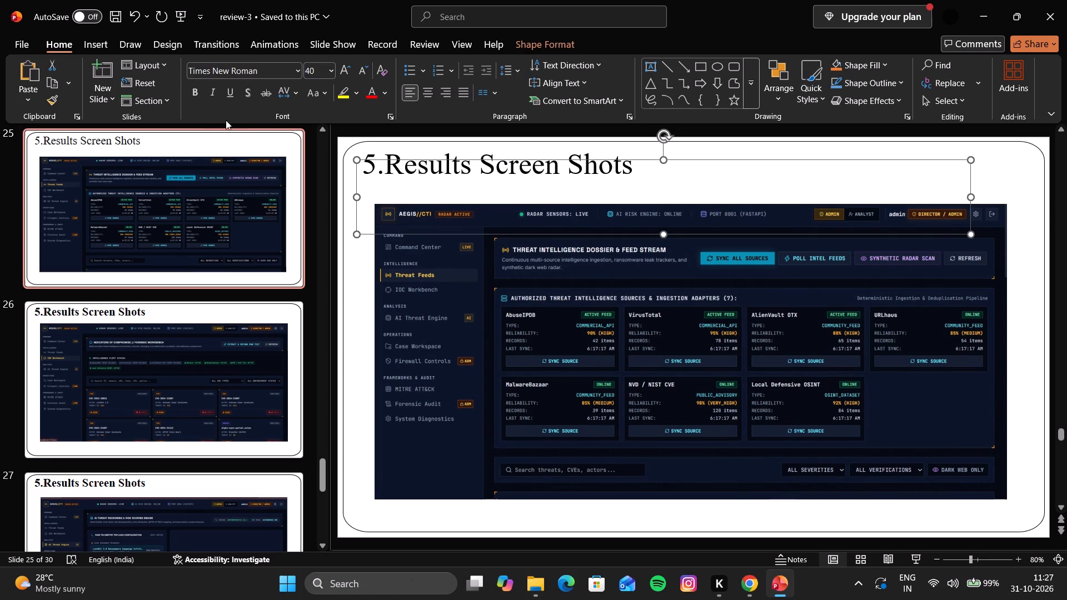
{"action": "left_click", "coordinate": [192, 93]}
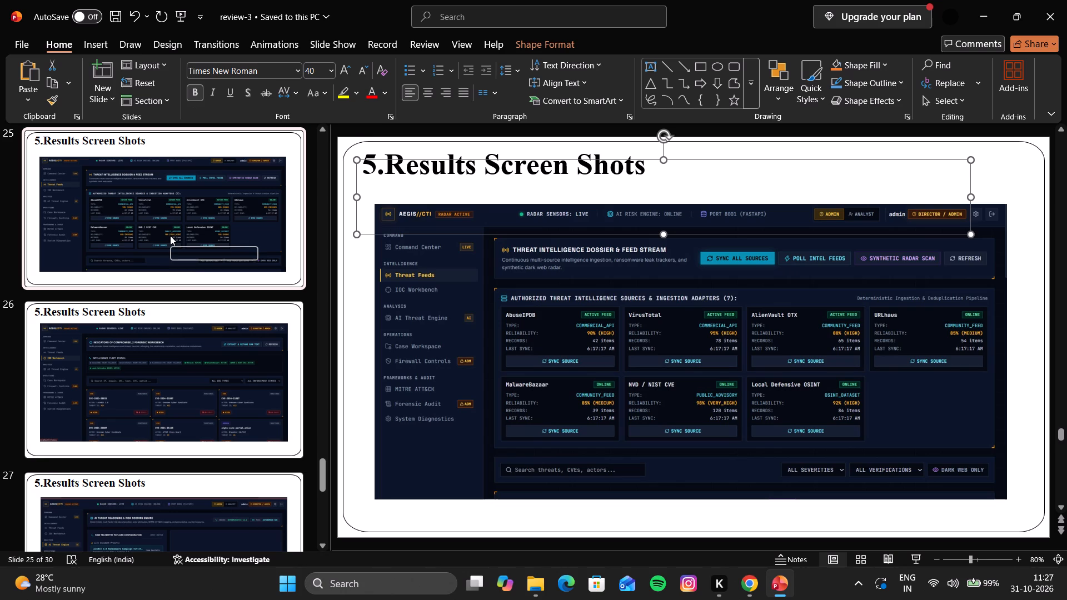
Make the "5.Results Screen Shots" title on slide 24 bold.
{"action": "scroll", "coordinate": [166, 229], "scroll_direction": "up", "scroll_amount": 1}
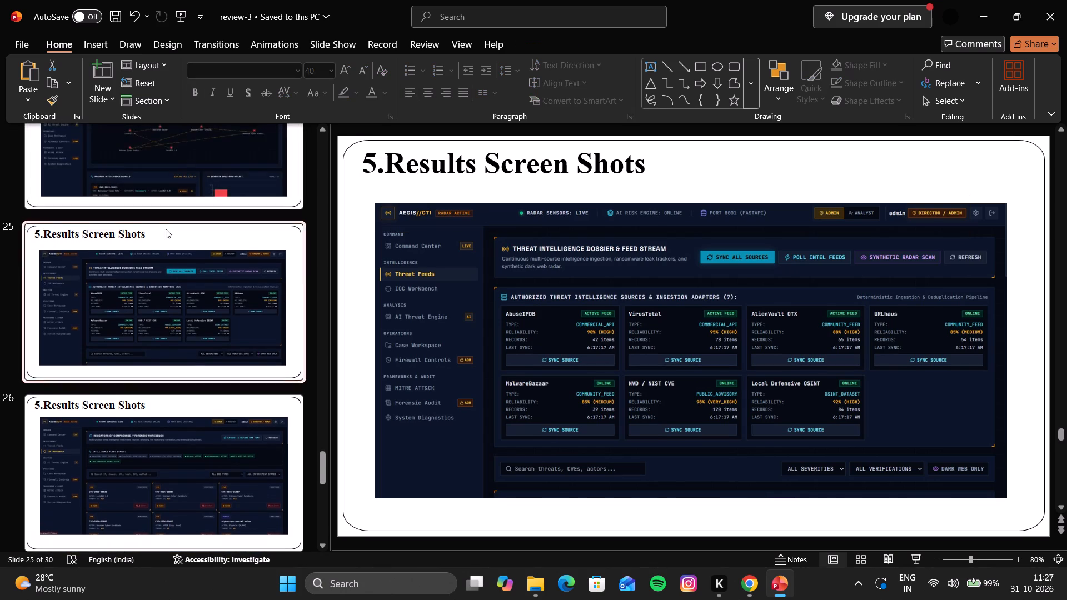
{"action": "scroll", "coordinate": [166, 229], "scroll_direction": "up", "scroll_amount": 1}
{"action": "left_click", "coordinate": [142, 310]}
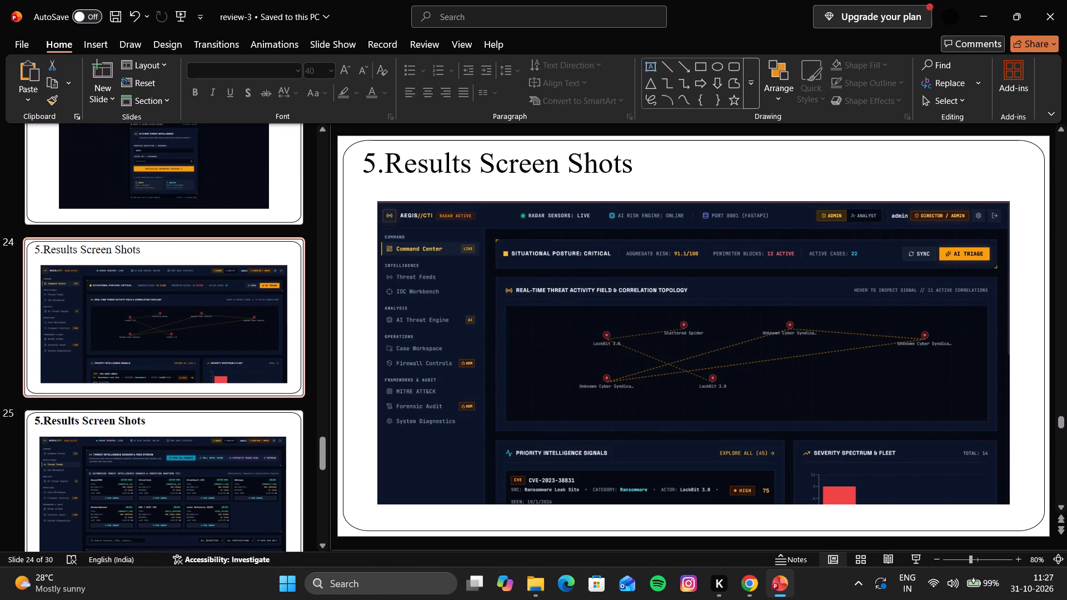
{"action": "left_click", "coordinate": [642, 154]}
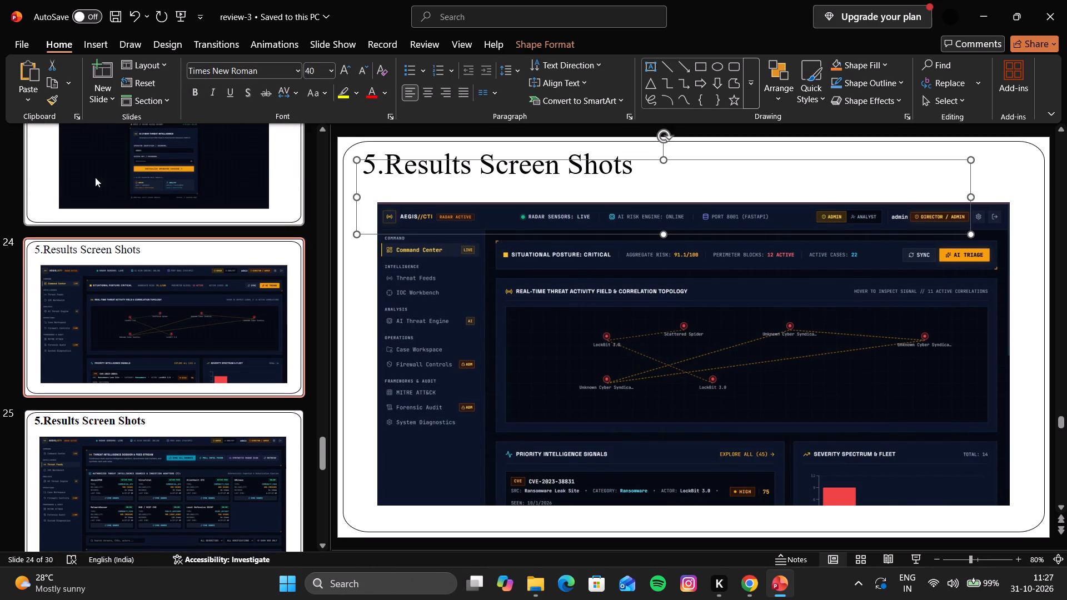
{"action": "left_click", "coordinate": [192, 94]}
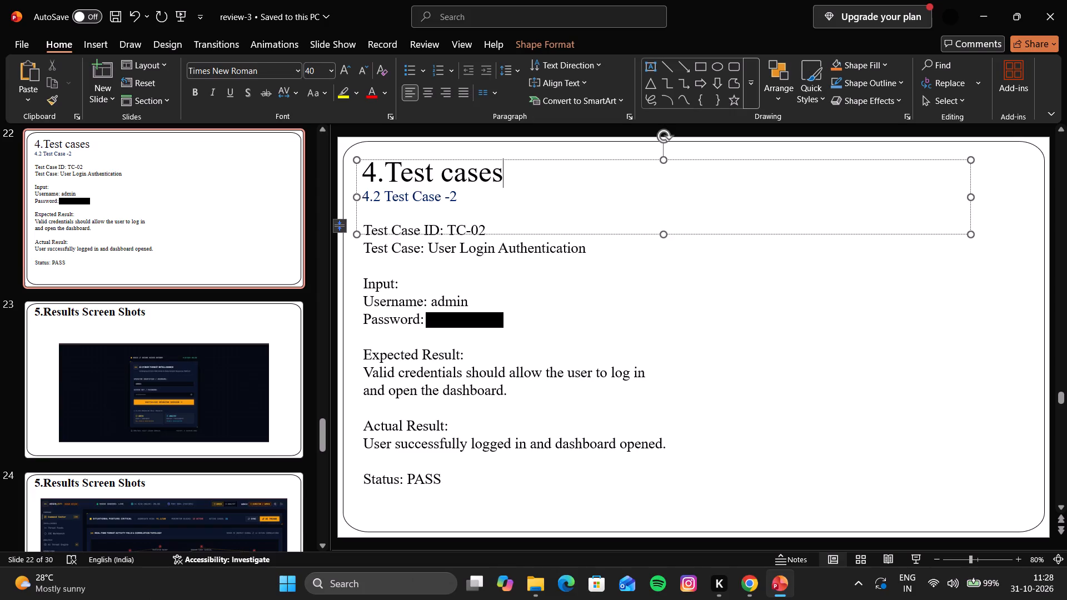
{"action": "left_click_drag", "start_coordinate": [505, 173], "coordinate": [357, 169]}
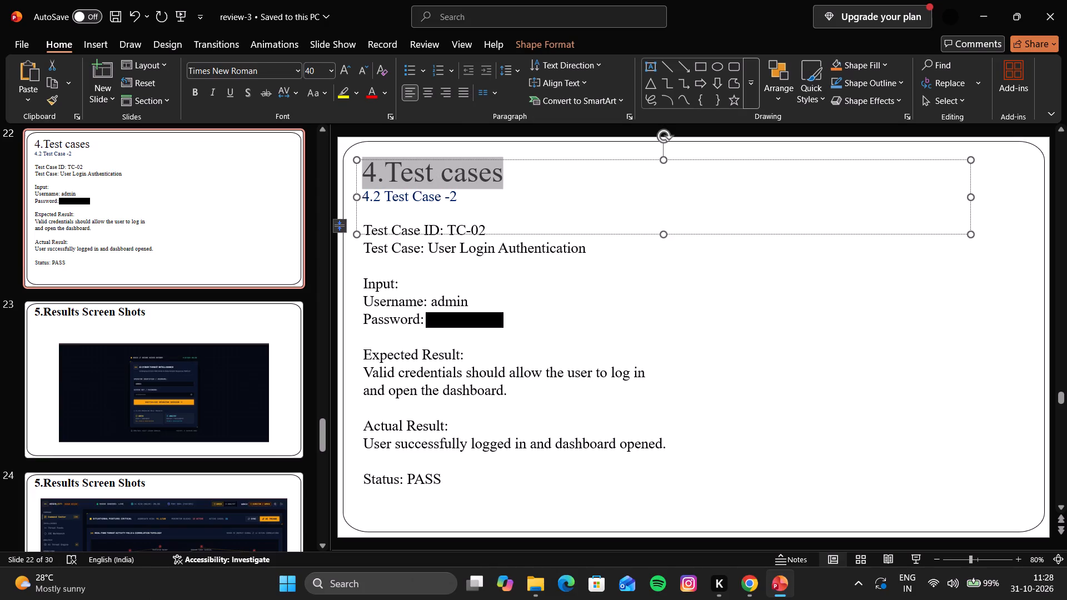
{"action": "left_click_drag", "start_coordinate": [357, 169], "coordinate": [357, 169]}
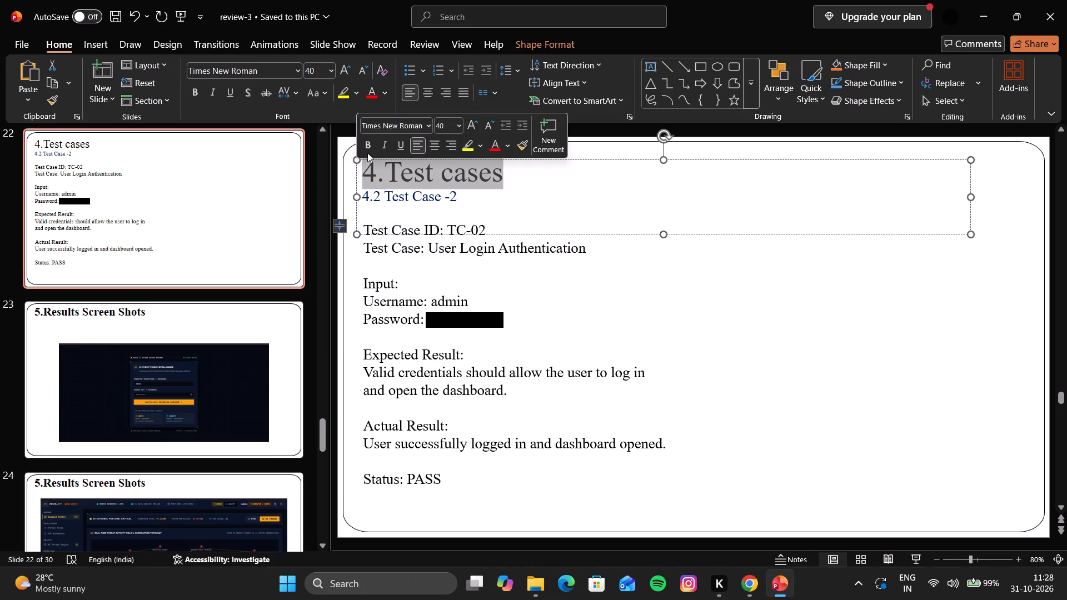
{"action": "left_click", "coordinate": [370, 145]}
Make the "4.Test cases" title on slide 21 bold, leaving out the "4.1 Test Case -1" subtitle.
{"action": "scroll", "coordinate": [227, 224], "scroll_direction": "up", "scroll_amount": 2}
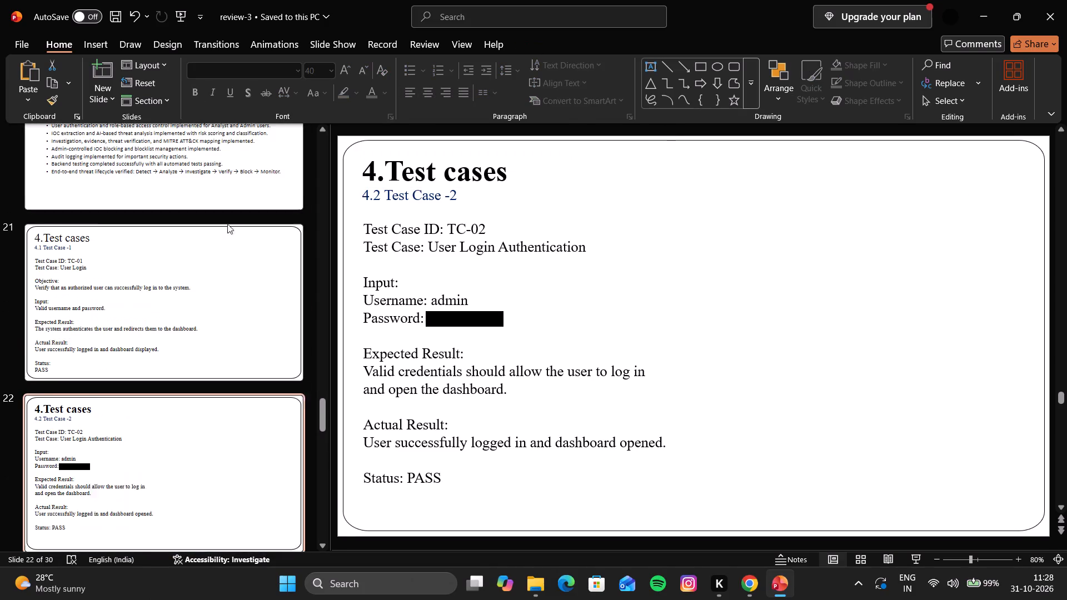
{"action": "left_click", "coordinate": [141, 287]}
{"action": "left_click", "coordinate": [501, 169]}
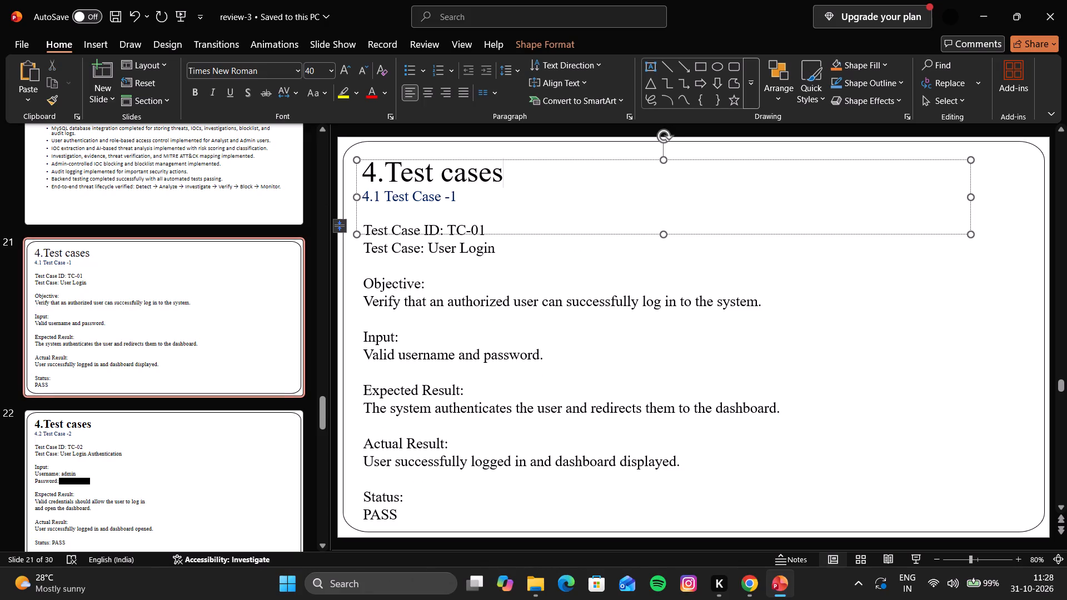
{"action": "left_click_drag", "start_coordinate": [509, 172], "coordinate": [318, 154]}
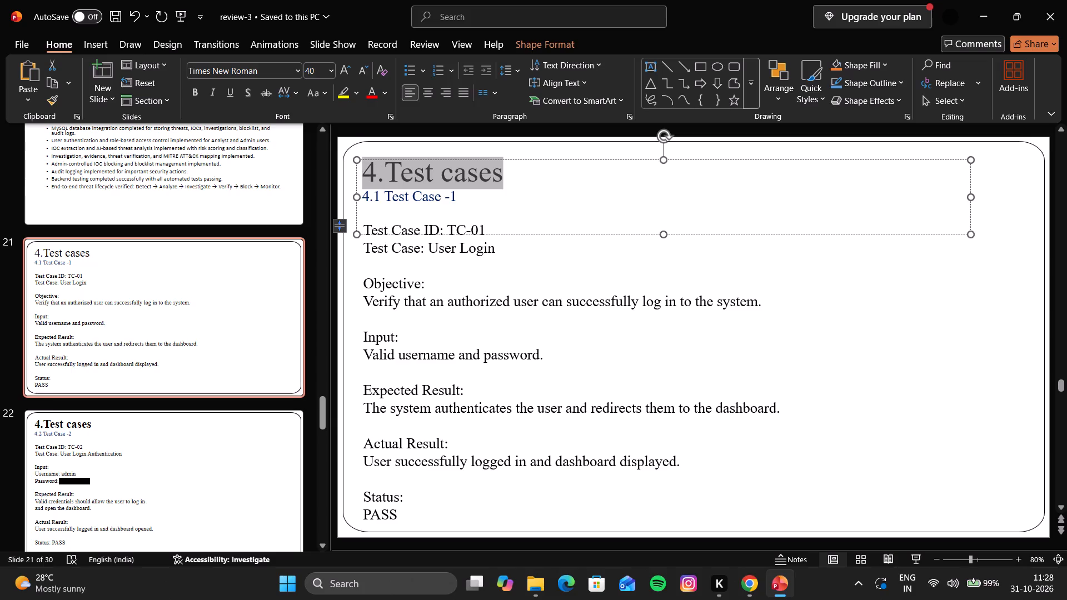
{"action": "left_click_drag", "start_coordinate": [318, 154], "coordinate": [315, 154]}
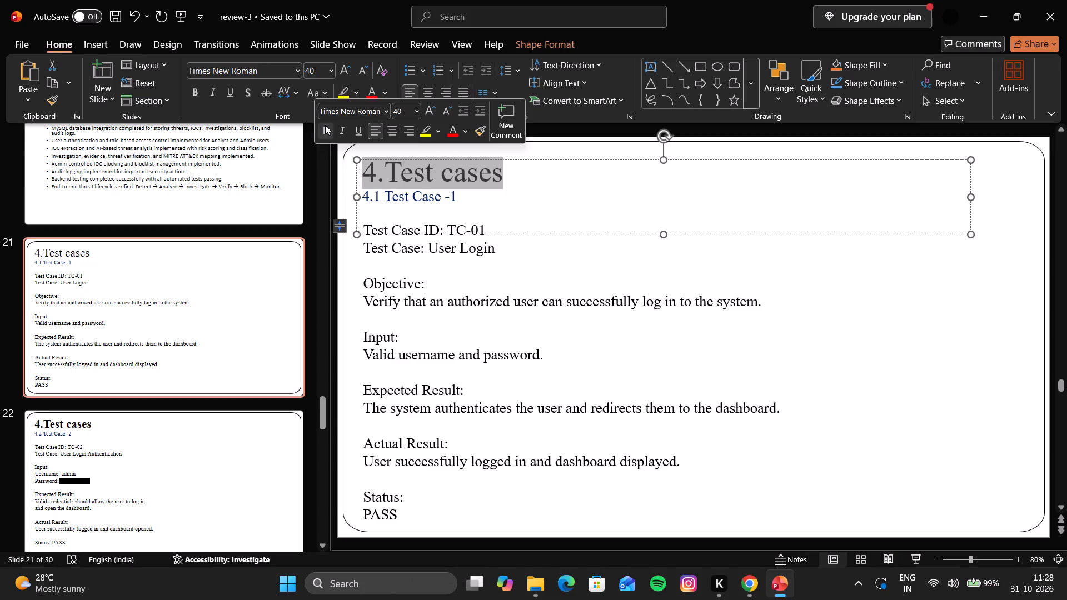
{"action": "left_click", "coordinate": [332, 127]}
{"action": "left_click", "coordinate": [596, 217]}
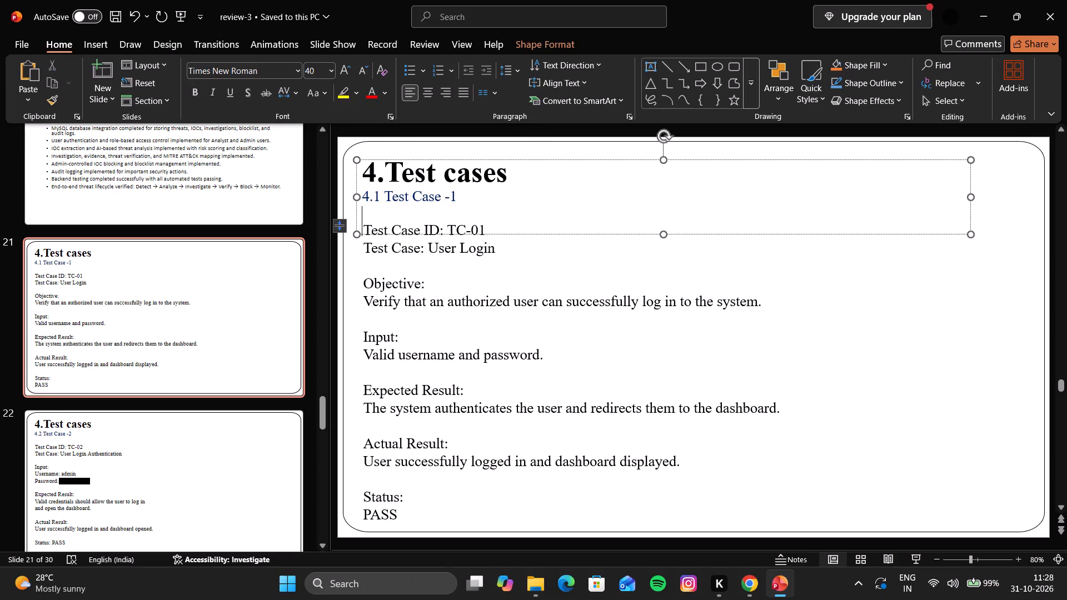
Format the "RESULTS" title on slide 20 as bold Times New Roman, size 40.
{"action": "scroll", "coordinate": [204, 183], "scroll_direction": "up", "scroll_amount": 1}
{"action": "left_click", "coordinate": [170, 214]}
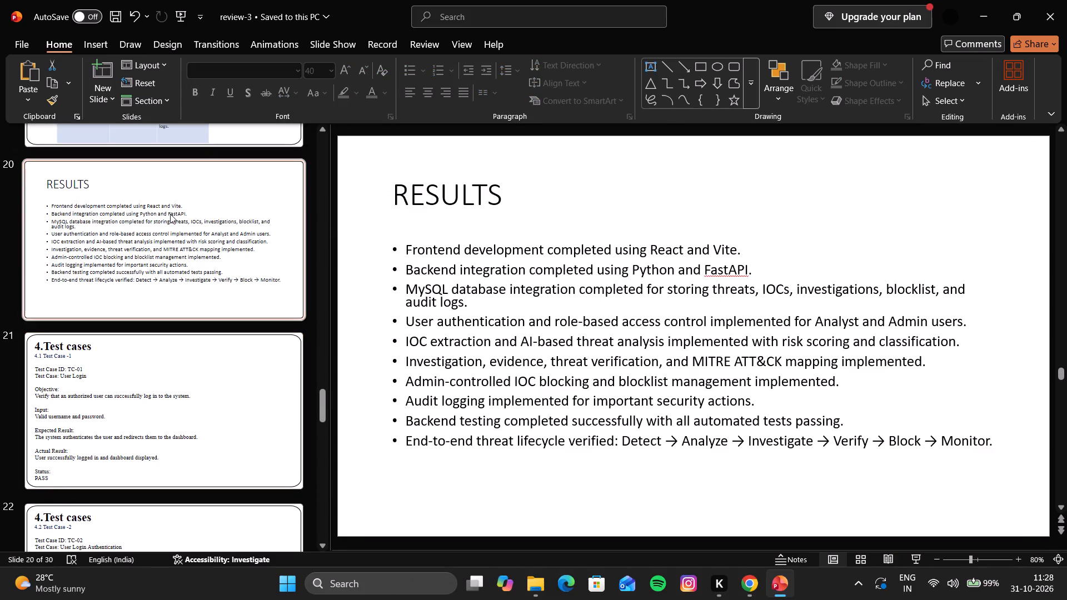
{"action": "left_click", "coordinate": [547, 191]}
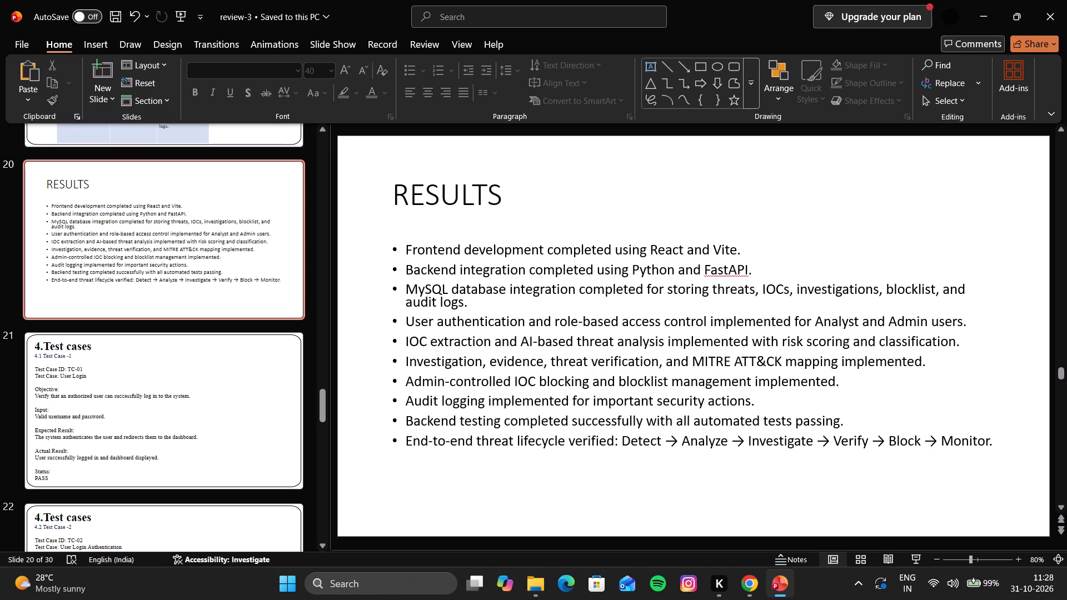
{"action": "left_click", "coordinate": [494, 199]}
{"action": "left_click", "coordinate": [518, 202]}
{"action": "left_click_drag", "start_coordinate": [518, 202], "coordinate": [515, 202]}
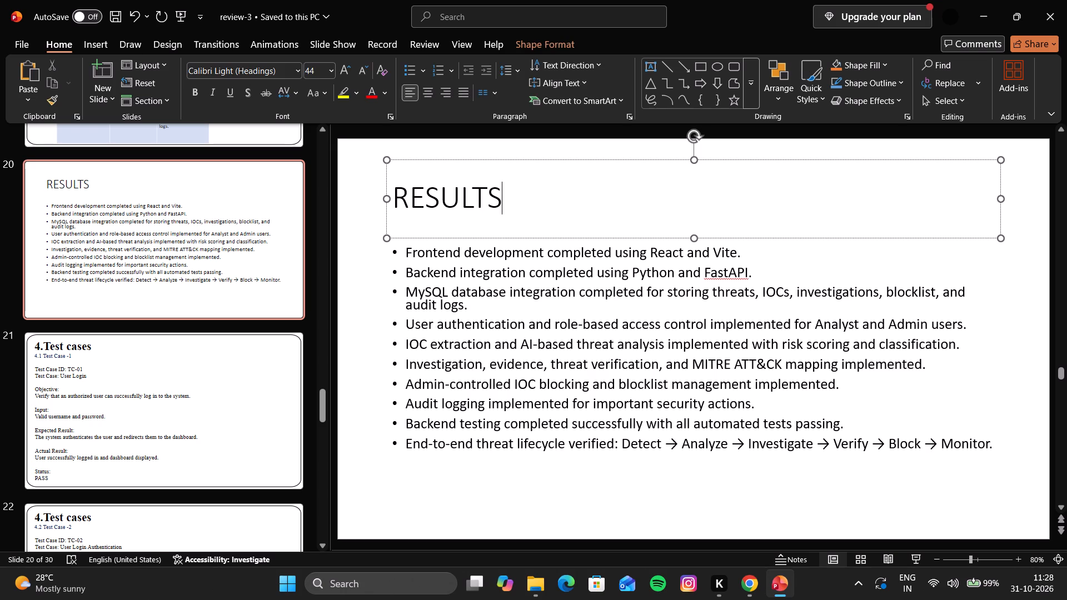
{"action": "left_click_drag", "start_coordinate": [515, 202], "coordinate": [395, 196]}
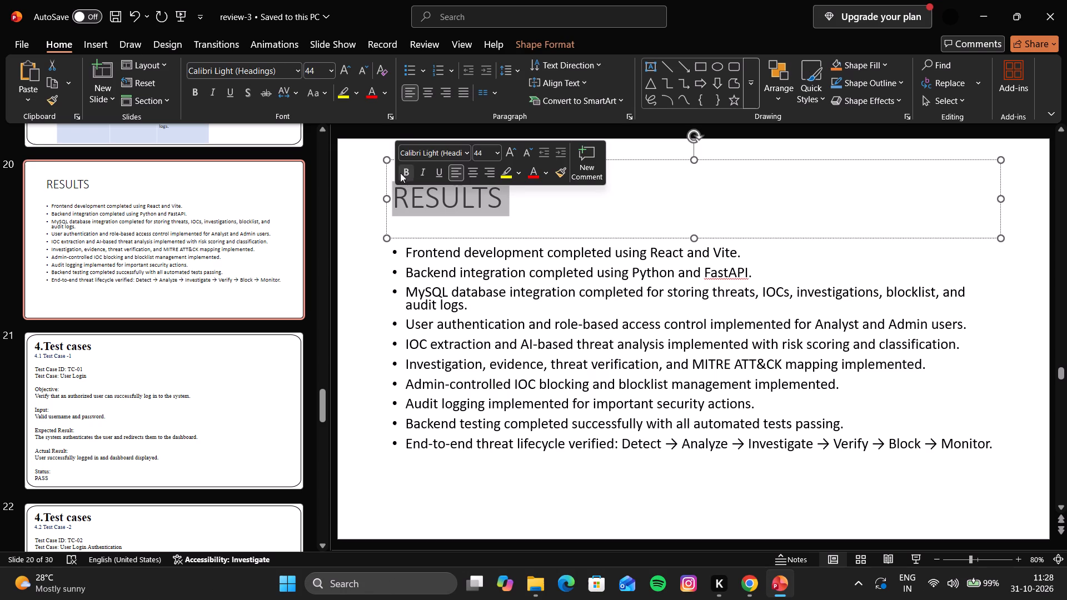
{"action": "left_click", "coordinate": [401, 170]}
{"action": "left_click", "coordinate": [445, 144]}
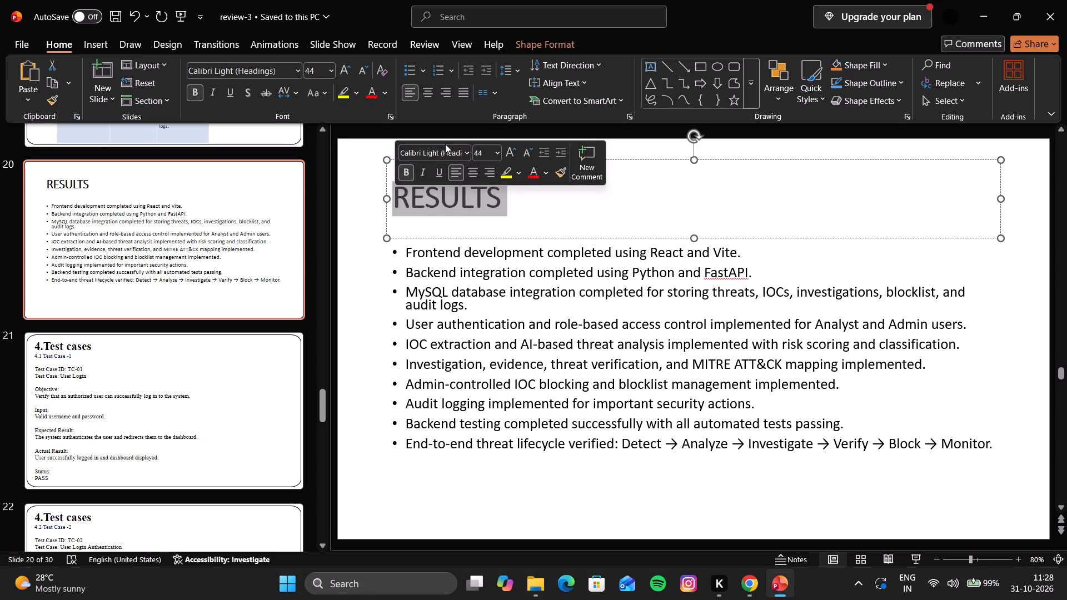
{"action": "left_click", "coordinate": [446, 151]}
{"action": "type", "text": "ti"}
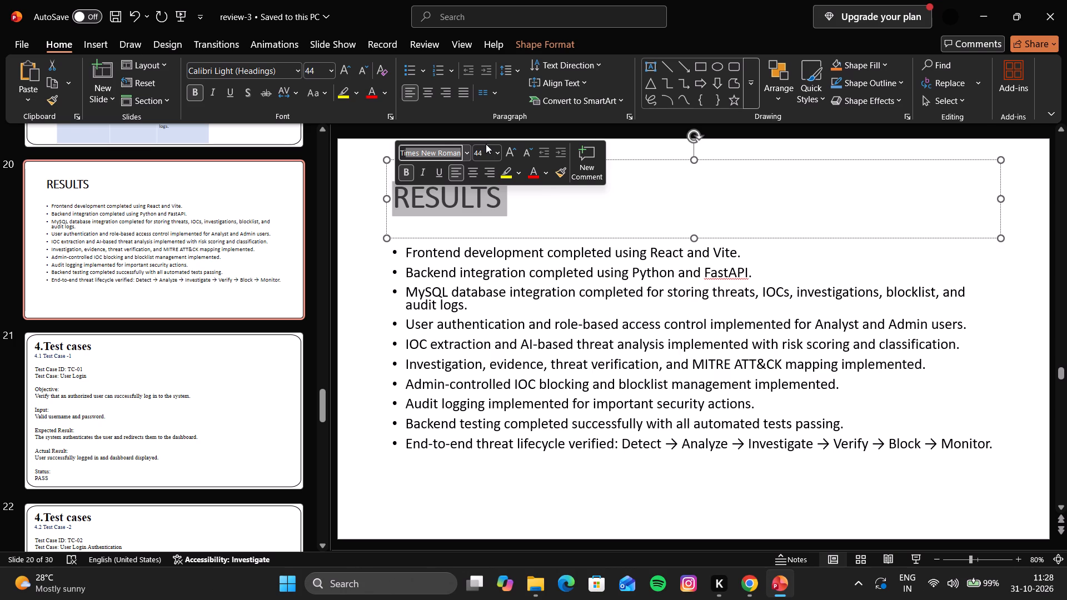
{"action": "left_click", "coordinate": [486, 145]}
{"action": "left_click", "coordinate": [486, 154]}
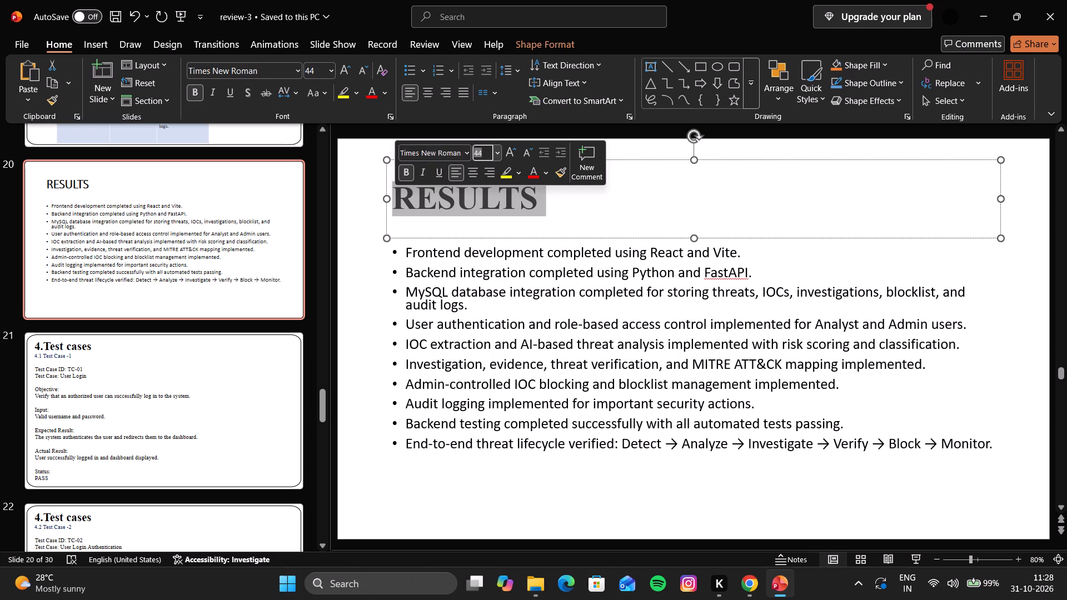
{"action": "type", "text": "40"}
{"action": "key", "text": "Return"}
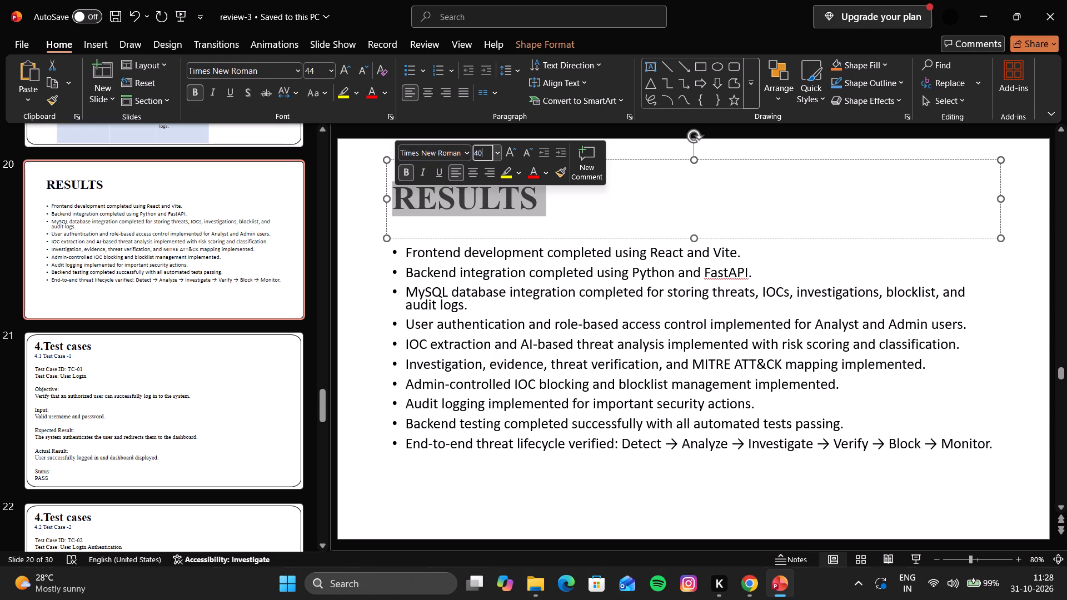
Make the "3.3.5 Activity Diagram" title on slide 18 bold and set its font size to 40.
{"action": "scroll", "coordinate": [239, 208], "scroll_direction": "up", "scroll_amount": 1}
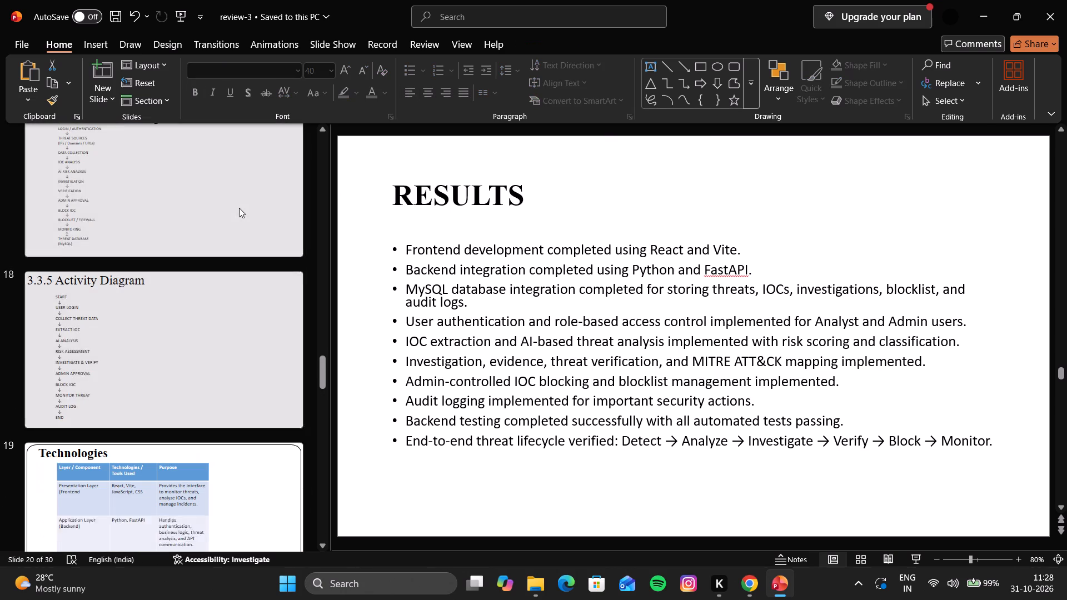
{"action": "scroll", "coordinate": [239, 208], "scroll_direction": "down", "scroll_amount": 2}
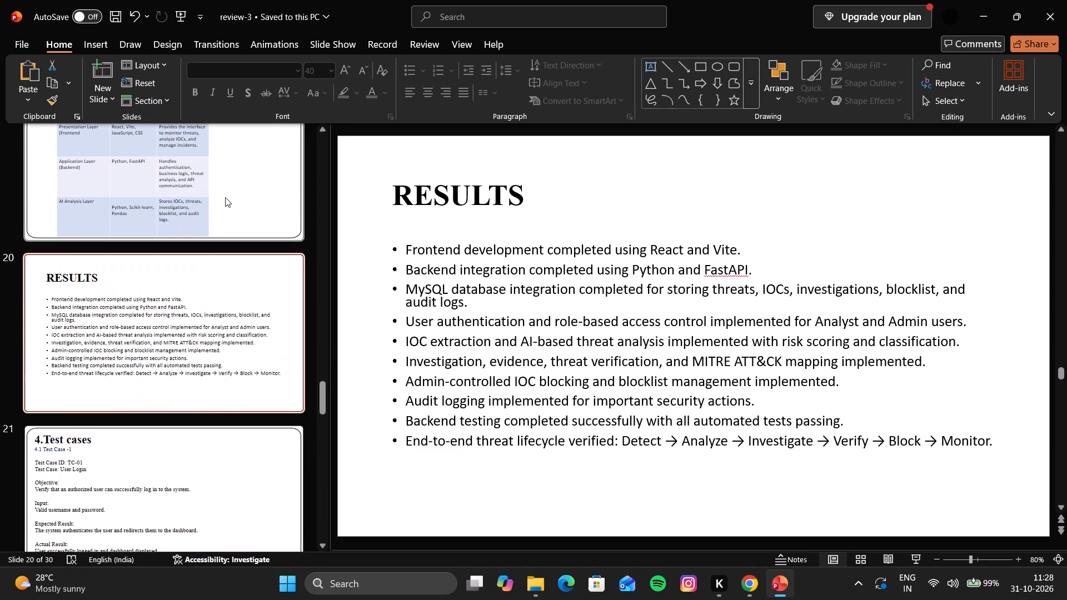
{"action": "left_click", "coordinate": [222, 196]}
{"action": "scroll", "coordinate": [222, 196], "scroll_direction": "up", "scroll_amount": 2}
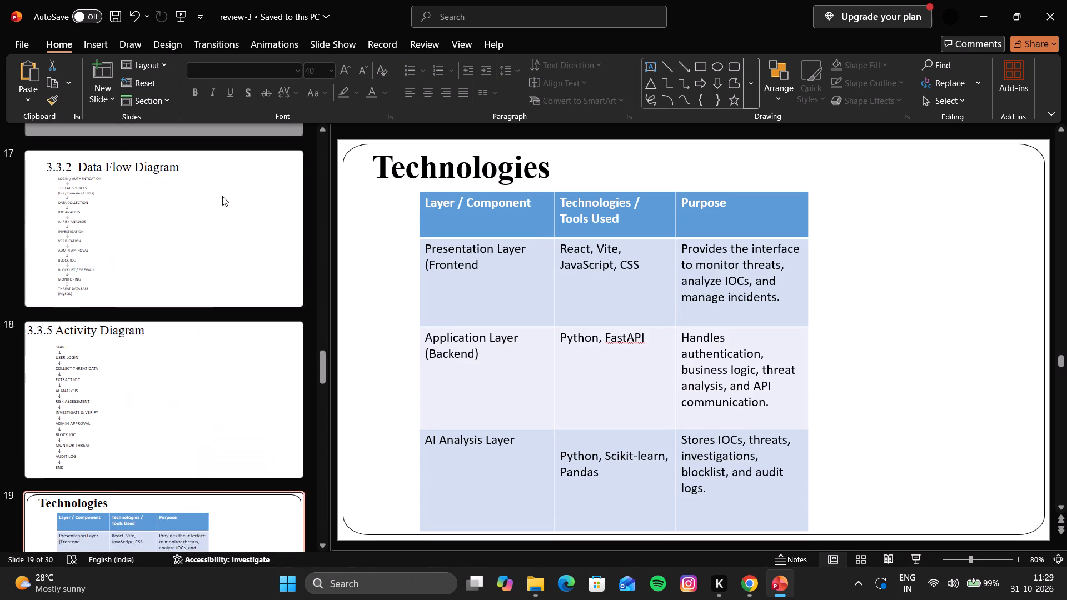
{"action": "left_click", "coordinate": [151, 394]}
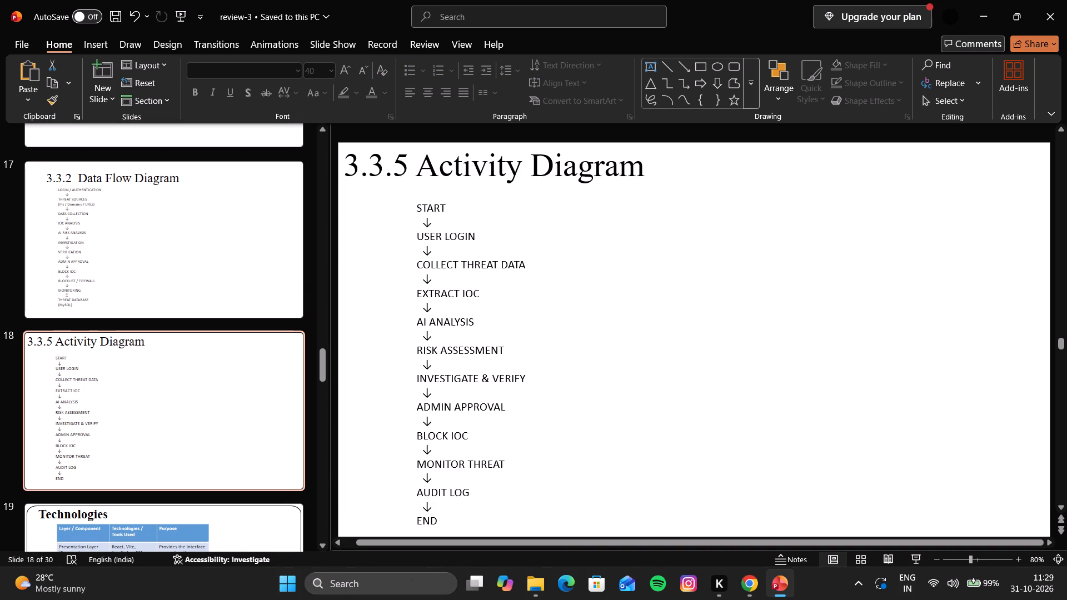
{"action": "left_click", "coordinate": [646, 174]}
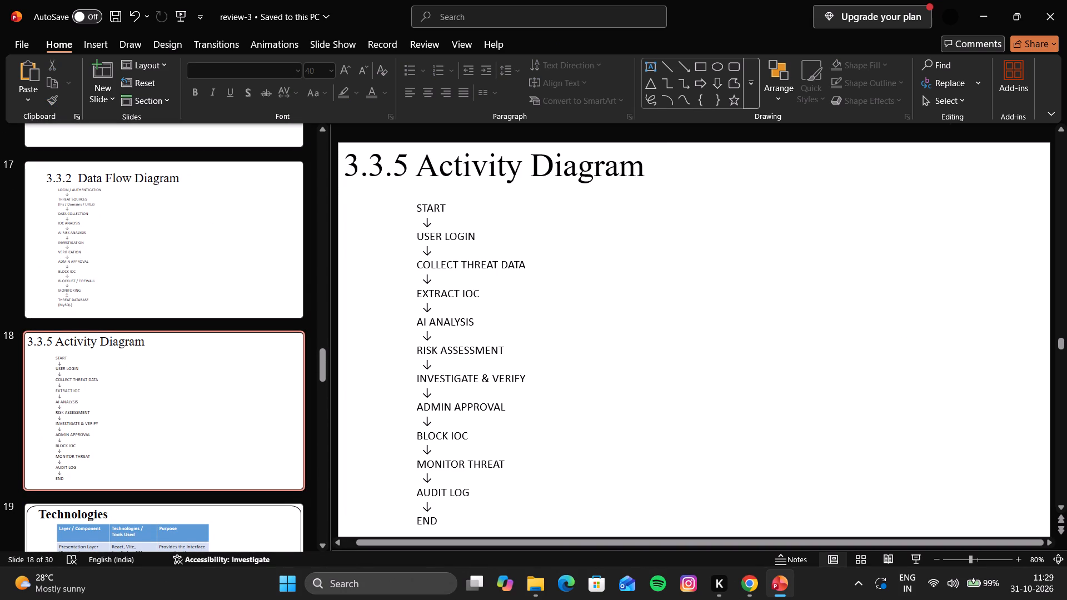
{"action": "left_click", "coordinate": [643, 166]}
{"action": "left_click_drag", "start_coordinate": [643, 166], "coordinate": [341, 154]}
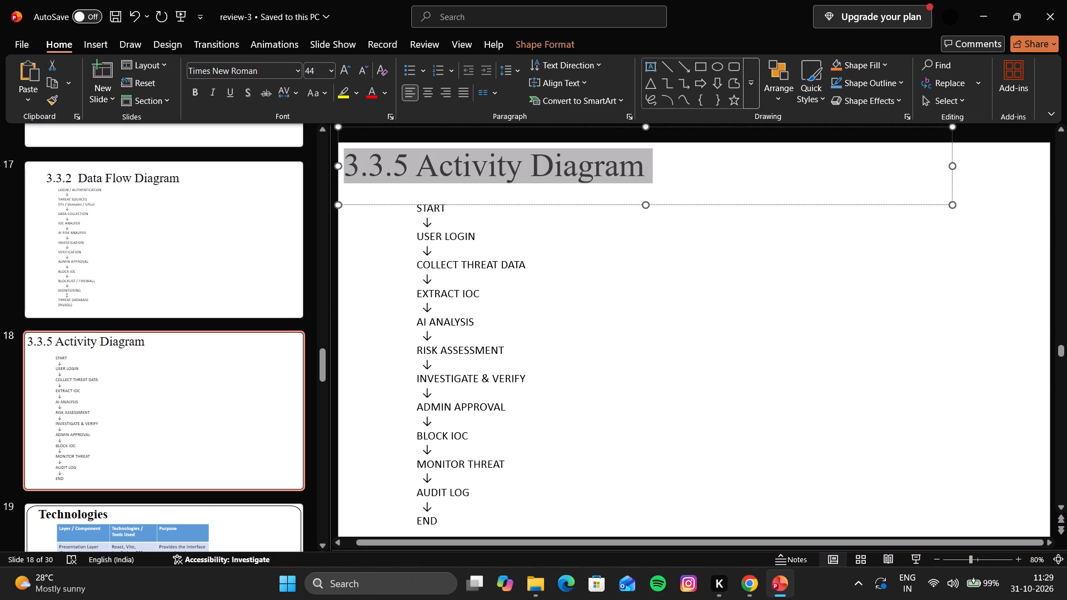
{"action": "left_click_drag", "start_coordinate": [341, 154], "coordinate": [339, 154]}
{"action": "left_click", "coordinate": [195, 91]}
{"action": "left_click", "coordinate": [310, 69]}
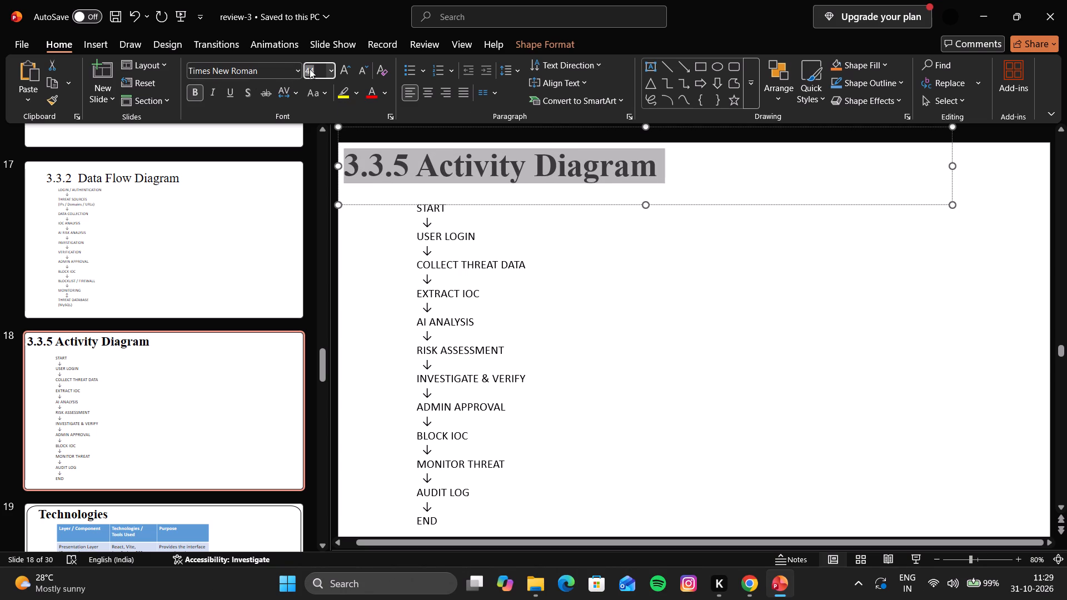
{"action": "type", "text": "40"}
{"action": "key", "text": "Return"}
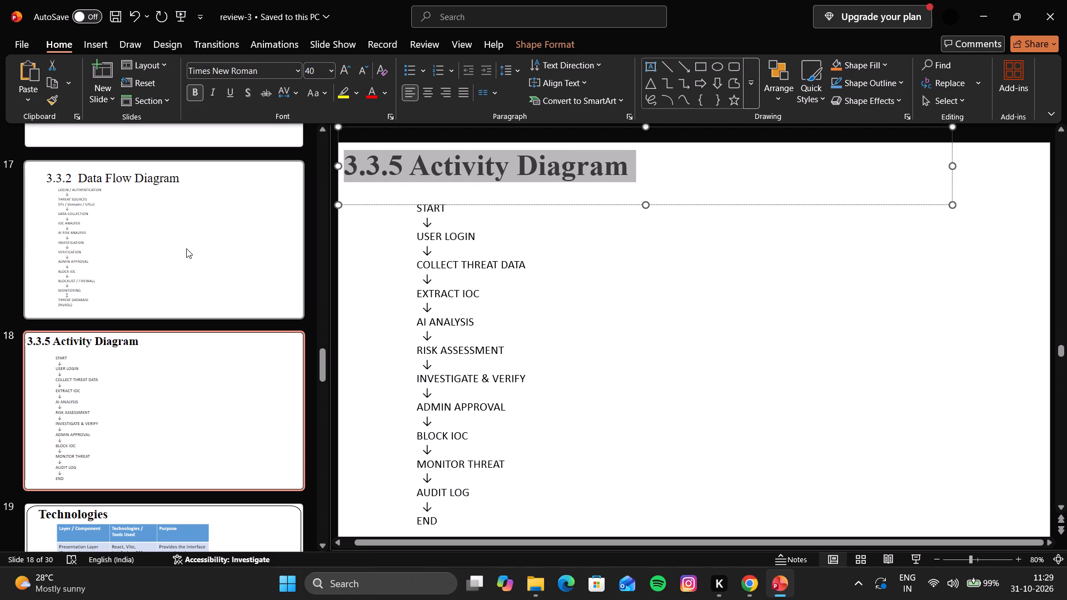
Make the "3.3.2 Data Flow Diagram" title on slide 17 bold and set its font size to 40.
{"action": "left_click", "coordinate": [186, 248]}
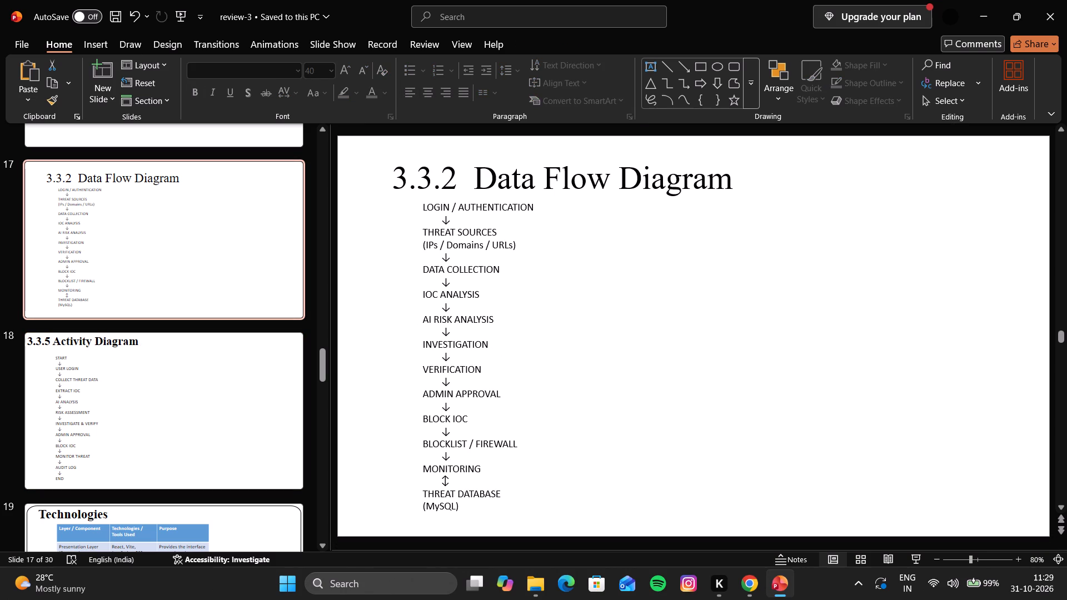
{"action": "left_click", "coordinate": [740, 177]}
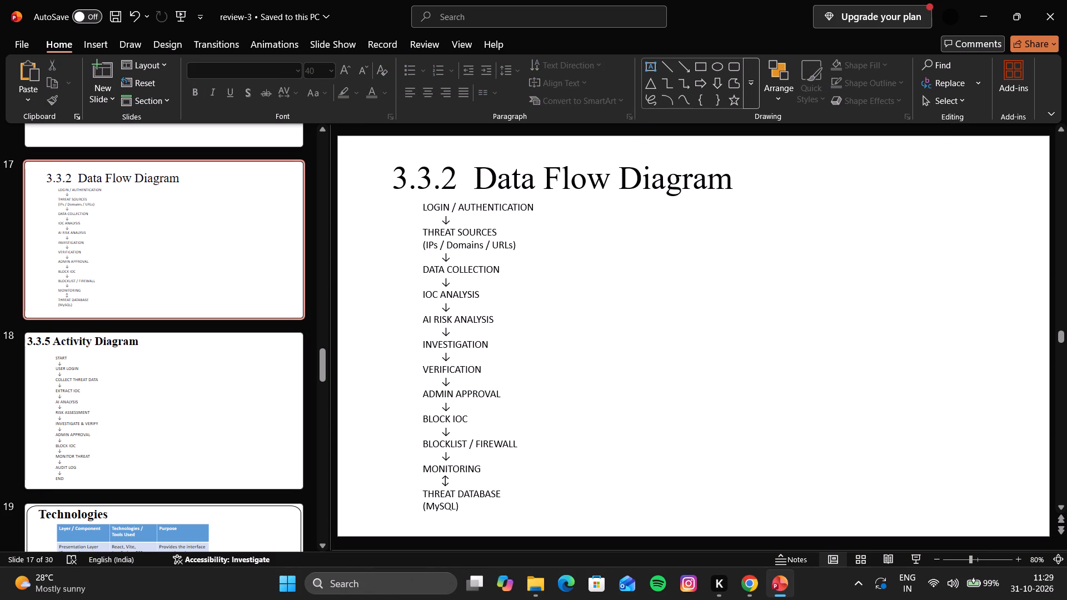
{"action": "left_click", "coordinate": [724, 181]}
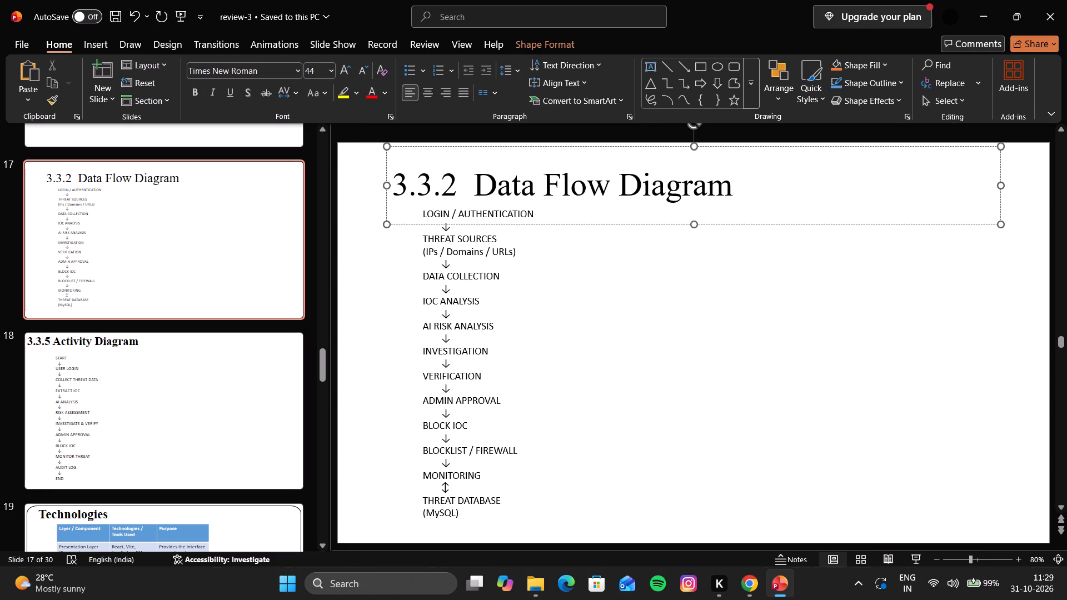
{"action": "left_click_drag", "start_coordinate": [724, 181], "coordinate": [482, 194]}
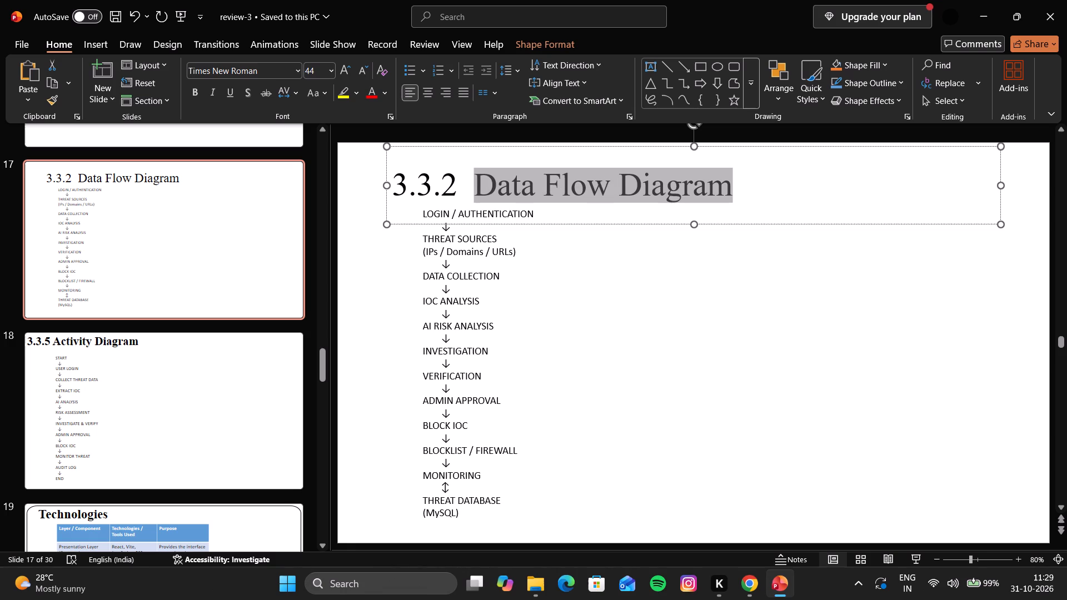
{"action": "left_click_drag", "start_coordinate": [482, 194], "coordinate": [415, 183]}
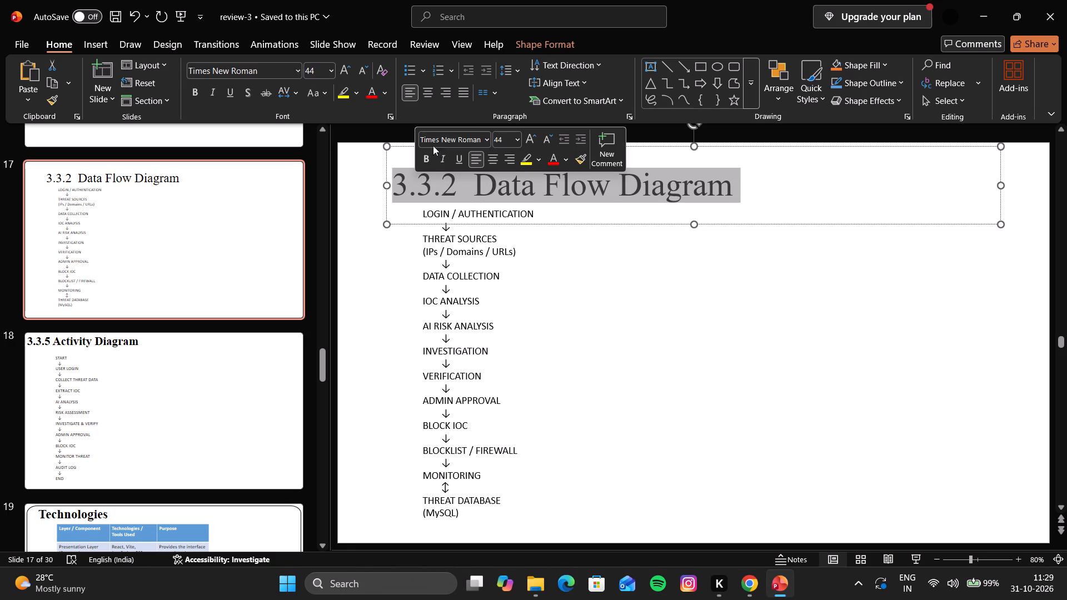
{"action": "left_click", "coordinate": [428, 158]}
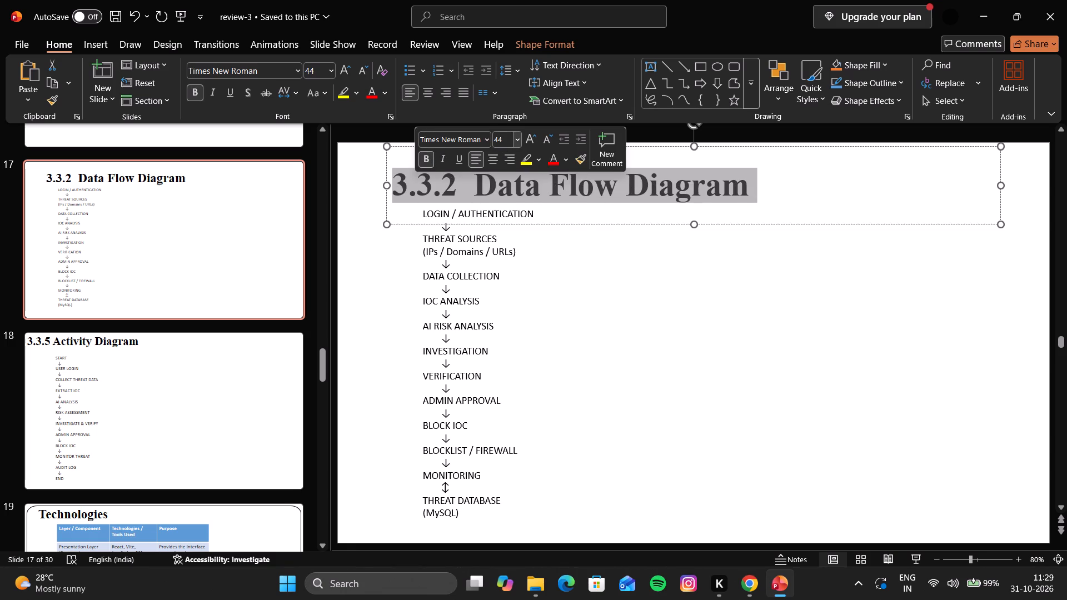
{"action": "left_click", "coordinate": [509, 139]}
{"action": "type", "text": "40"}
{"action": "key", "text": "Return"}
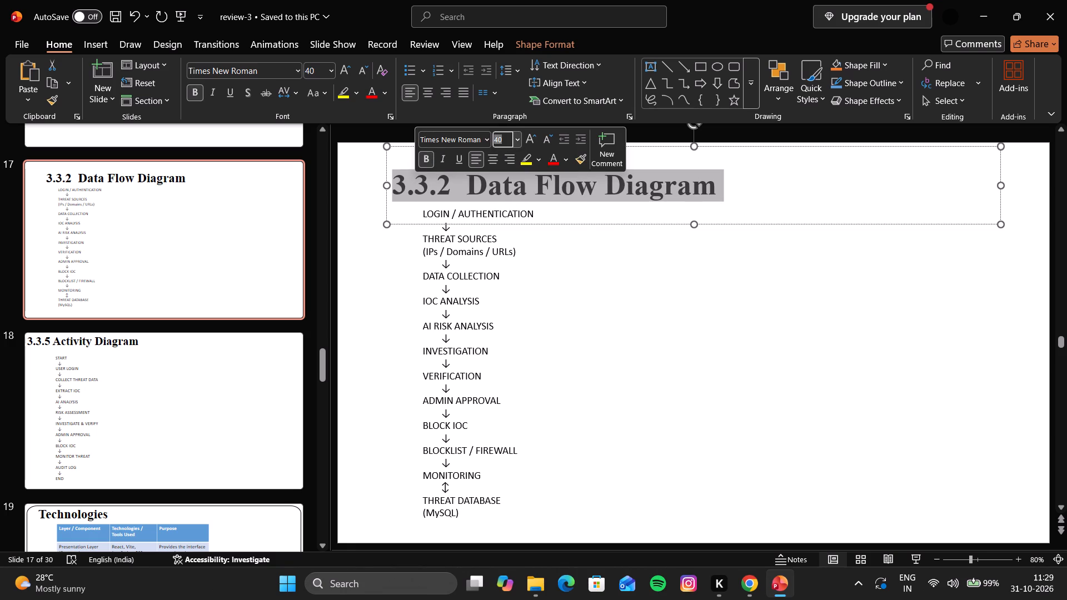
Set the "PROTOTYPE WORKING MODEL" title on slide 16 to Times New Roman, size 40.
{"action": "scroll", "coordinate": [206, 250], "scroll_direction": "up", "scroll_amount": 1}
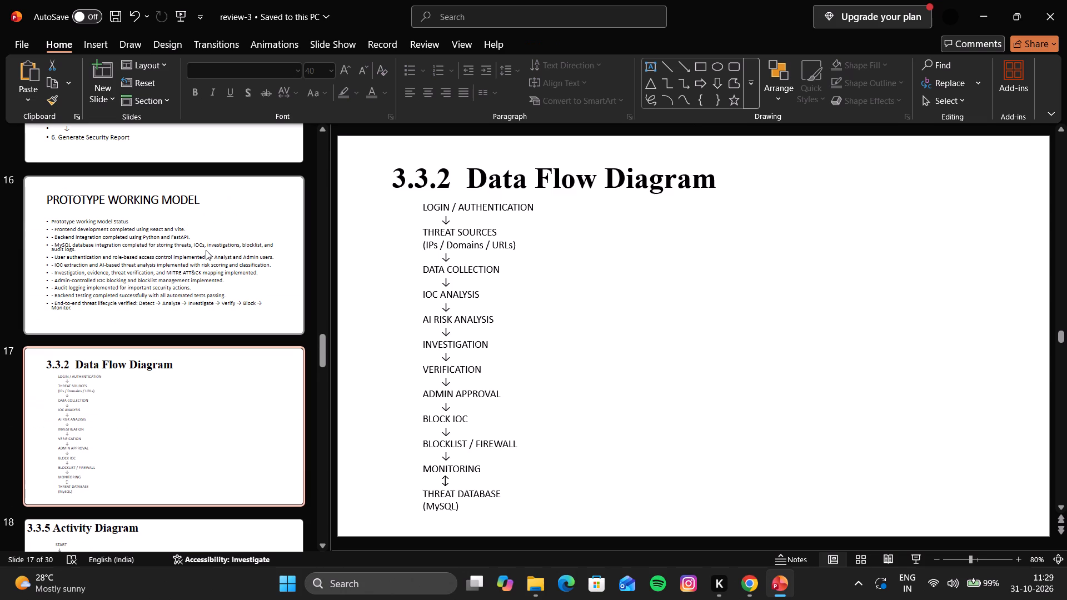
{"action": "left_click", "coordinate": [206, 250]}
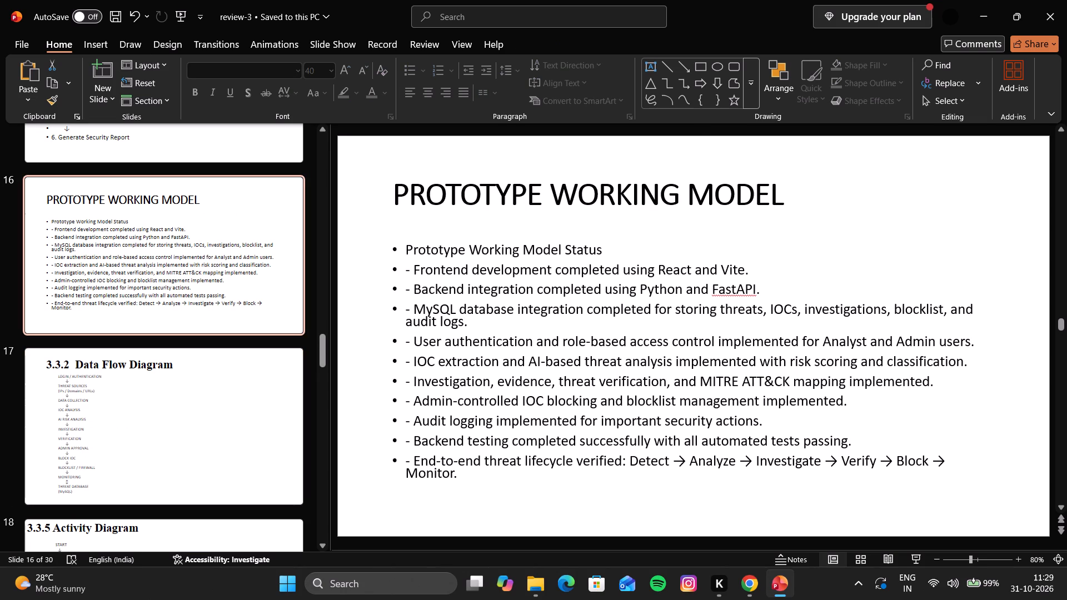
{"action": "left_click_drag", "start_coordinate": [779, 192], "coordinate": [415, 169]}
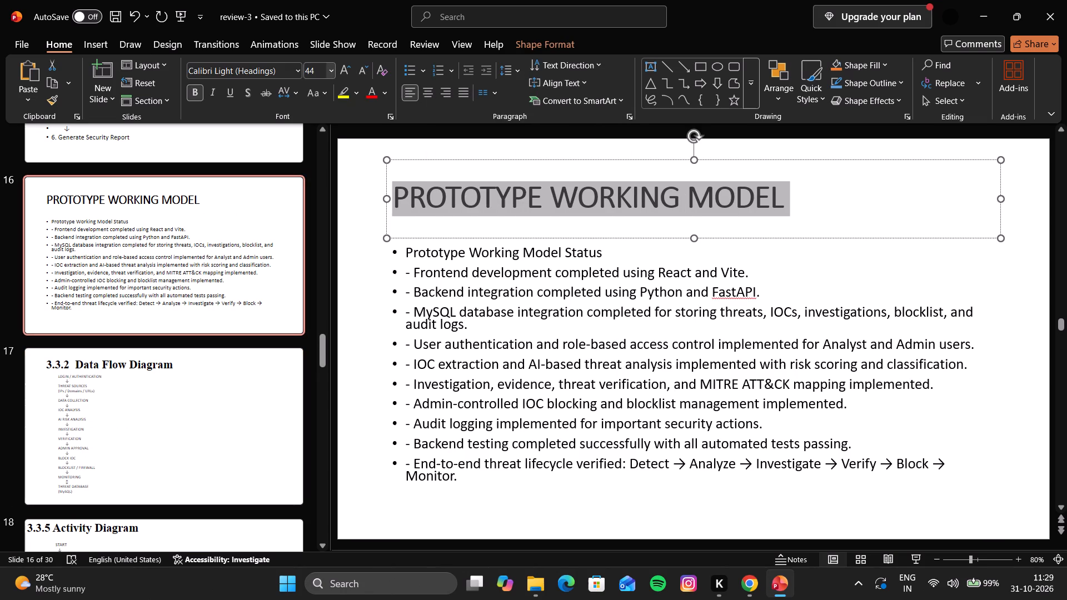
{"action": "left_click", "coordinate": [262, 71]}
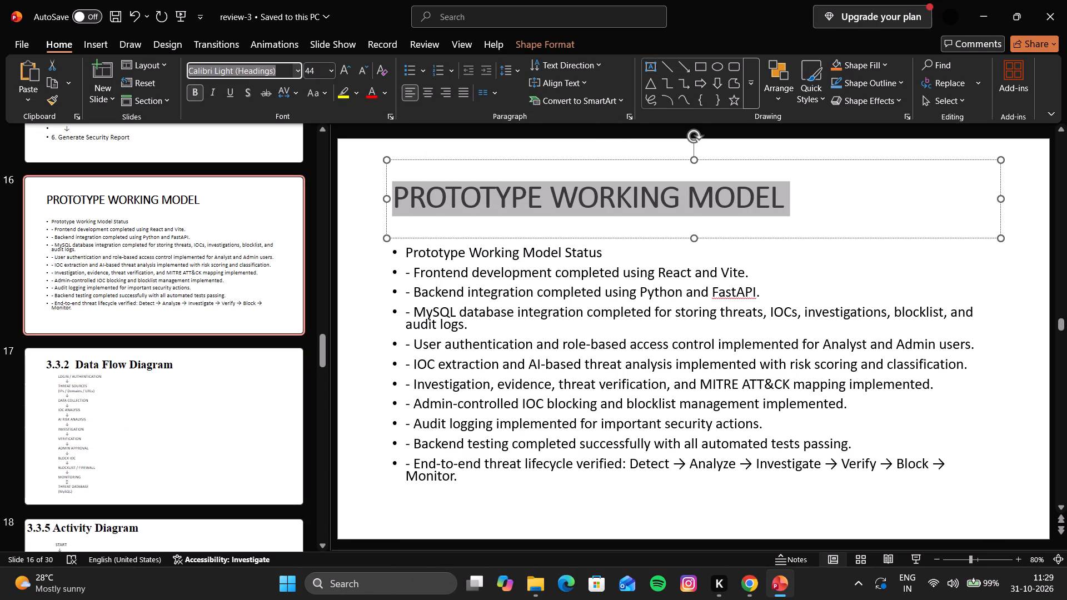
{"action": "type", "text": "ti"}
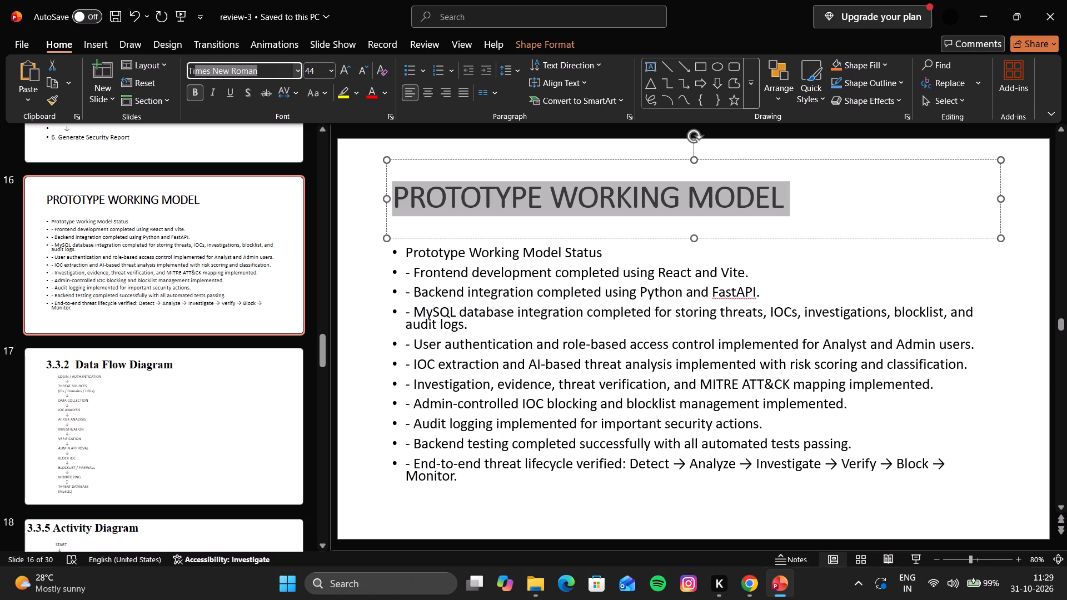
{"action": "left_click", "coordinate": [316, 68]}
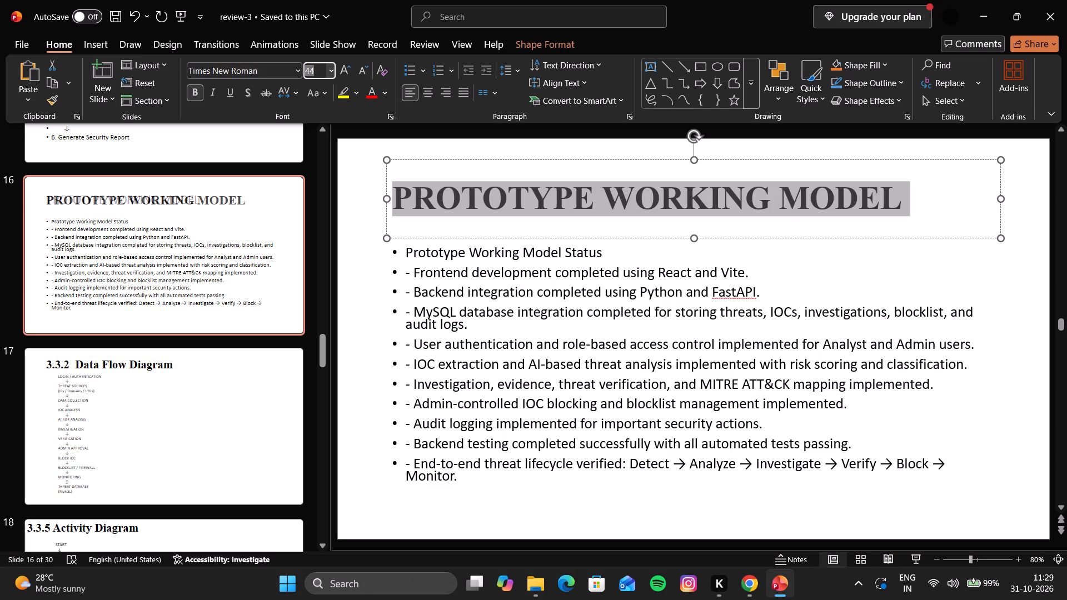
{"action": "type", "text": "40"}
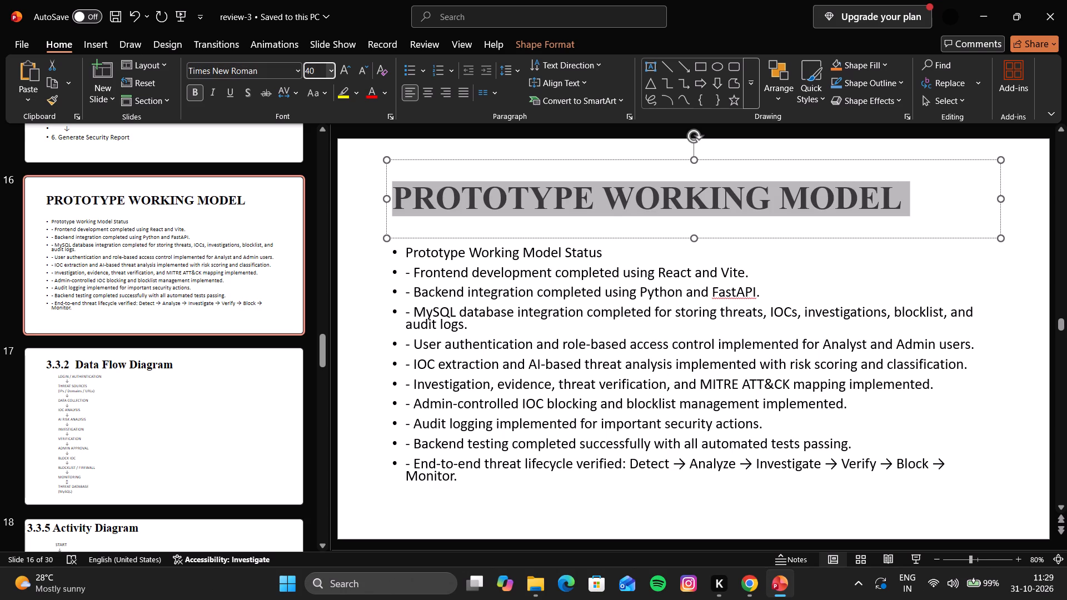
{"action": "left_click", "coordinate": [434, 173]}
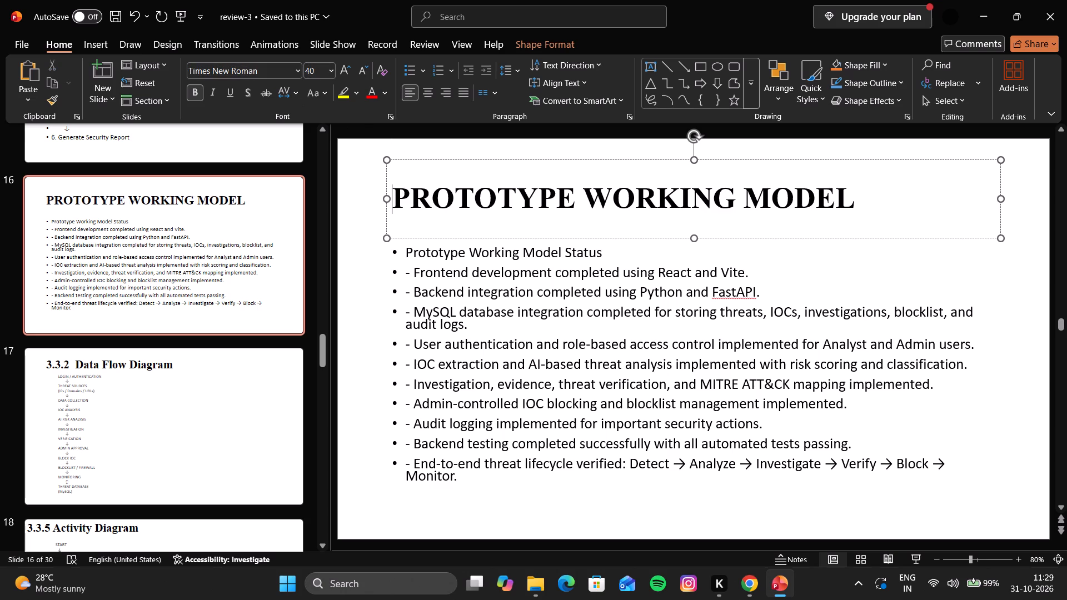
Set the "ALGORITHM DESIGN" title on slide 15 to Times New Roman, size 40.
{"action": "scroll", "coordinate": [155, 236], "scroll_direction": "up", "scroll_amount": 1}
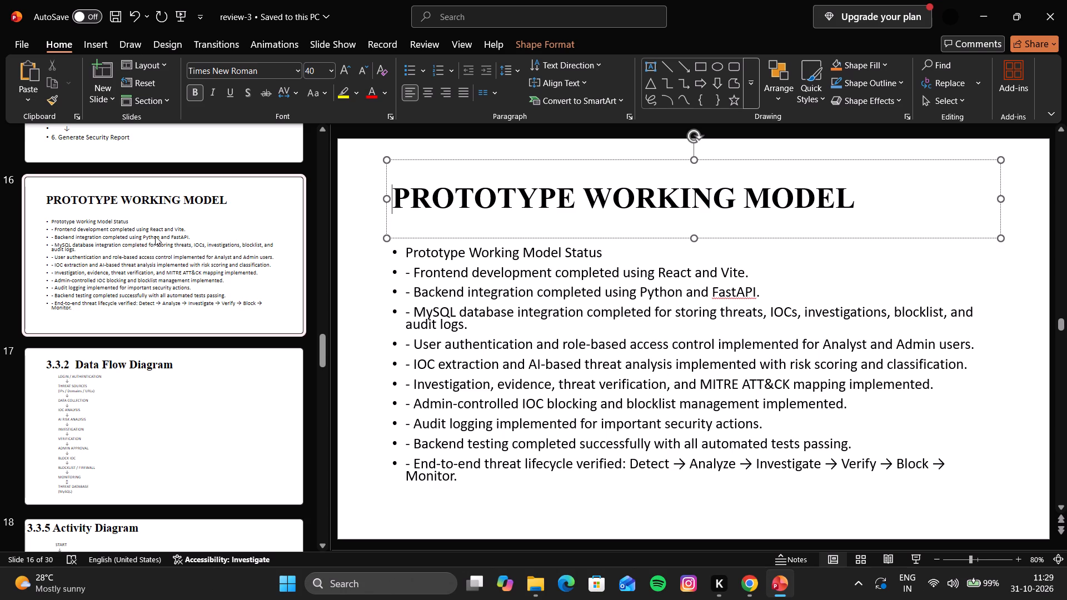
{"action": "scroll", "coordinate": [155, 236], "scroll_direction": "up", "scroll_amount": 1}
{"action": "left_click", "coordinate": [147, 146]}
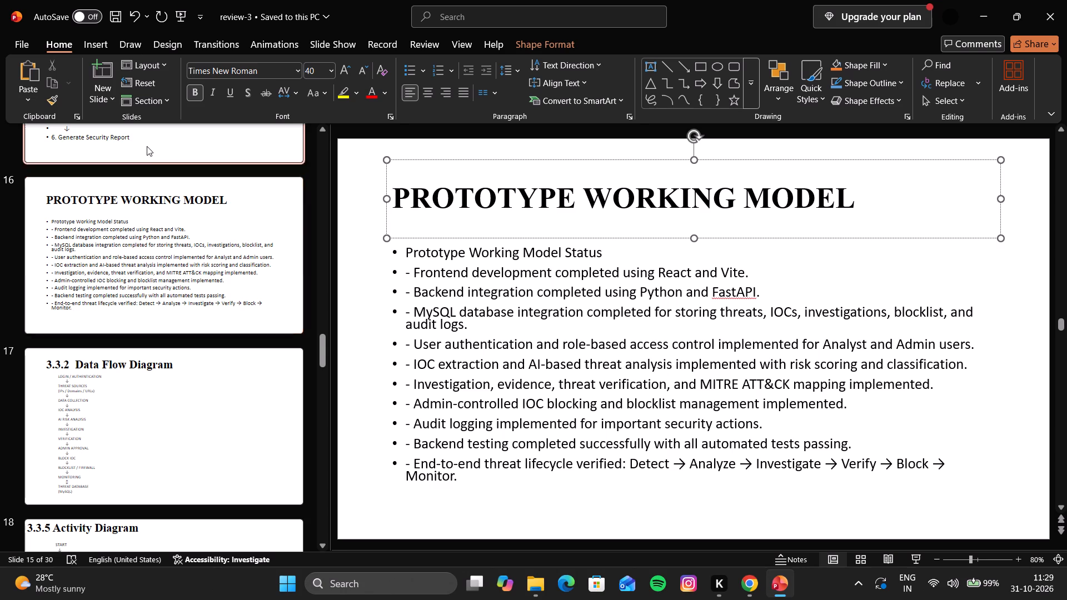
{"action": "left_click", "coordinate": [664, 189]}
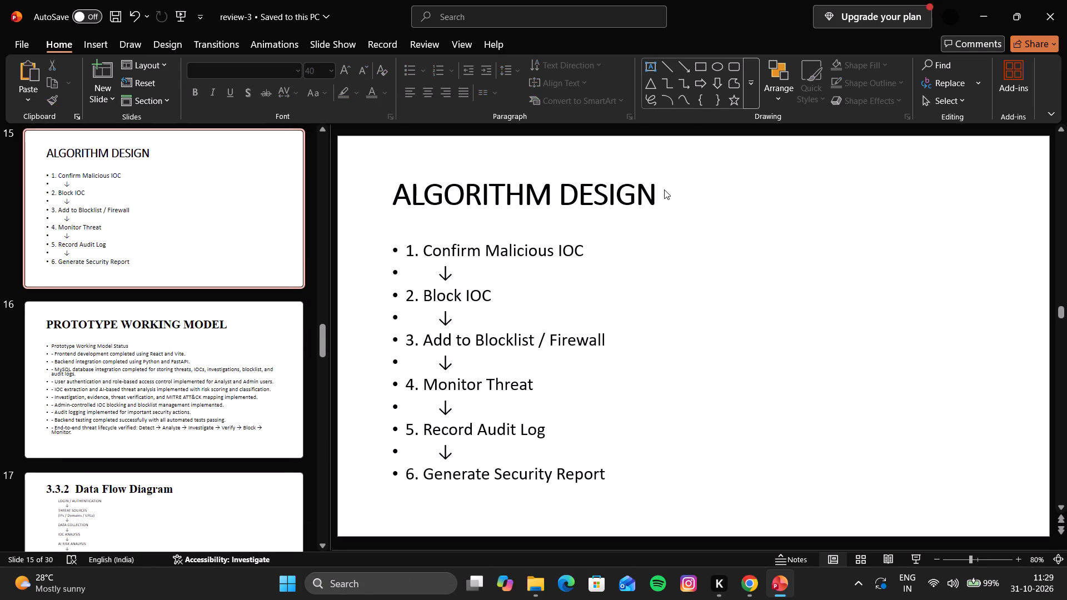
{"action": "left_click_drag", "start_coordinate": [664, 189], "coordinate": [358, 189]}
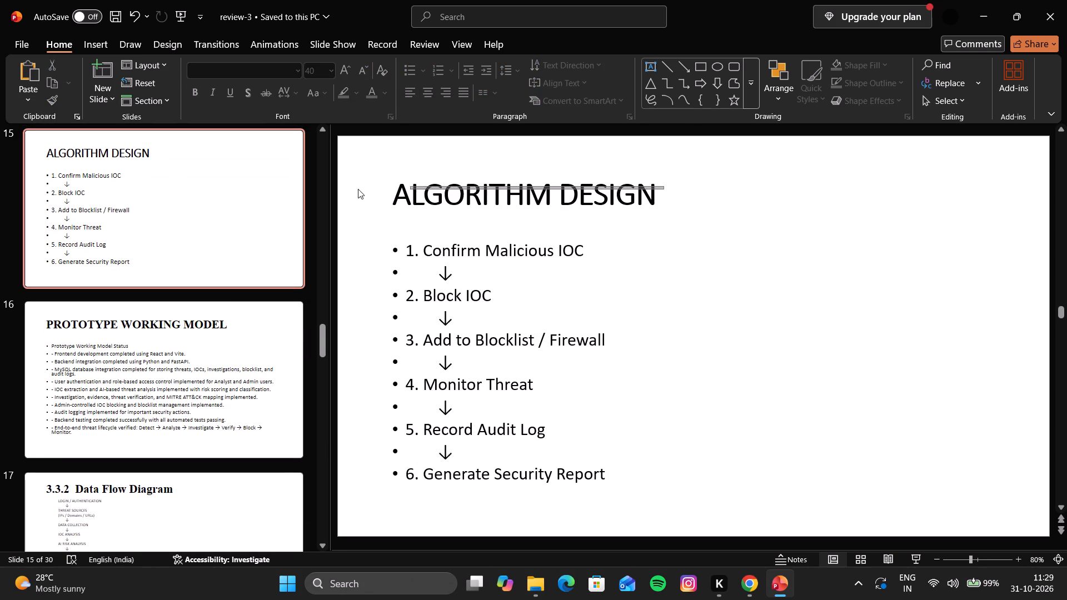
{"action": "left_click_drag", "start_coordinate": [358, 189], "coordinate": [319, 189]}
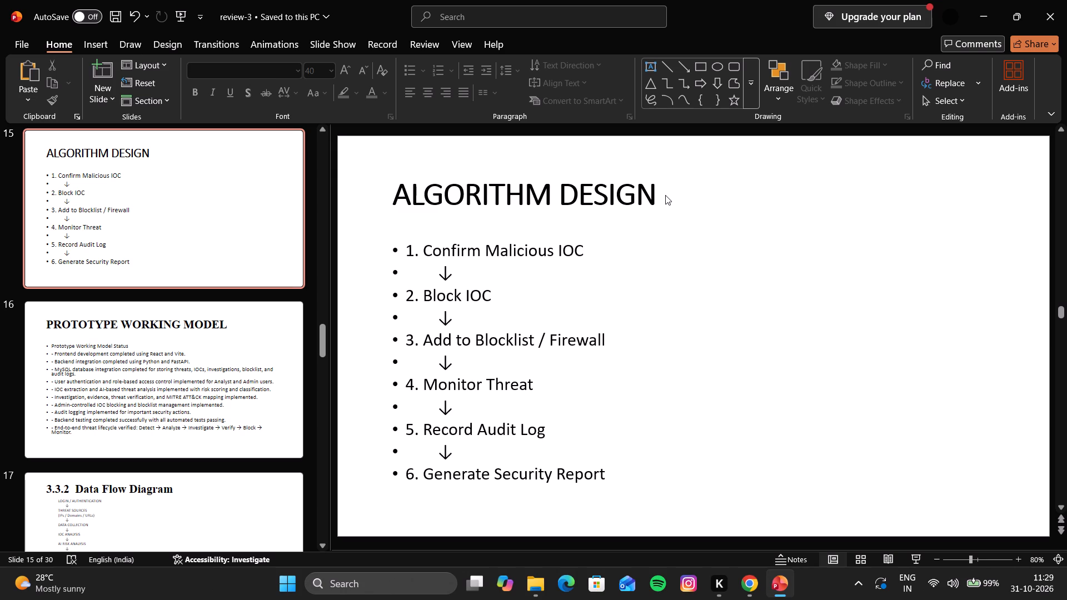
{"action": "left_click", "coordinate": [656, 195]}
{"action": "left_click", "coordinate": [594, 196]}
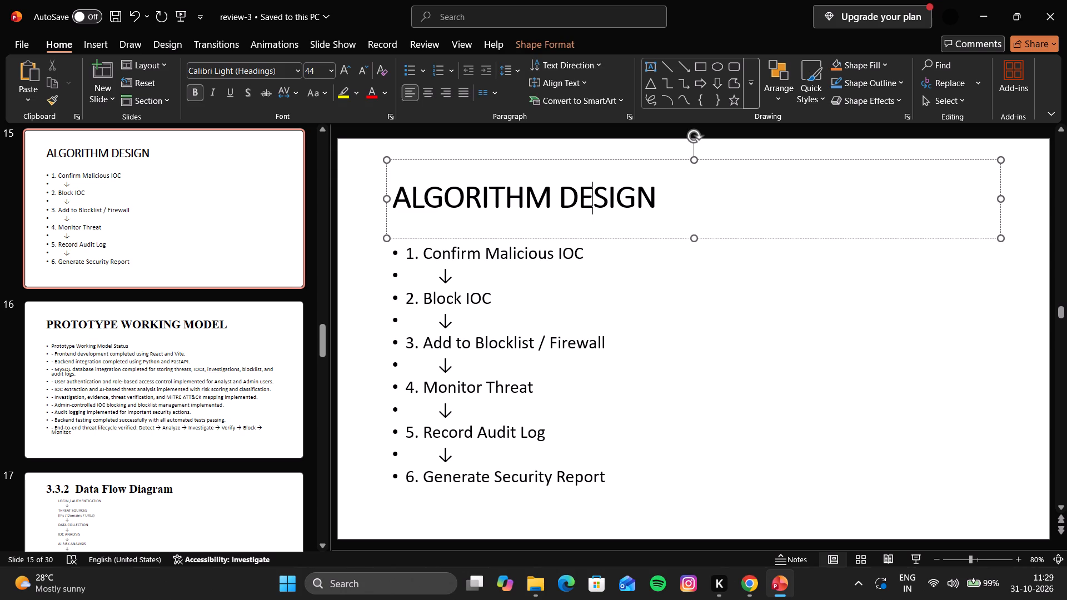
{"action": "left_click_drag", "start_coordinate": [666, 201], "coordinate": [403, 212]}
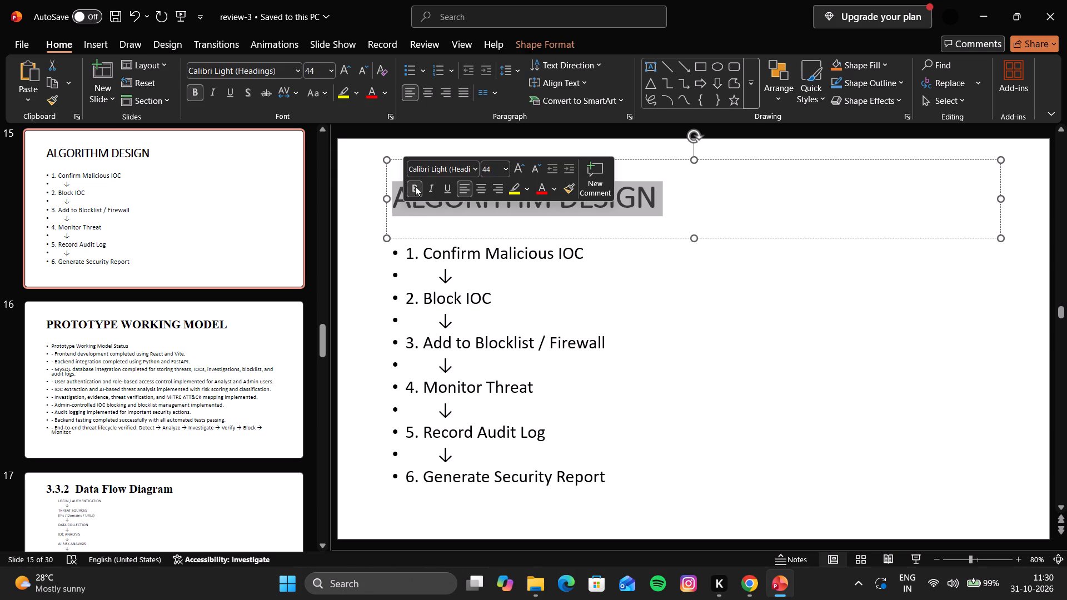
{"action": "left_click", "coordinate": [446, 167]}
{"action": "key", "text": "t"}
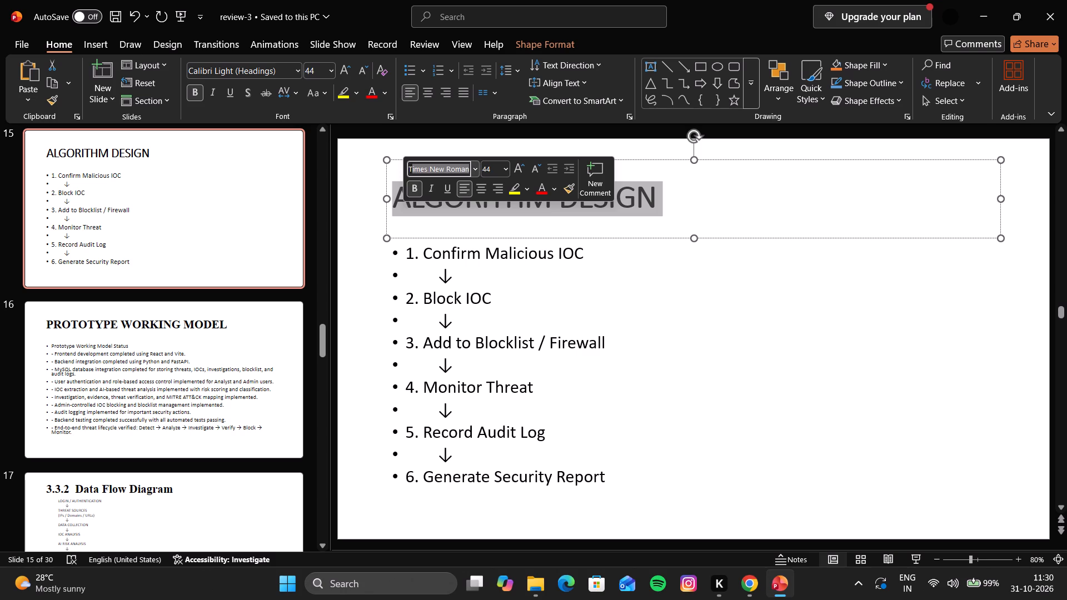
{"action": "key", "text": "i"}
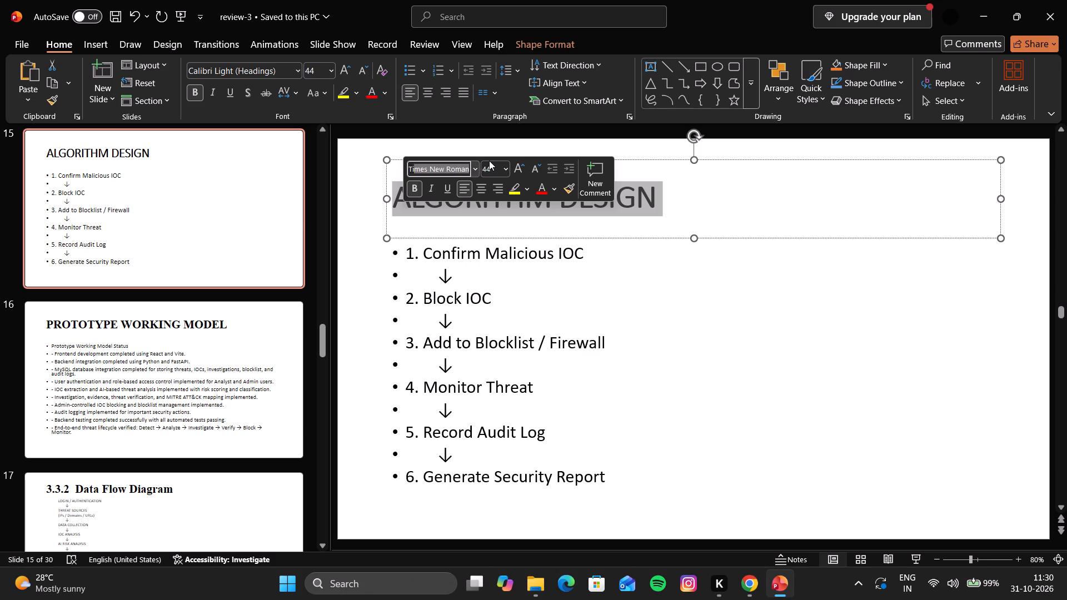
{"action": "left_click", "coordinate": [498, 166]}
{"action": "type", "text": "40"}
{"action": "key", "text": "Return"}
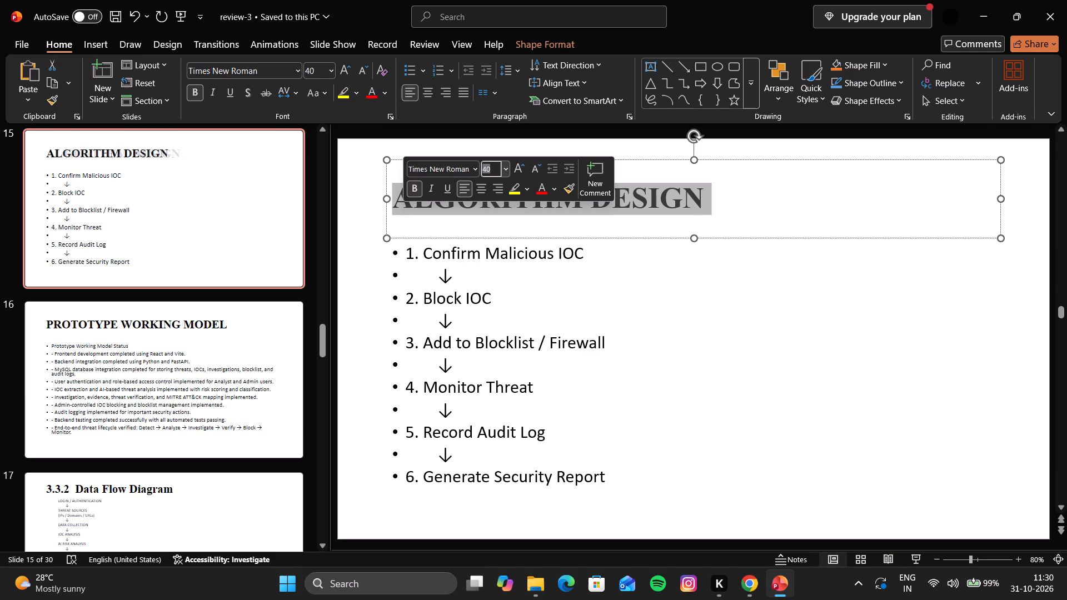
Set the "ALGORITHM DESIGN" title on slide 14 to Times New Roman, size 40.
{"action": "scroll", "coordinate": [201, 195], "scroll_direction": "up", "scroll_amount": 1}
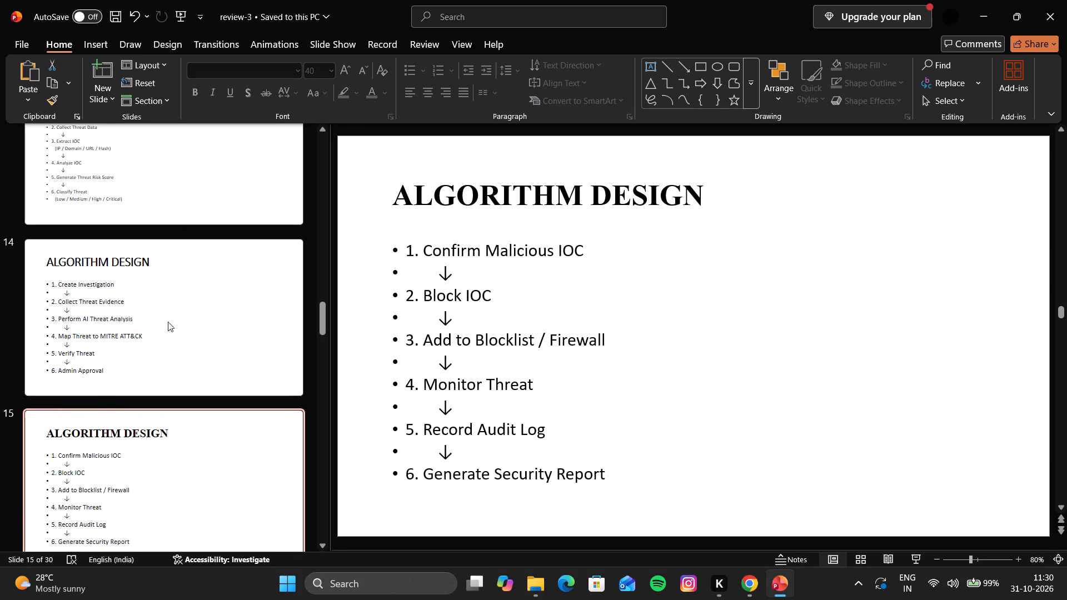
{"action": "left_click", "coordinate": [168, 333]}
{"action": "left_click", "coordinate": [654, 196]}
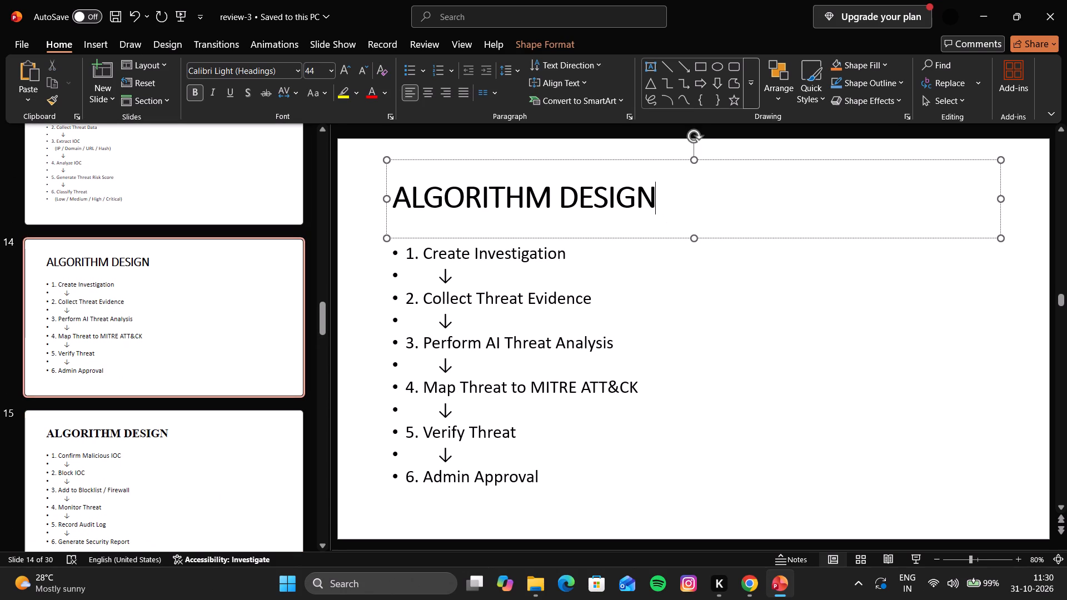
{"action": "left_click_drag", "start_coordinate": [654, 196], "coordinate": [423, 182]}
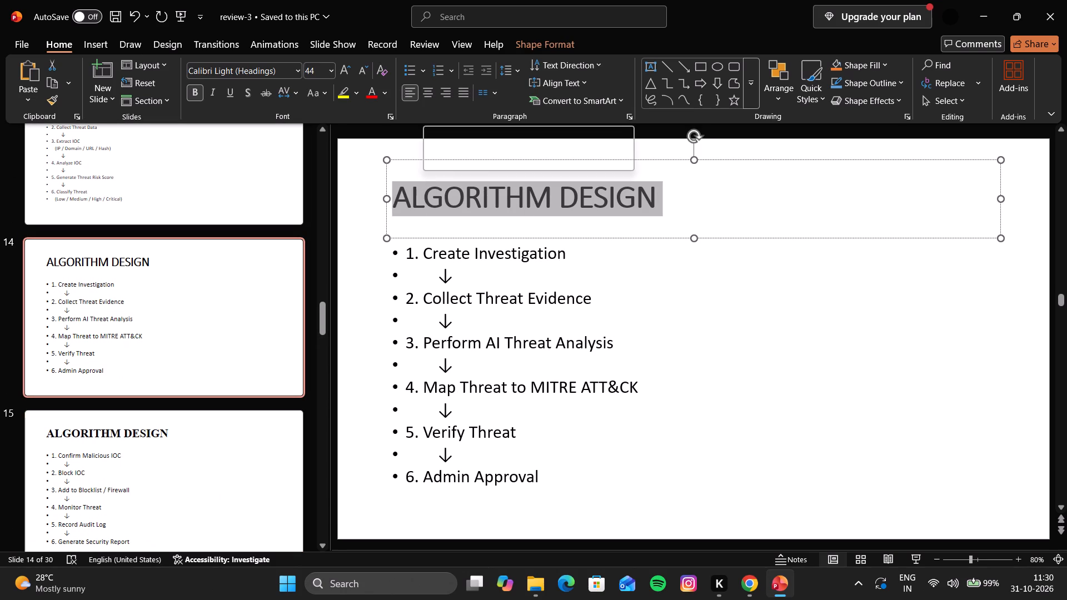
{"action": "left_click", "coordinate": [461, 136]}
{"action": "type", "text": "40"}
{"action": "key", "text": "BackSpace"}
{"action": "key", "text": "BackSpace"}
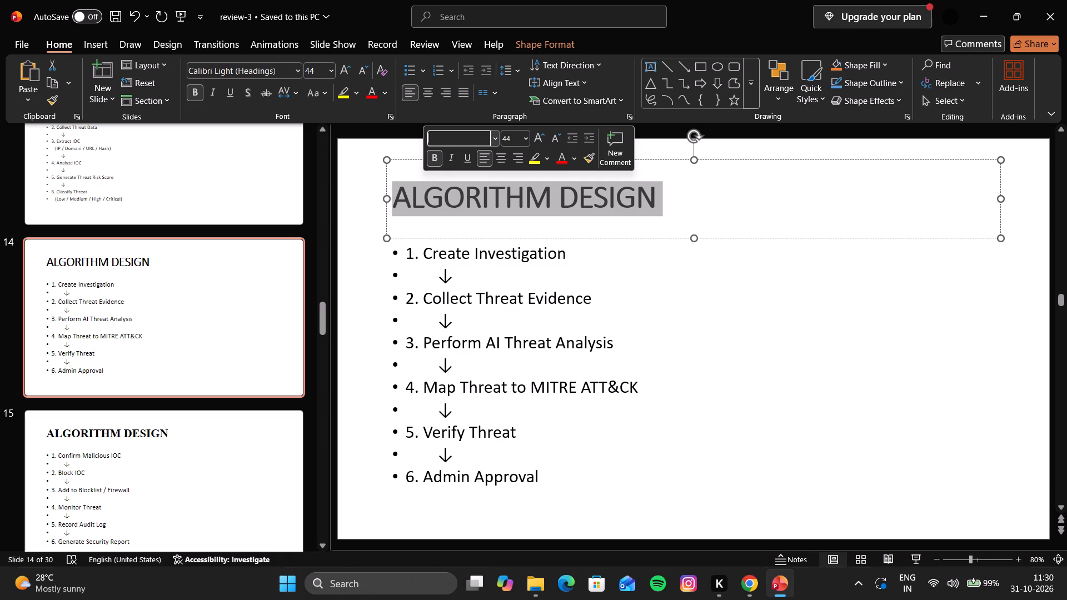
{"action": "type", "text": "tim"}
{"action": "left_click", "coordinate": [508, 134]}
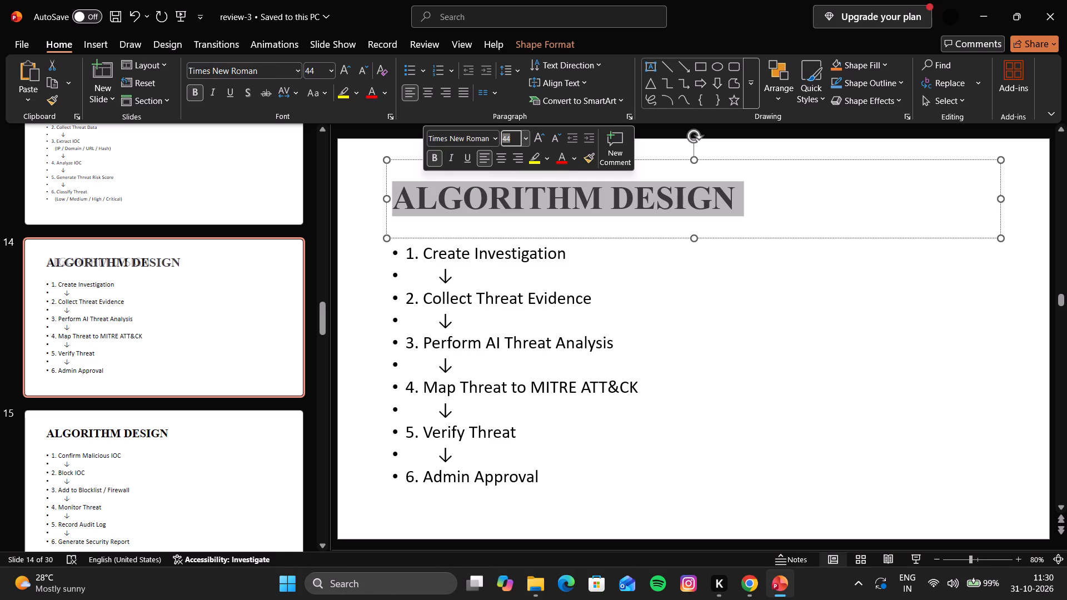
{"action": "type", "text": "40"}
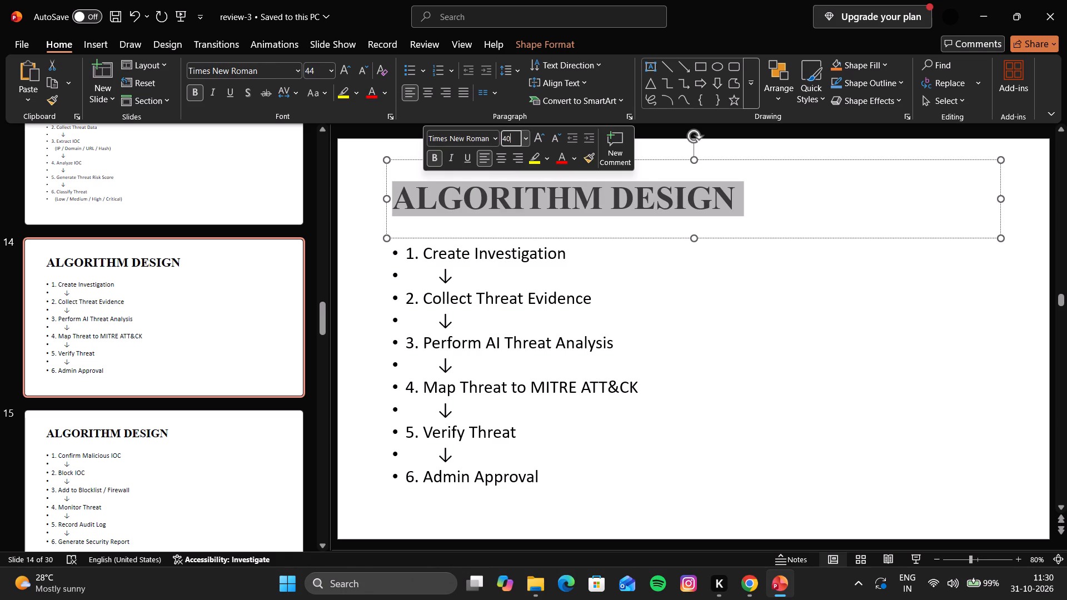
{"action": "key", "text": "Return"}
Set the "ALGORITHM DESIGN" title on slide 13 to Times New Roman, size 40.
{"action": "left_click", "coordinate": [206, 202]}
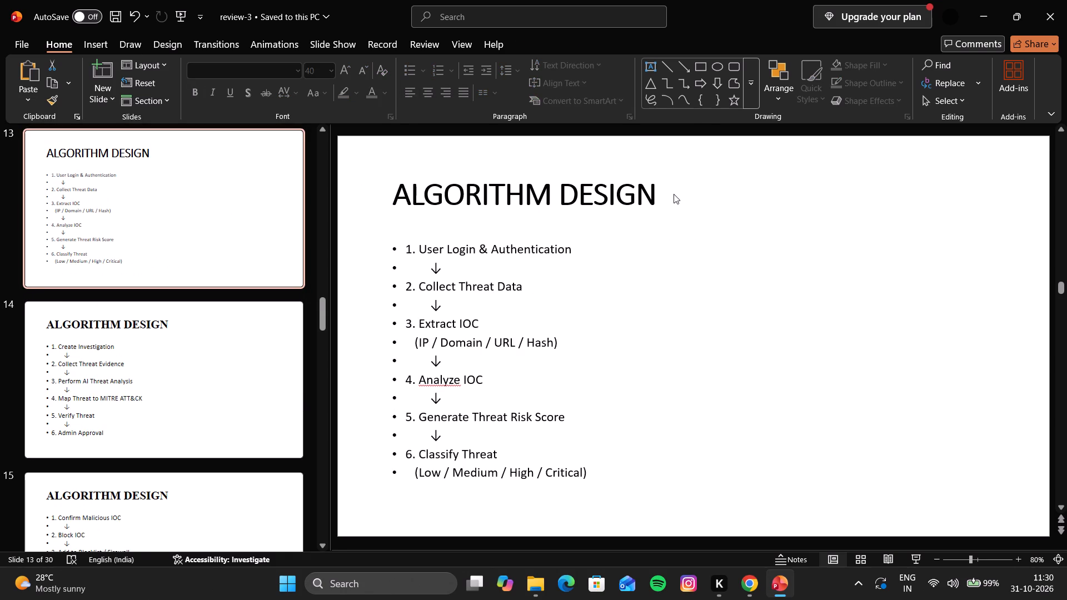
{"action": "left_click", "coordinate": [648, 191]}
{"action": "left_click_drag", "start_coordinate": [648, 191], "coordinate": [315, 192]}
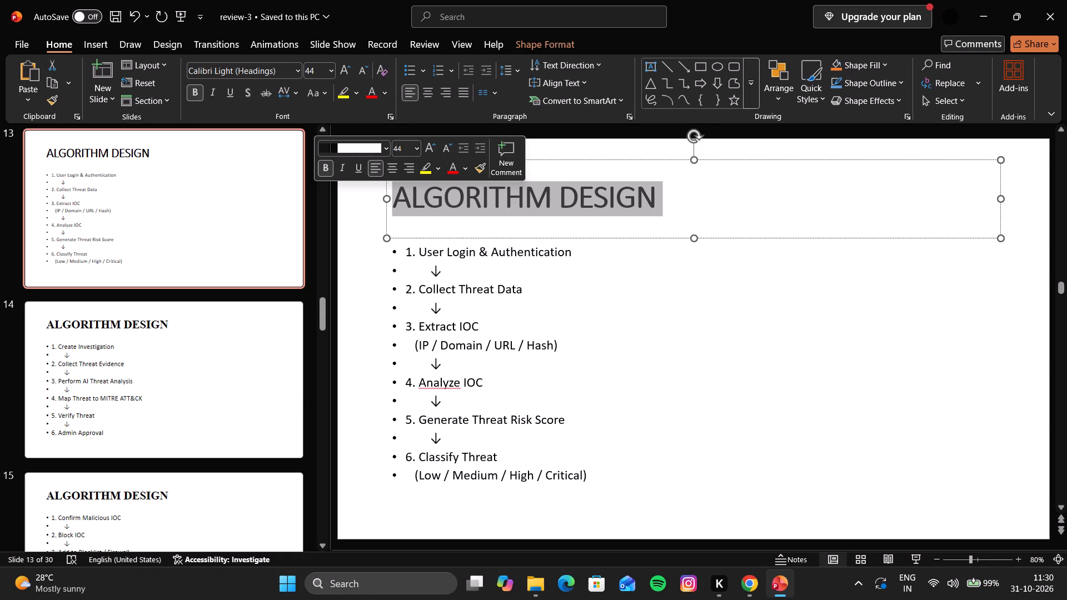
{"action": "left_click", "coordinate": [341, 148]}
{"action": "type", "text": "ti"}
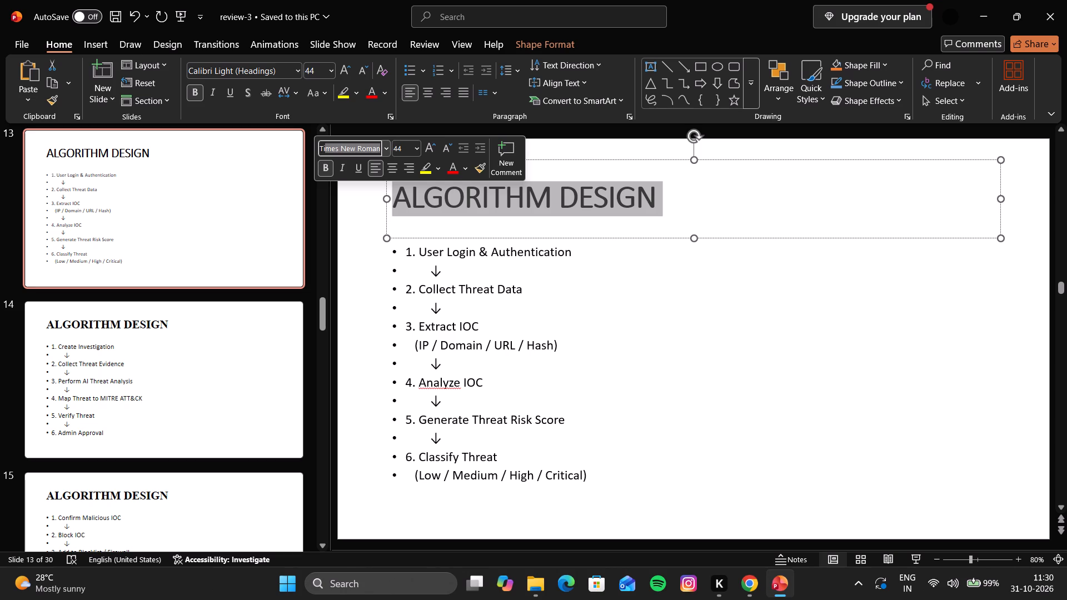
{"action": "left_click", "coordinate": [409, 148]}
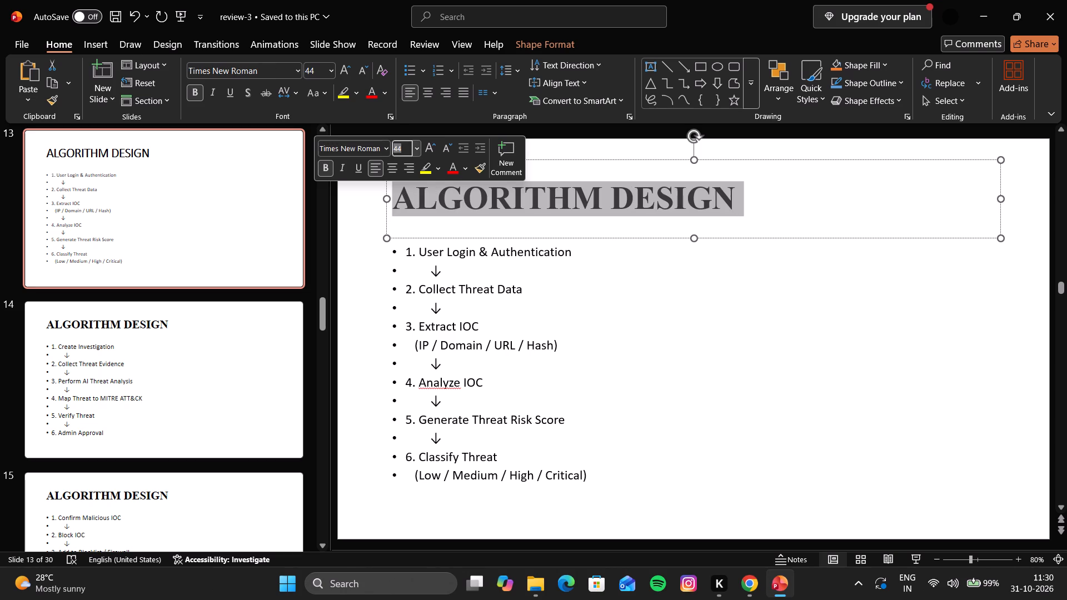
{"action": "type", "text": "40"}
{"action": "key", "text": "Return"}
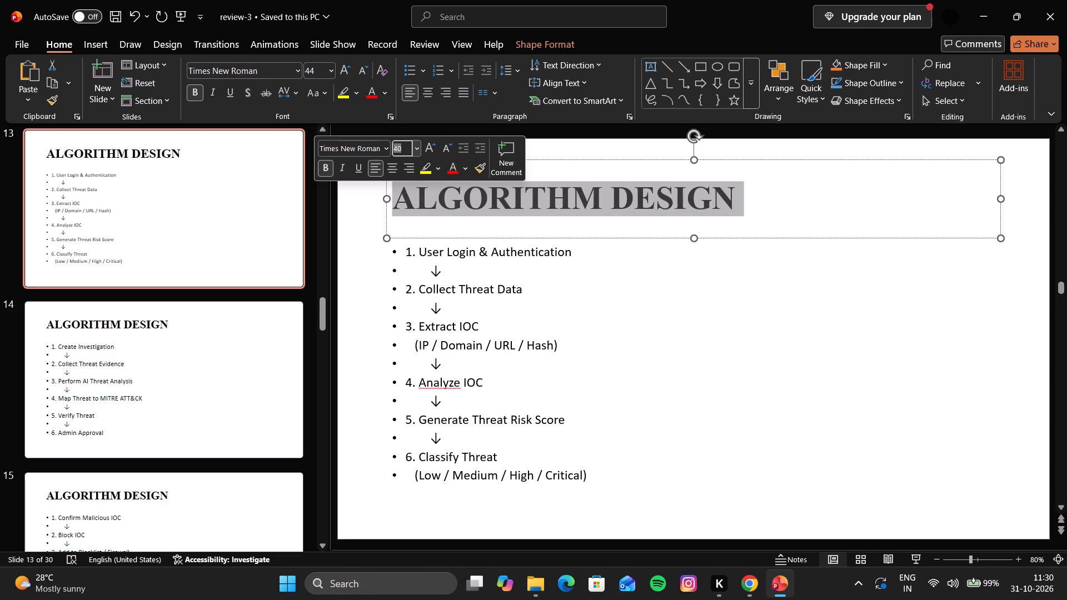
Set the "MODULES" title on slide 12 to Times New Roman, size 40.
{"action": "scroll", "coordinate": [246, 174], "scroll_direction": "up", "scroll_amount": 1}
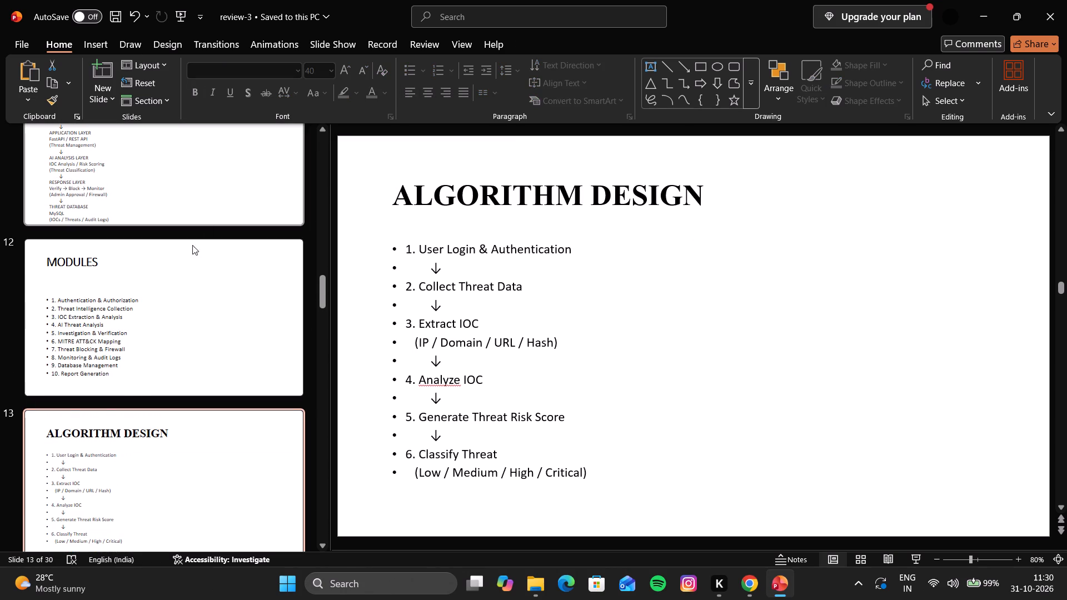
{"action": "left_click", "coordinate": [162, 312]}
{"action": "left_click", "coordinate": [517, 201]}
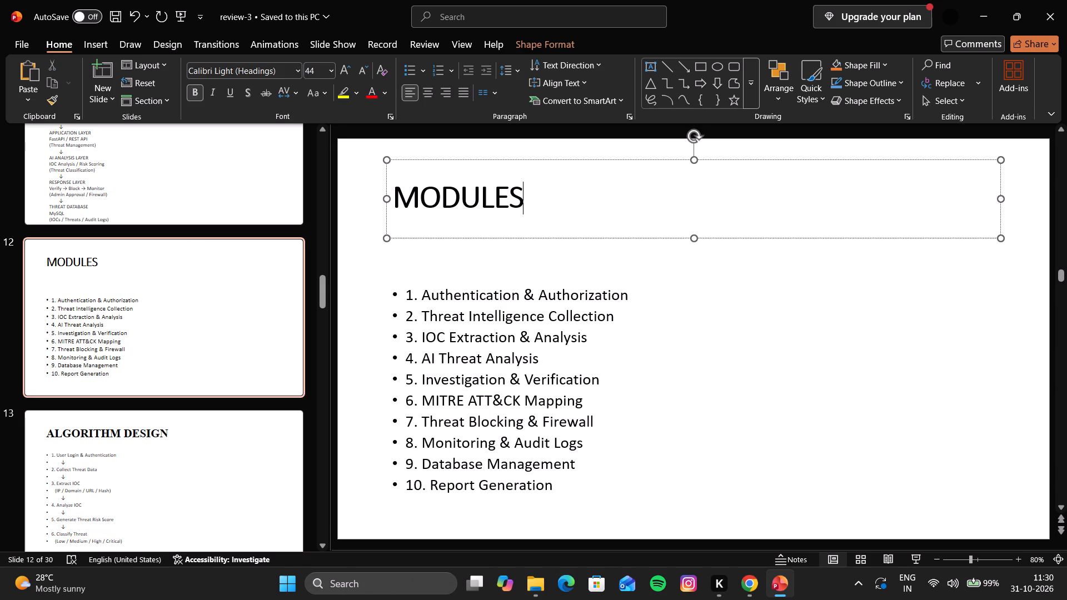
{"action": "key", "text": "ctrl+a"}
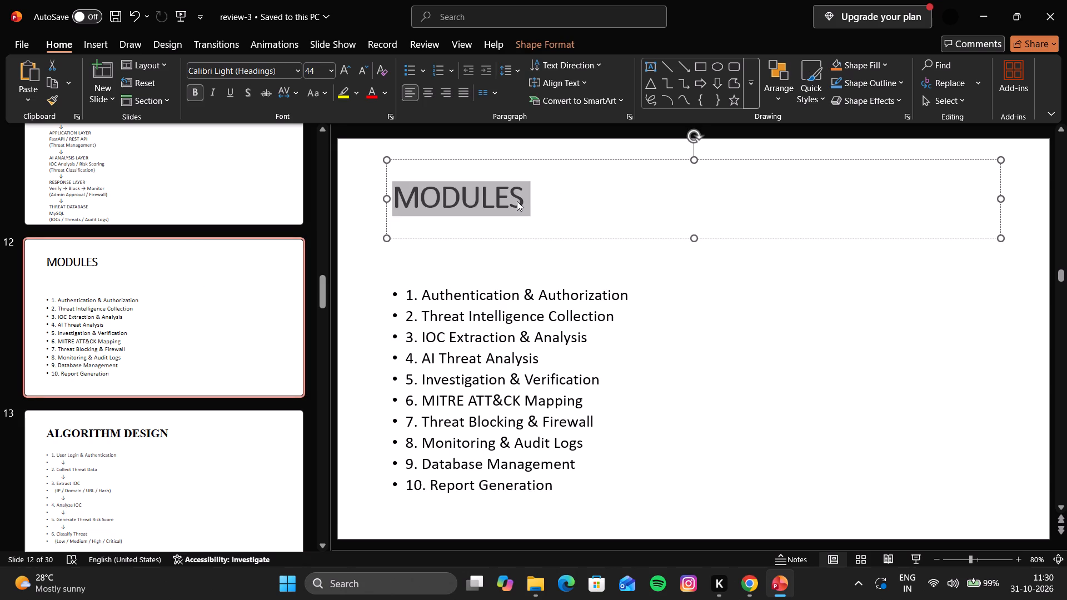
{"action": "left_click", "coordinate": [276, 72]}
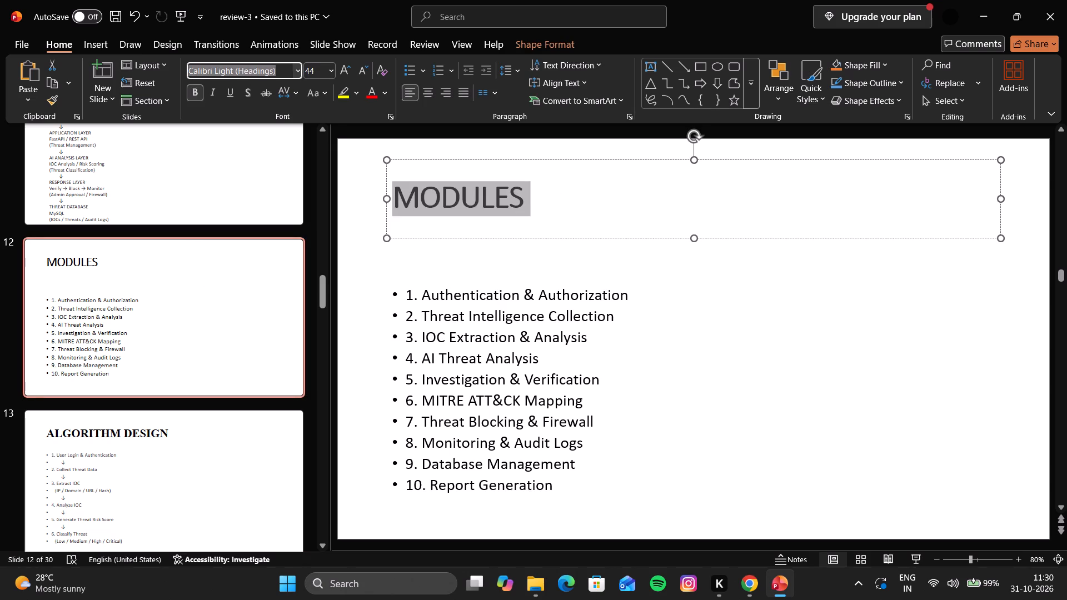
{"action": "type", "text": "tim"}
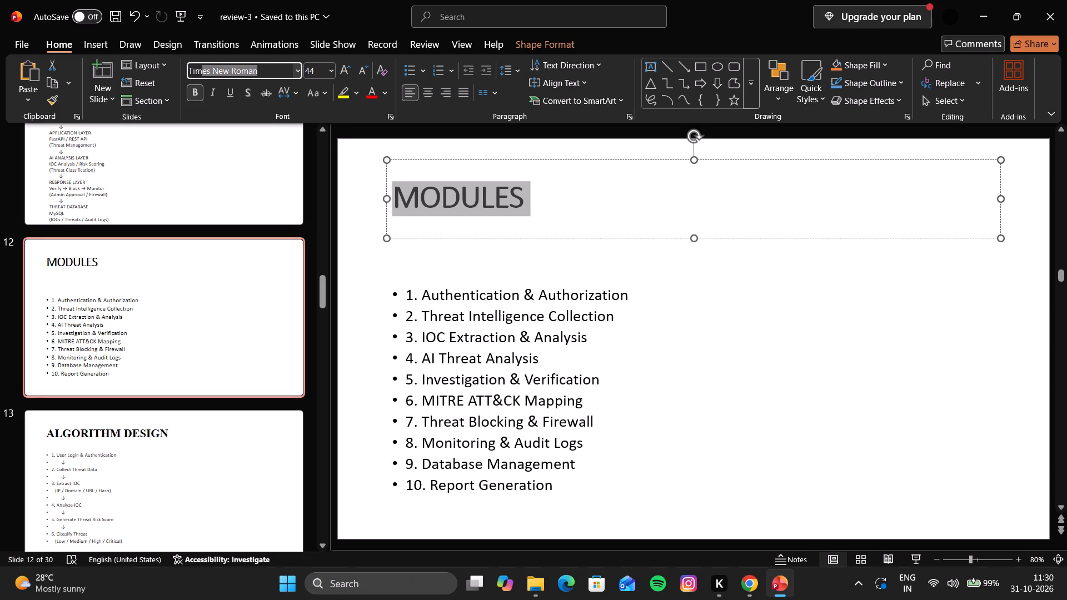
{"action": "left_click", "coordinate": [316, 59]}
{"action": "left_click", "coordinate": [316, 71]}
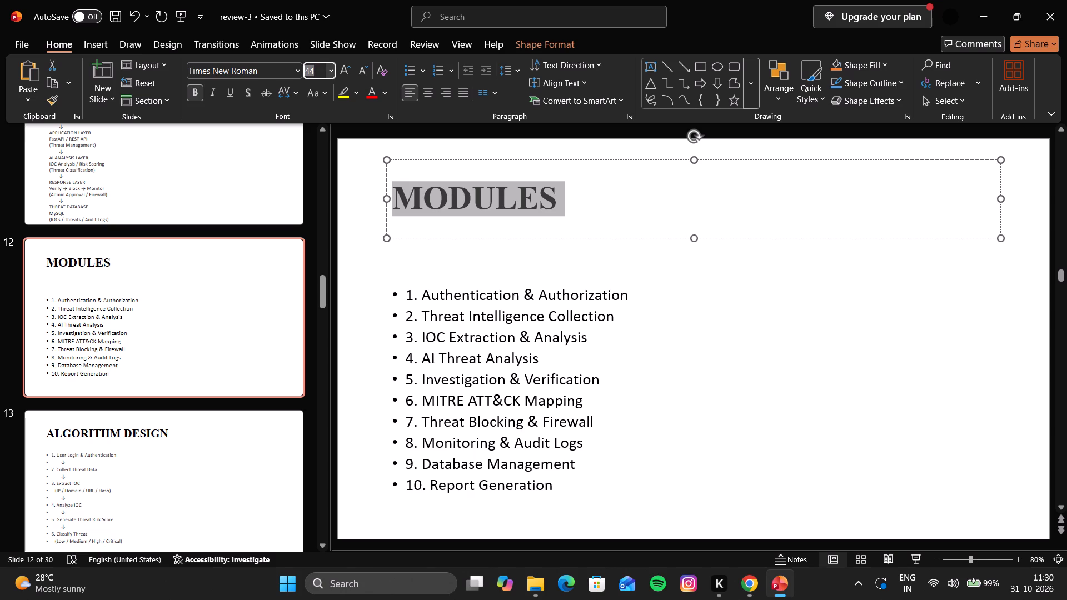
{"action": "type", "text": "40"}
{"action": "key", "text": "Return"}
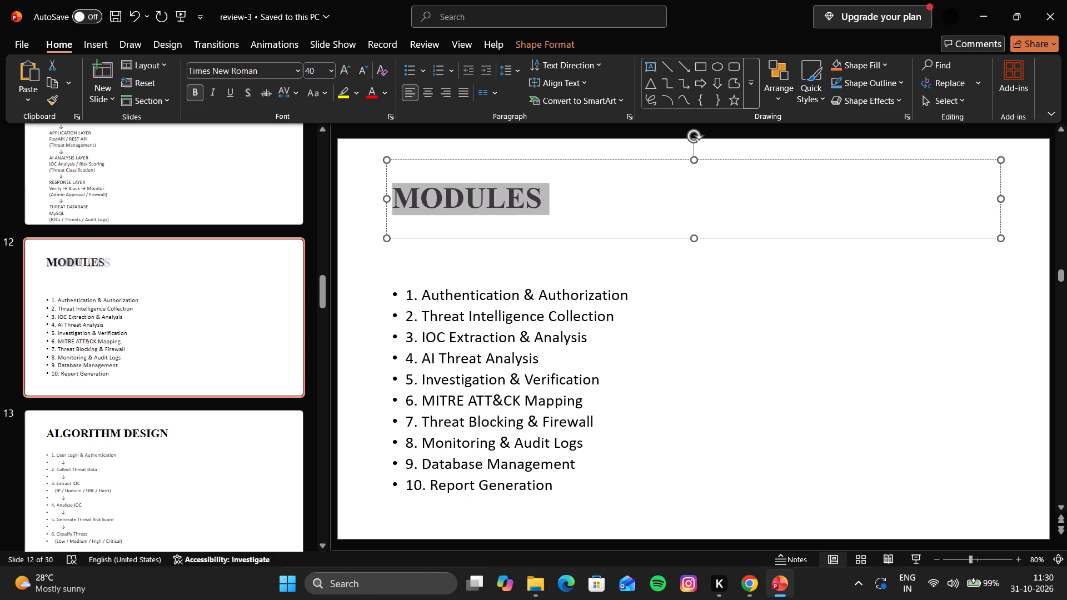
Make the "3.3.1 Architectural Diagram" title on slide 11 bold and set its font size to 40.
{"action": "left_click", "coordinate": [196, 199]}
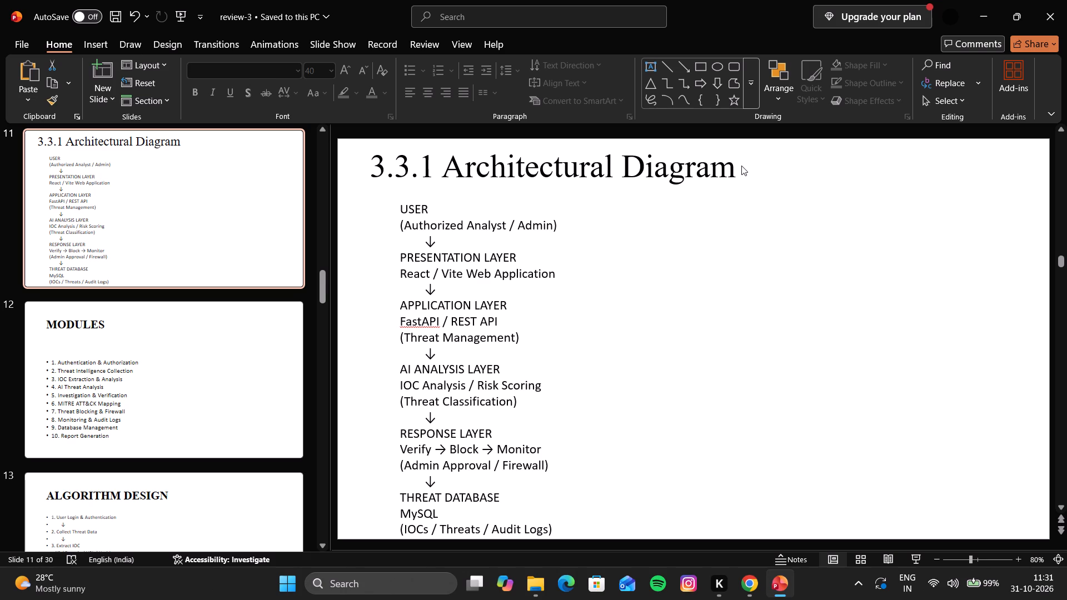
{"action": "left_click_drag", "start_coordinate": [741, 166], "coordinate": [512, 167]}
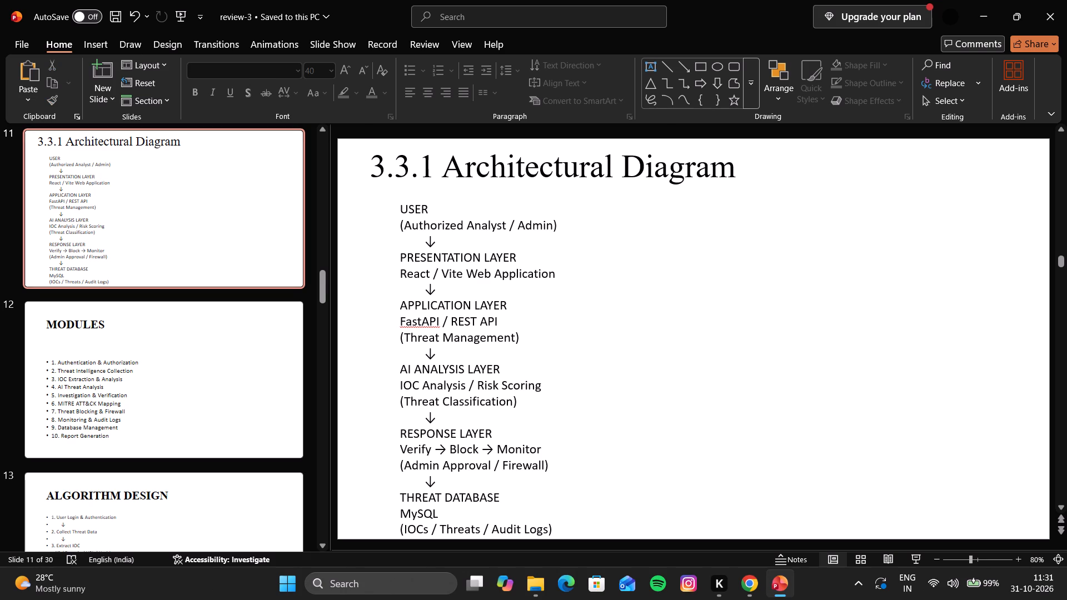
{"action": "left_click", "coordinate": [512, 167]}
{"action": "triple_click", "coordinate": [512, 167]}
{"action": "left_click", "coordinate": [512, 167]}
{"action": "left_click", "coordinate": [512, 167]}
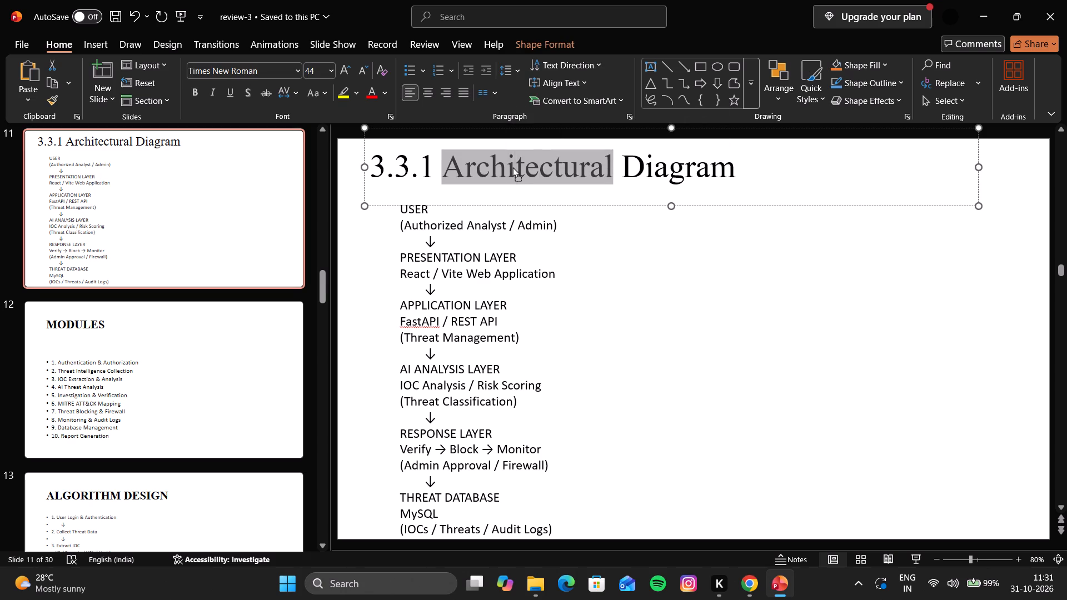
{"action": "left_click", "coordinate": [512, 167]}
{"action": "double_click", "coordinate": [512, 167]}
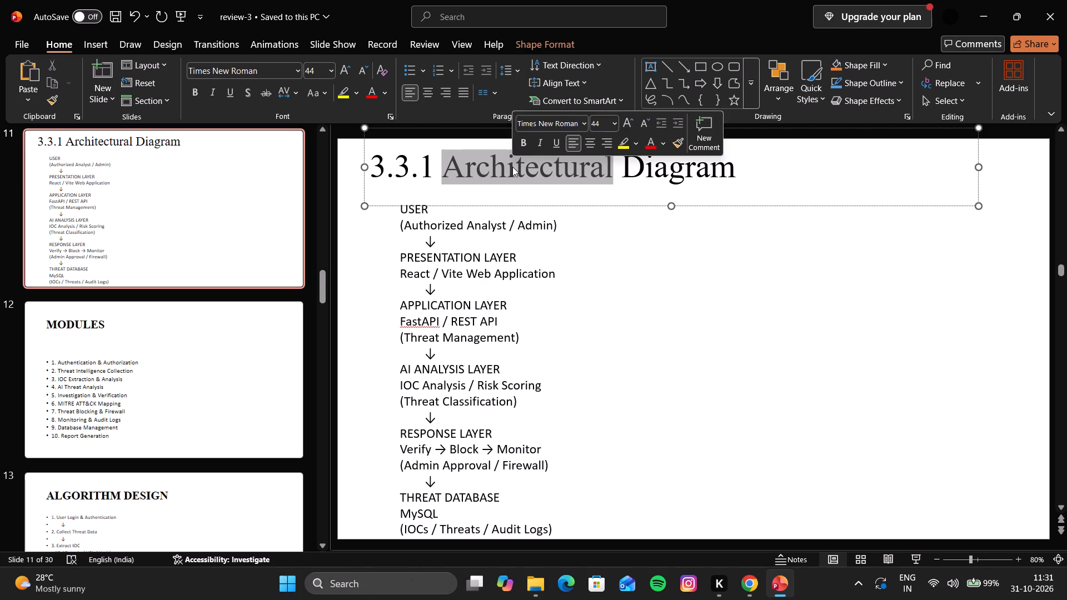
{"action": "triple_click", "coordinate": [512, 167]}
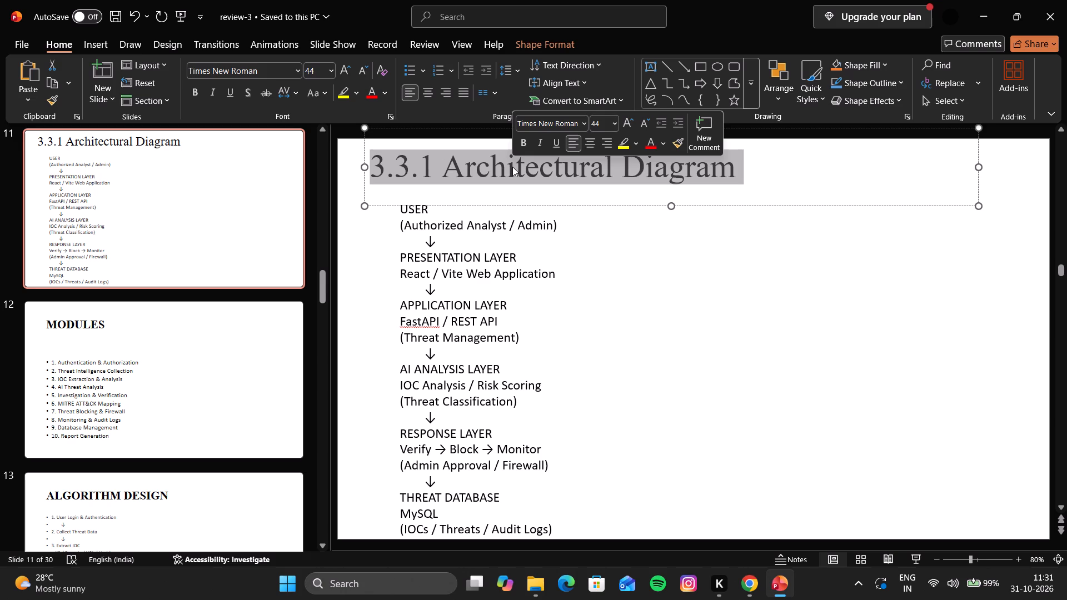
{"action": "left_click", "coordinate": [518, 139]}
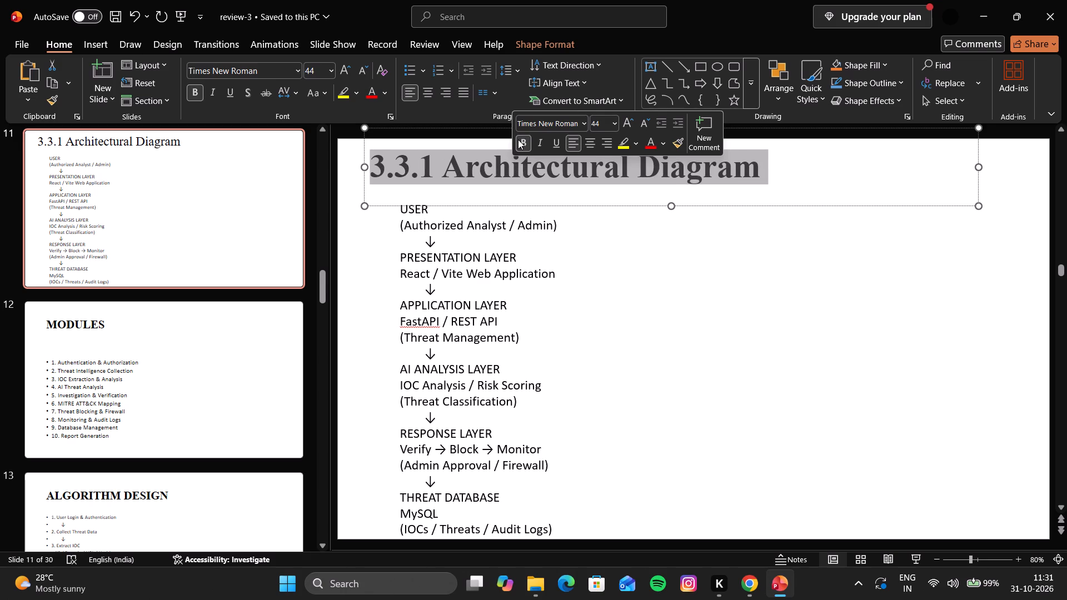
{"action": "left_click", "coordinate": [601, 116]}
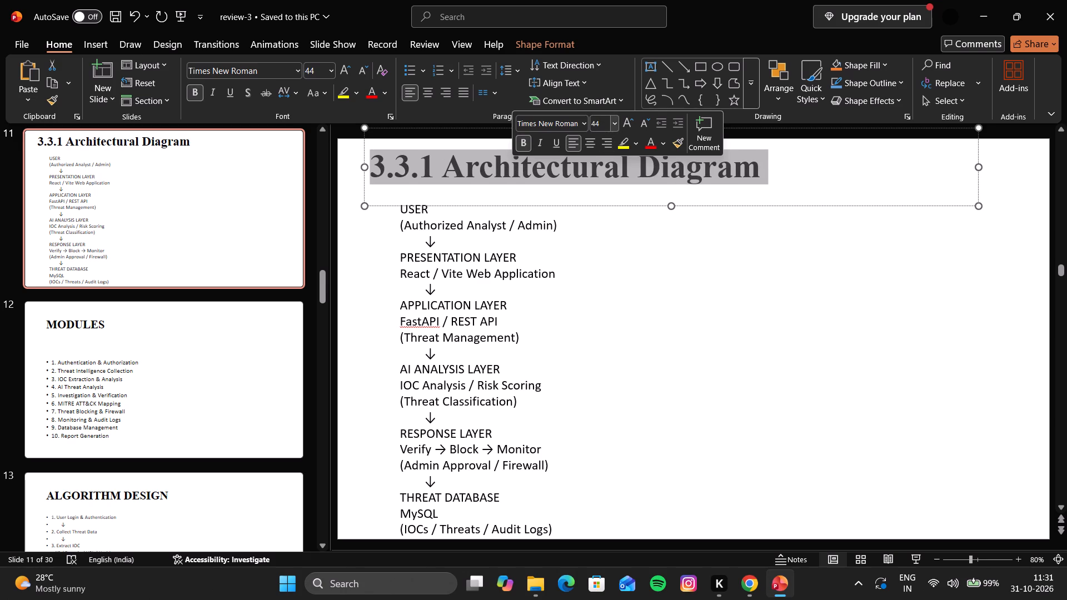
{"action": "left_click", "coordinate": [601, 123]}
{"action": "type", "text": "40"}
{"action": "key", "text": "Return"}
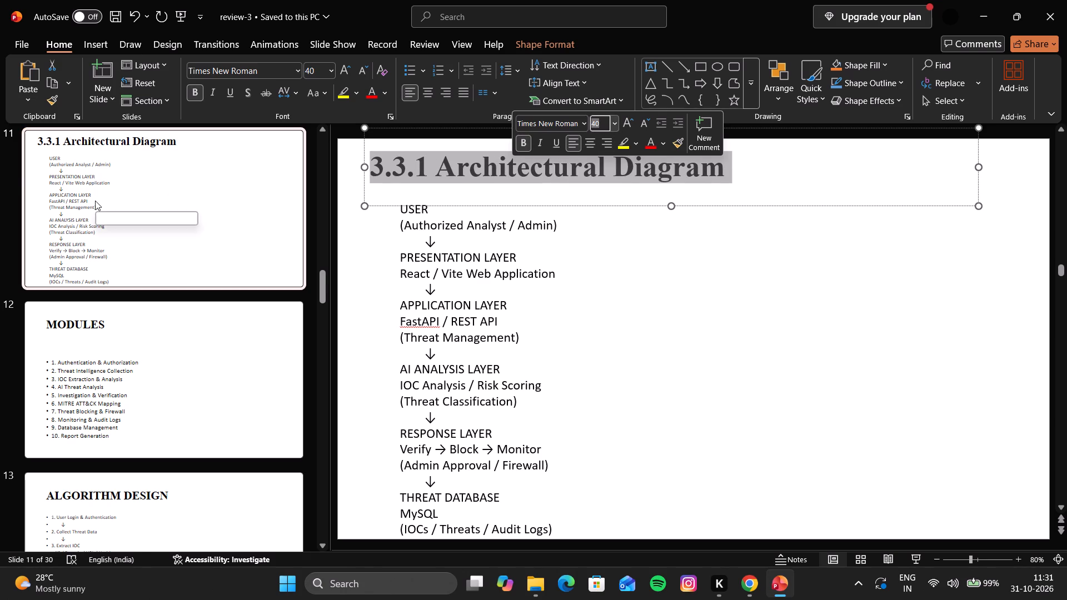
Save the review-3 presentation and close it.
{"action": "scroll", "coordinate": [95, 201], "scroll_direction": "up", "scroll_amount": 1}
{"action": "left_click", "coordinate": [95, 201]}
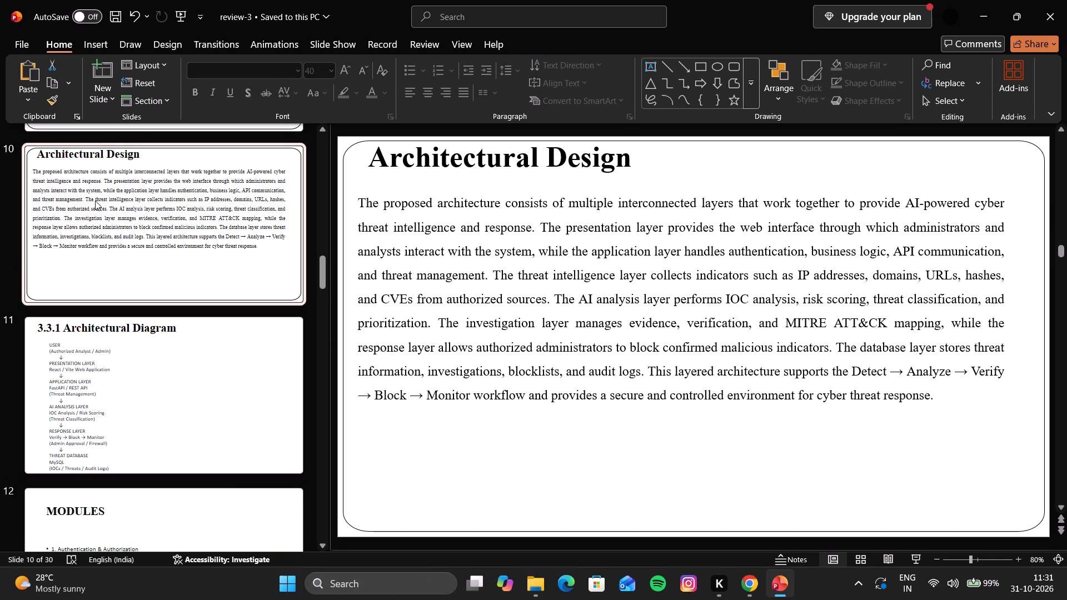
{"action": "scroll", "coordinate": [95, 201], "scroll_direction": "up", "scroll_amount": 8}
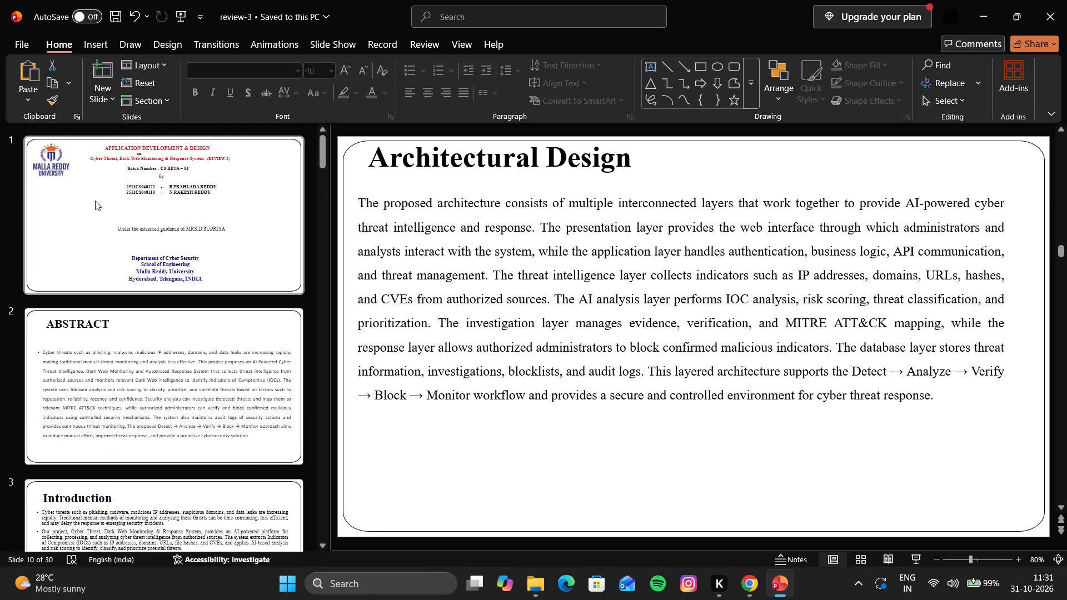
{"action": "key", "text": "ctrl+s"}
{"action": "scroll", "coordinate": [227, 375], "scroll_direction": "down", "scroll_amount": 3}
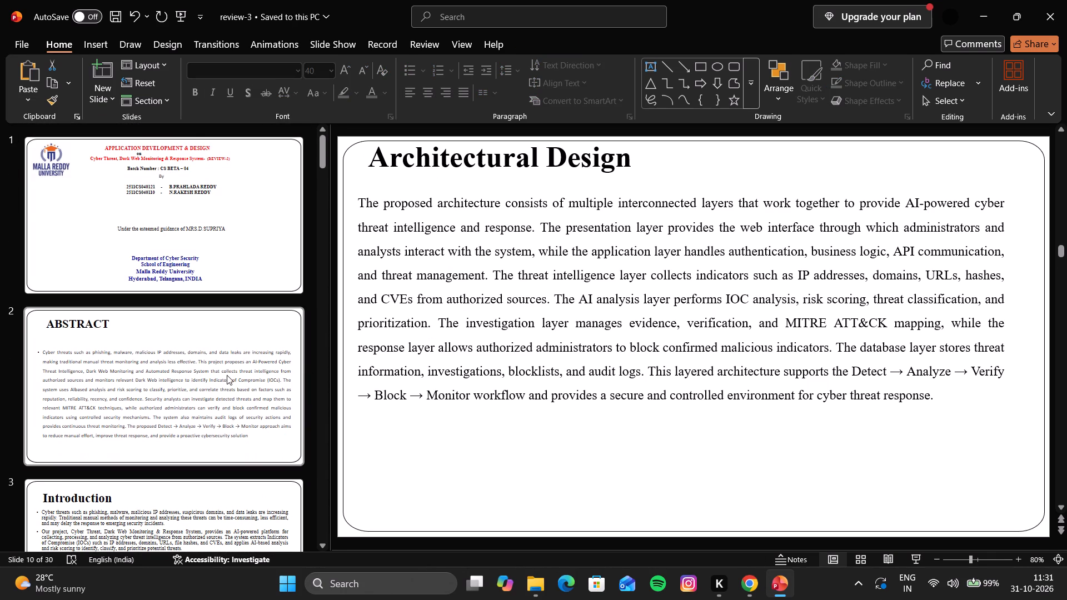
{"action": "scroll", "coordinate": [227, 375], "scroll_direction": "down", "scroll_amount": 6}
{"action": "left_click", "coordinate": [1066, 0]}
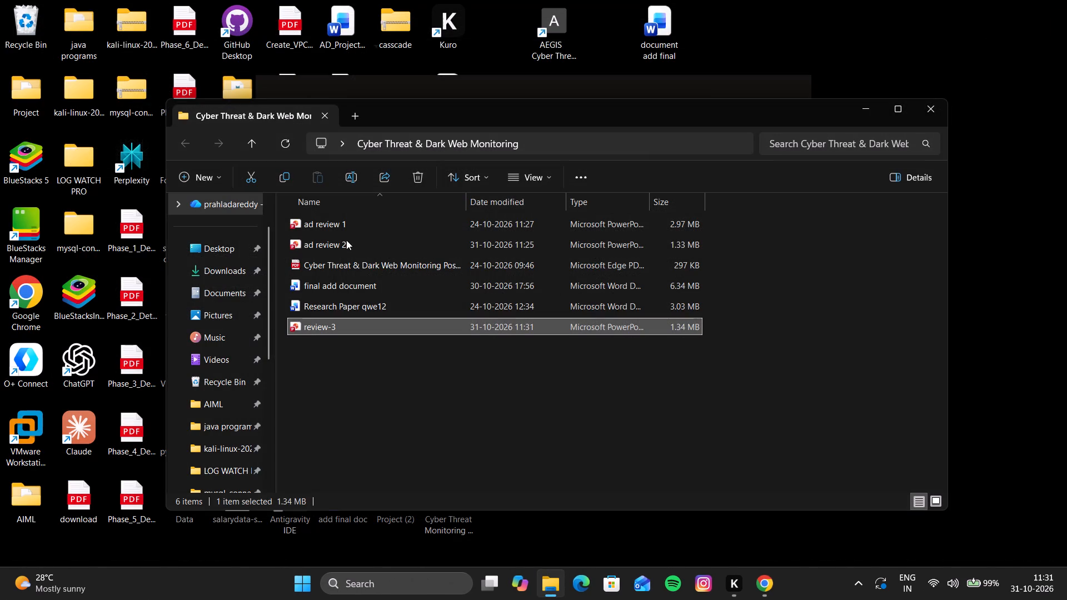
Open "final add document" from the Cyber Threat & Dark Web Monitoring folder in Word and maximize its window.
{"action": "double_click", "coordinate": [351, 291]}
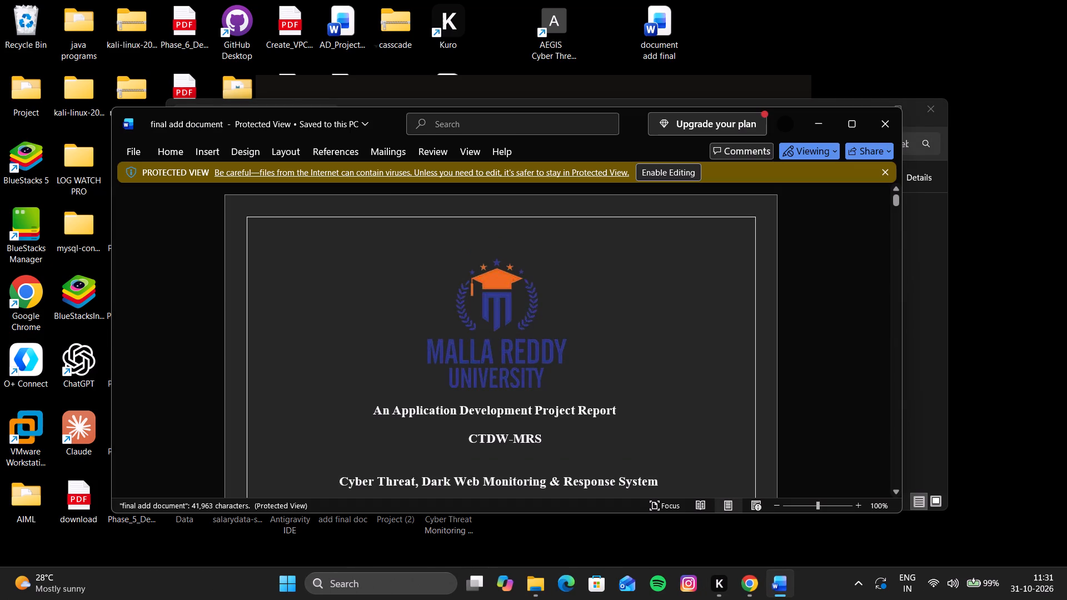
{"action": "left_click", "coordinate": [851, 114]}
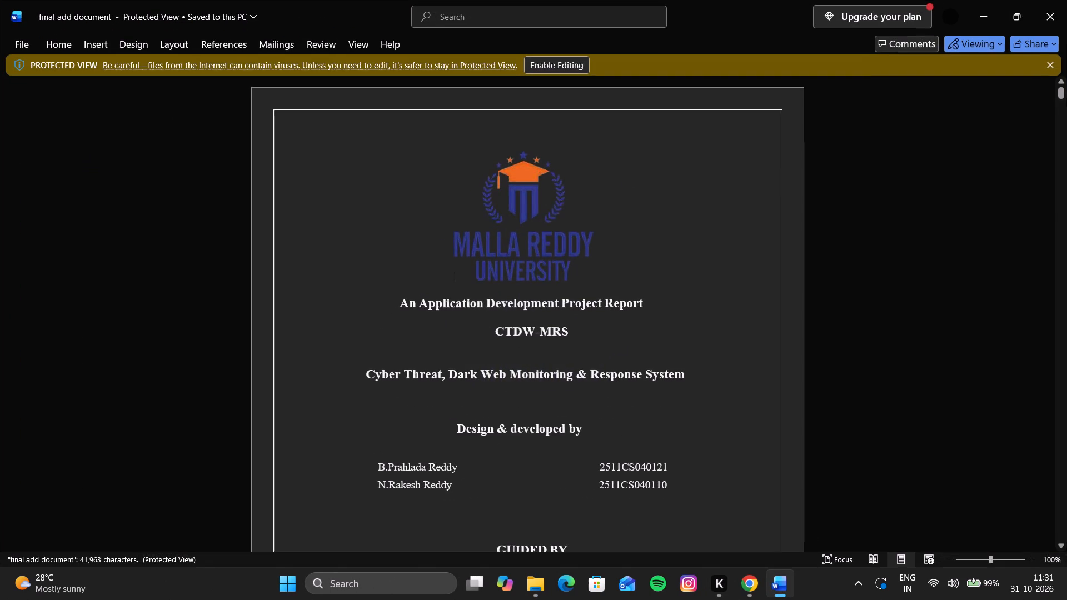
Try to delete the month "April" from the "April-2026" date at the bottom of the report's cover page.
{"action": "scroll", "coordinate": [574, 373], "scroll_direction": "down", "scroll_amount": 2}
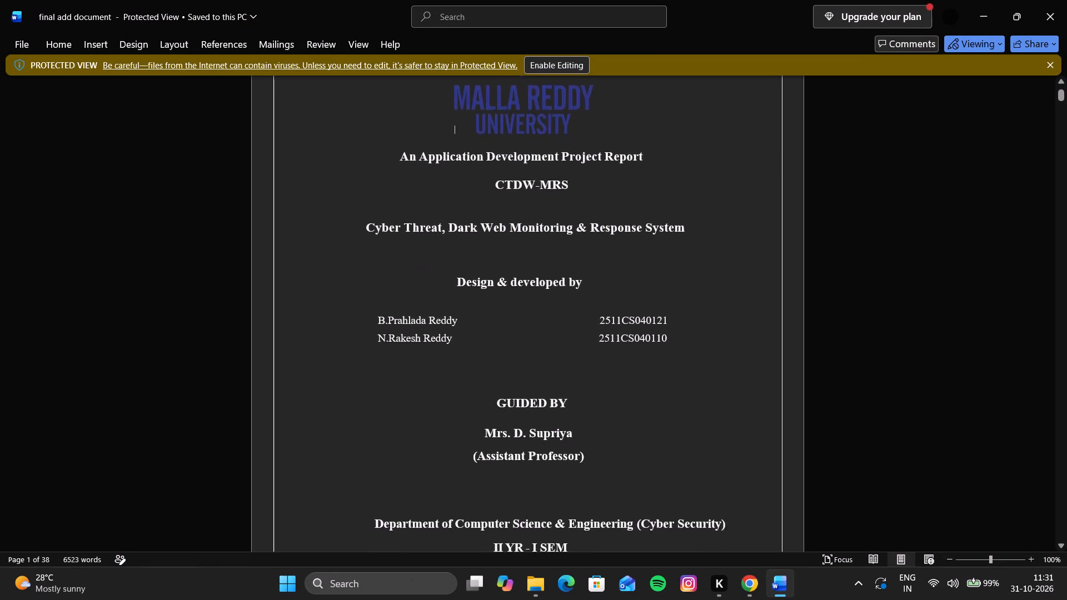
{"action": "scroll", "coordinate": [574, 373], "scroll_direction": "down", "scroll_amount": 2}
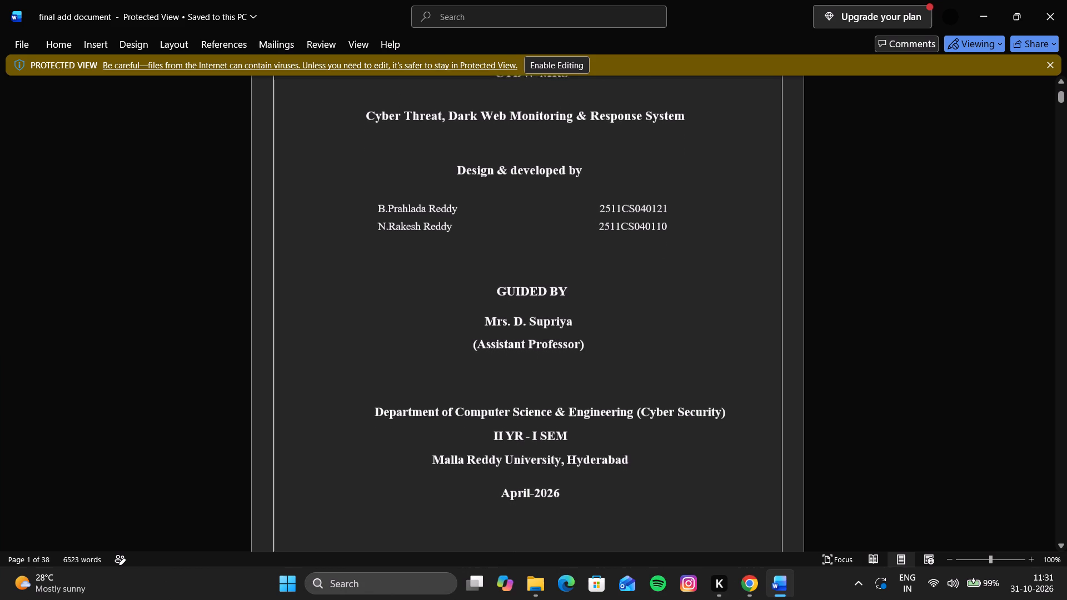
{"action": "scroll", "coordinate": [574, 373], "scroll_direction": "down", "scroll_amount": 1}
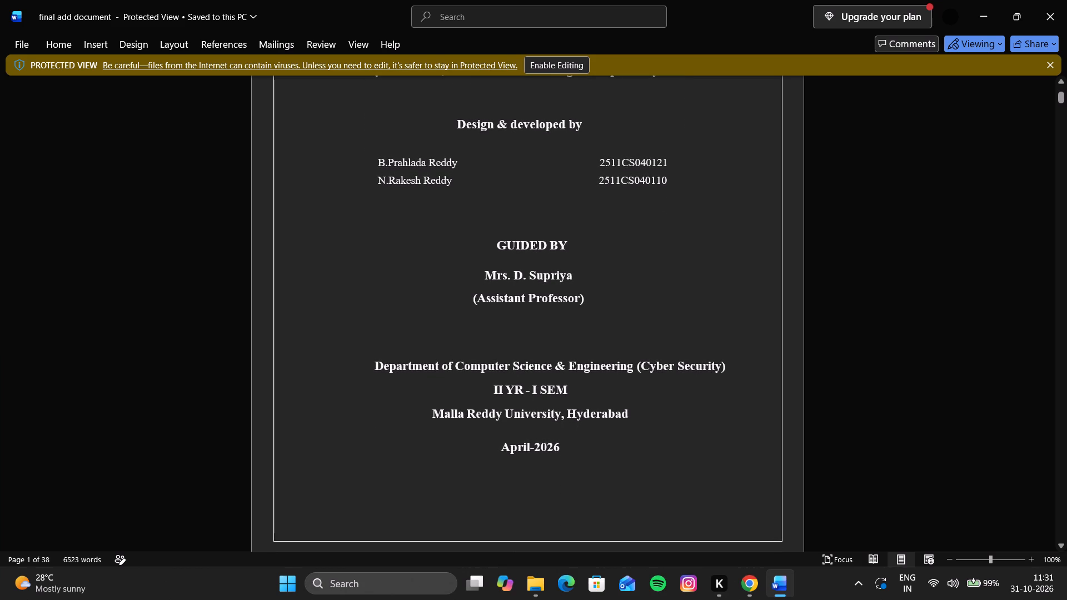
{"action": "left_click", "coordinate": [525, 451]}
{"action": "key", "text": "Right"}
{"action": "key", "text": "BackSpace"}
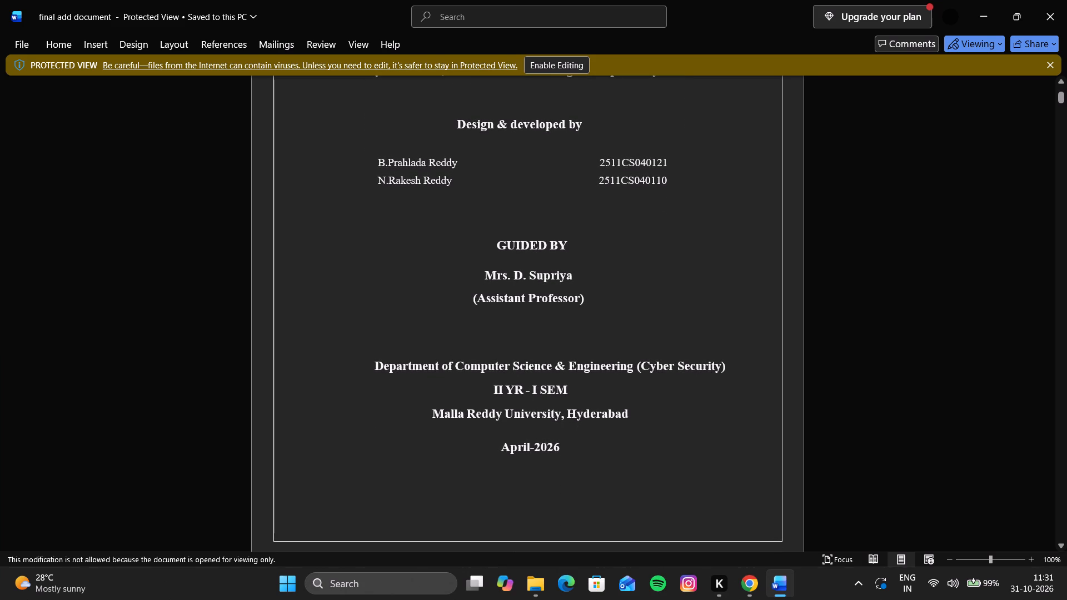